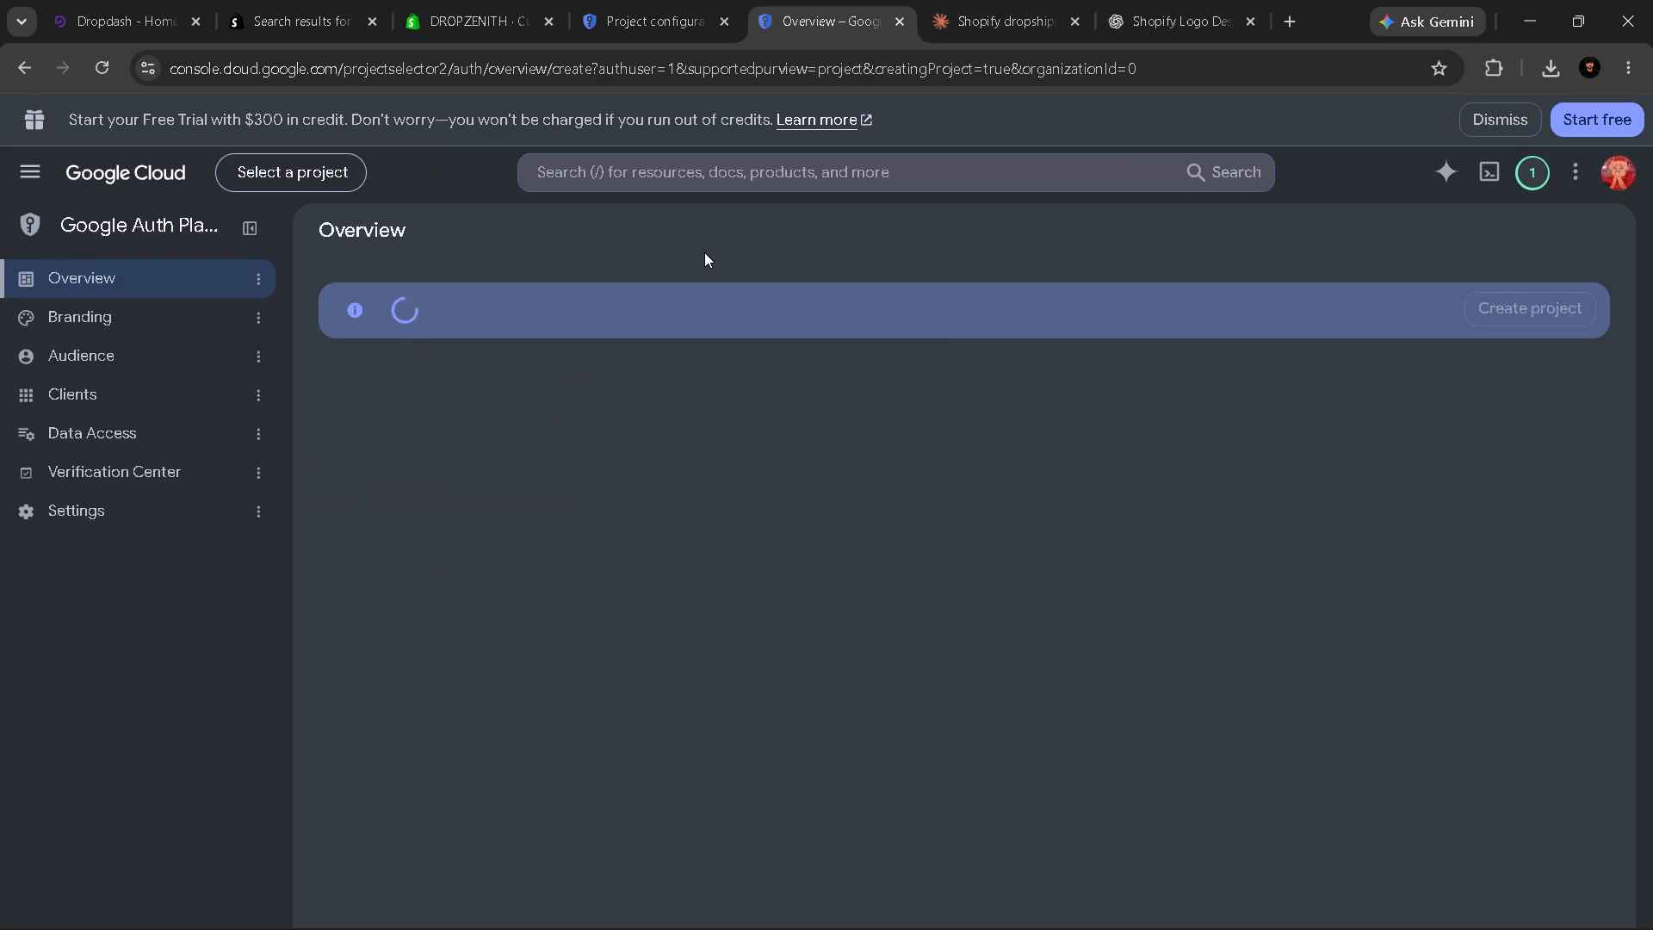
Select the newly created DropZenith project and dismiss the Gemini Cloud Assist prompt and the notifications.
click(1538, 173)
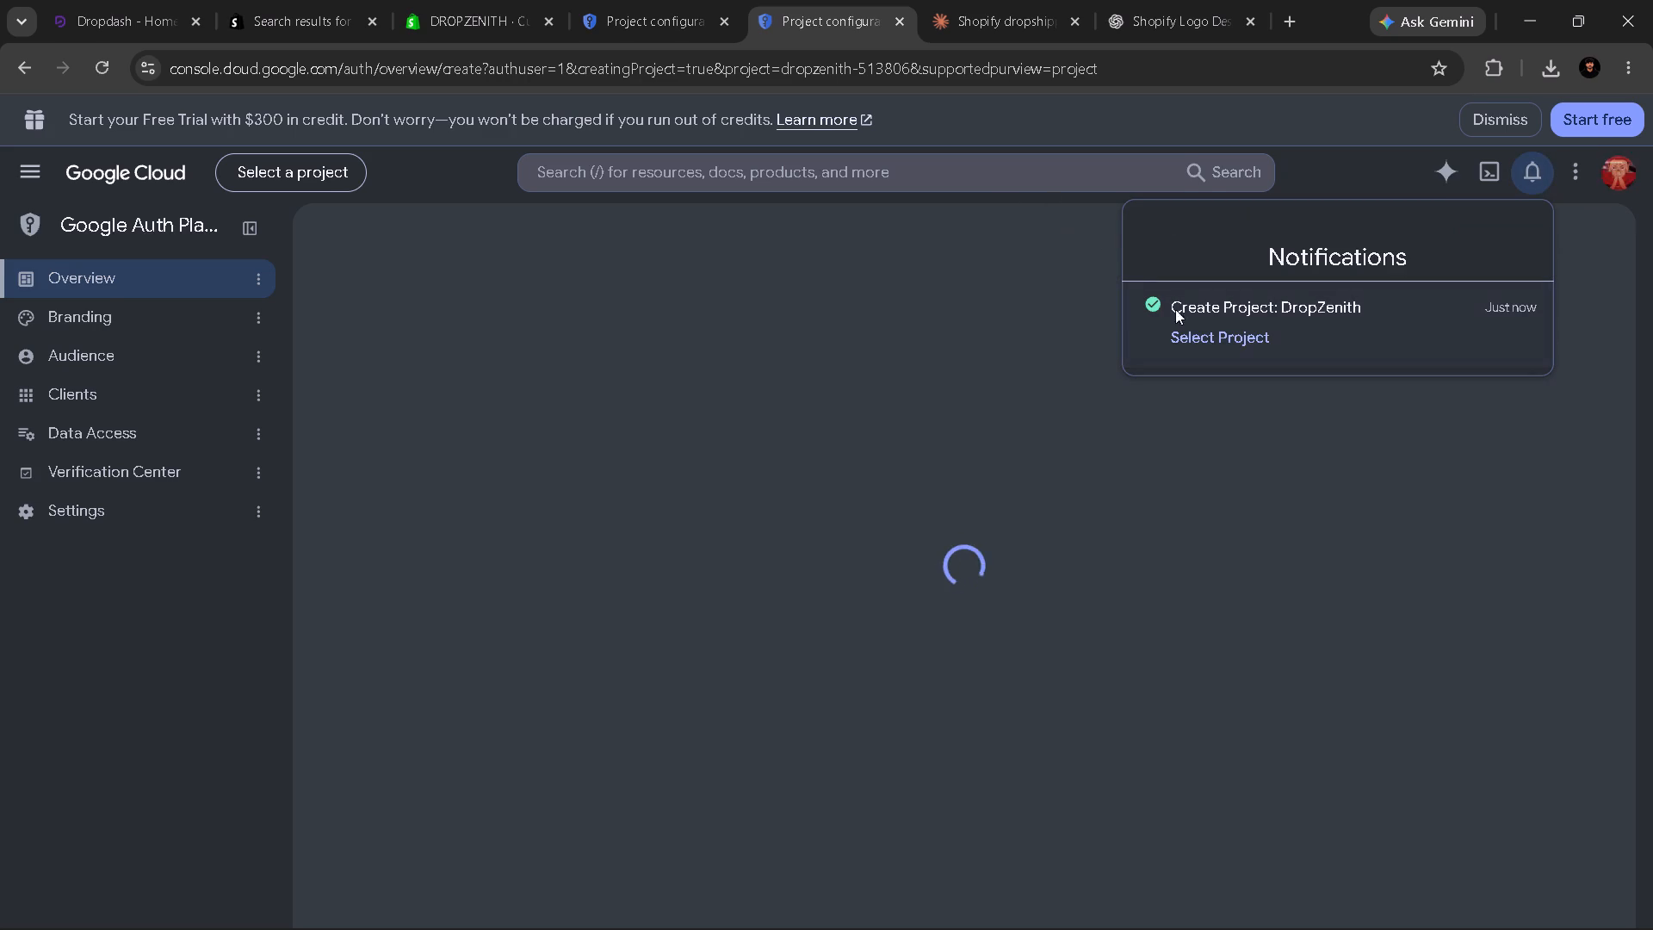
click(1215, 332)
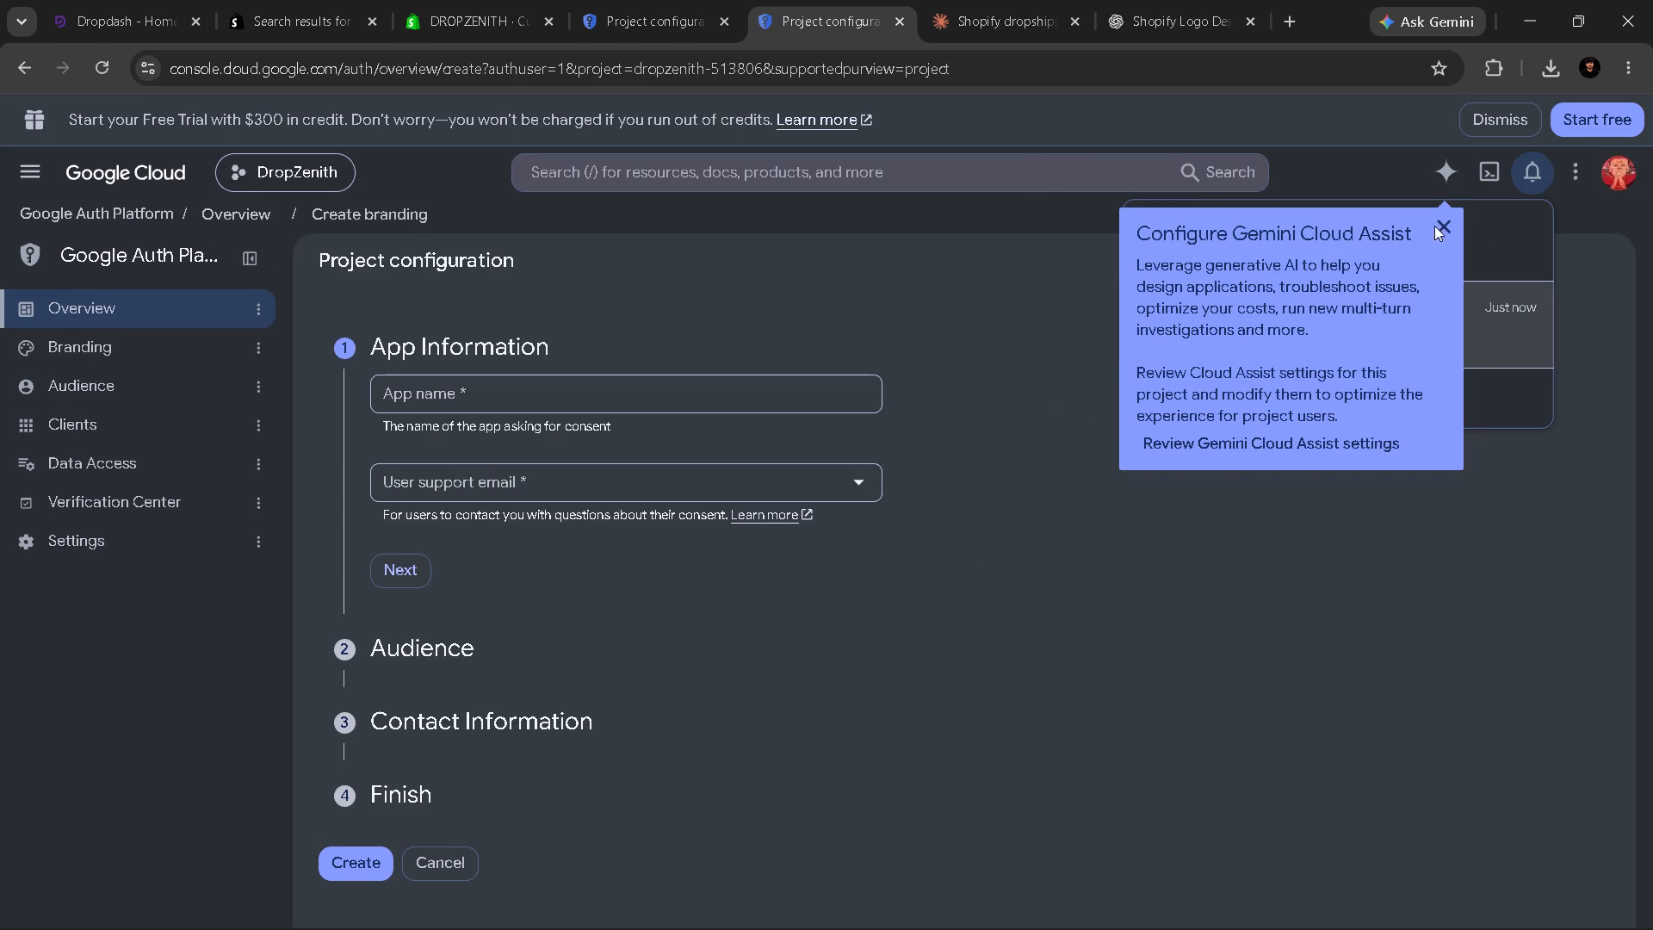
click(1437, 226)
click(790, 177)
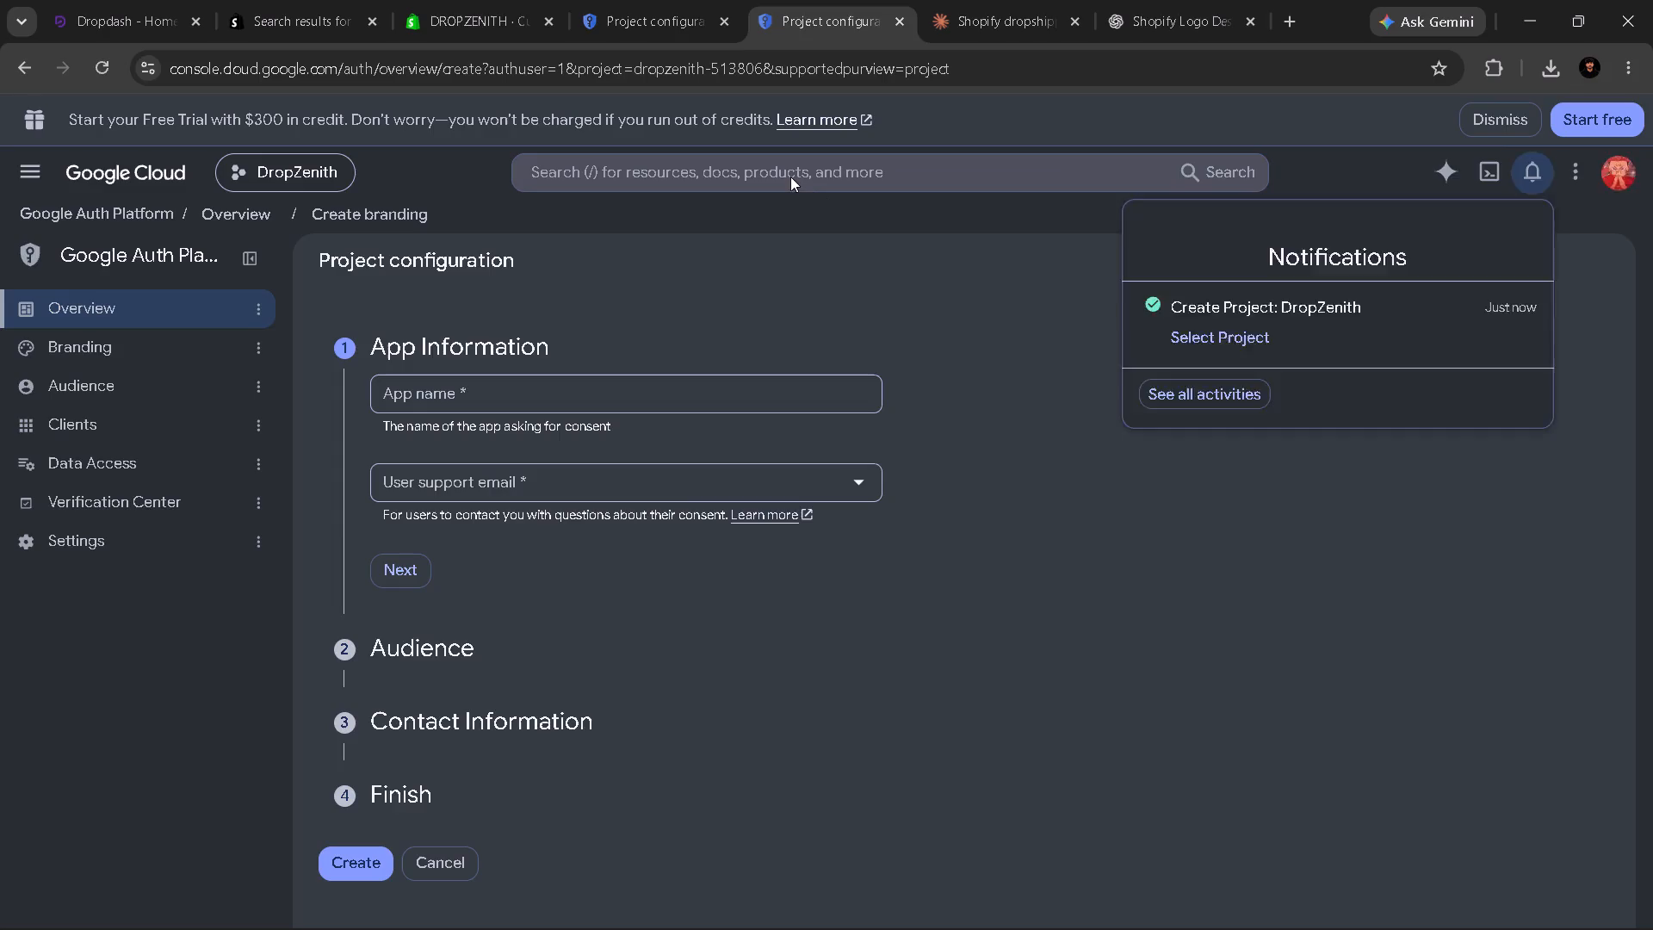
Complete the App Information with the account's email as user support email and DropZenith as app name.
click(535, 487)
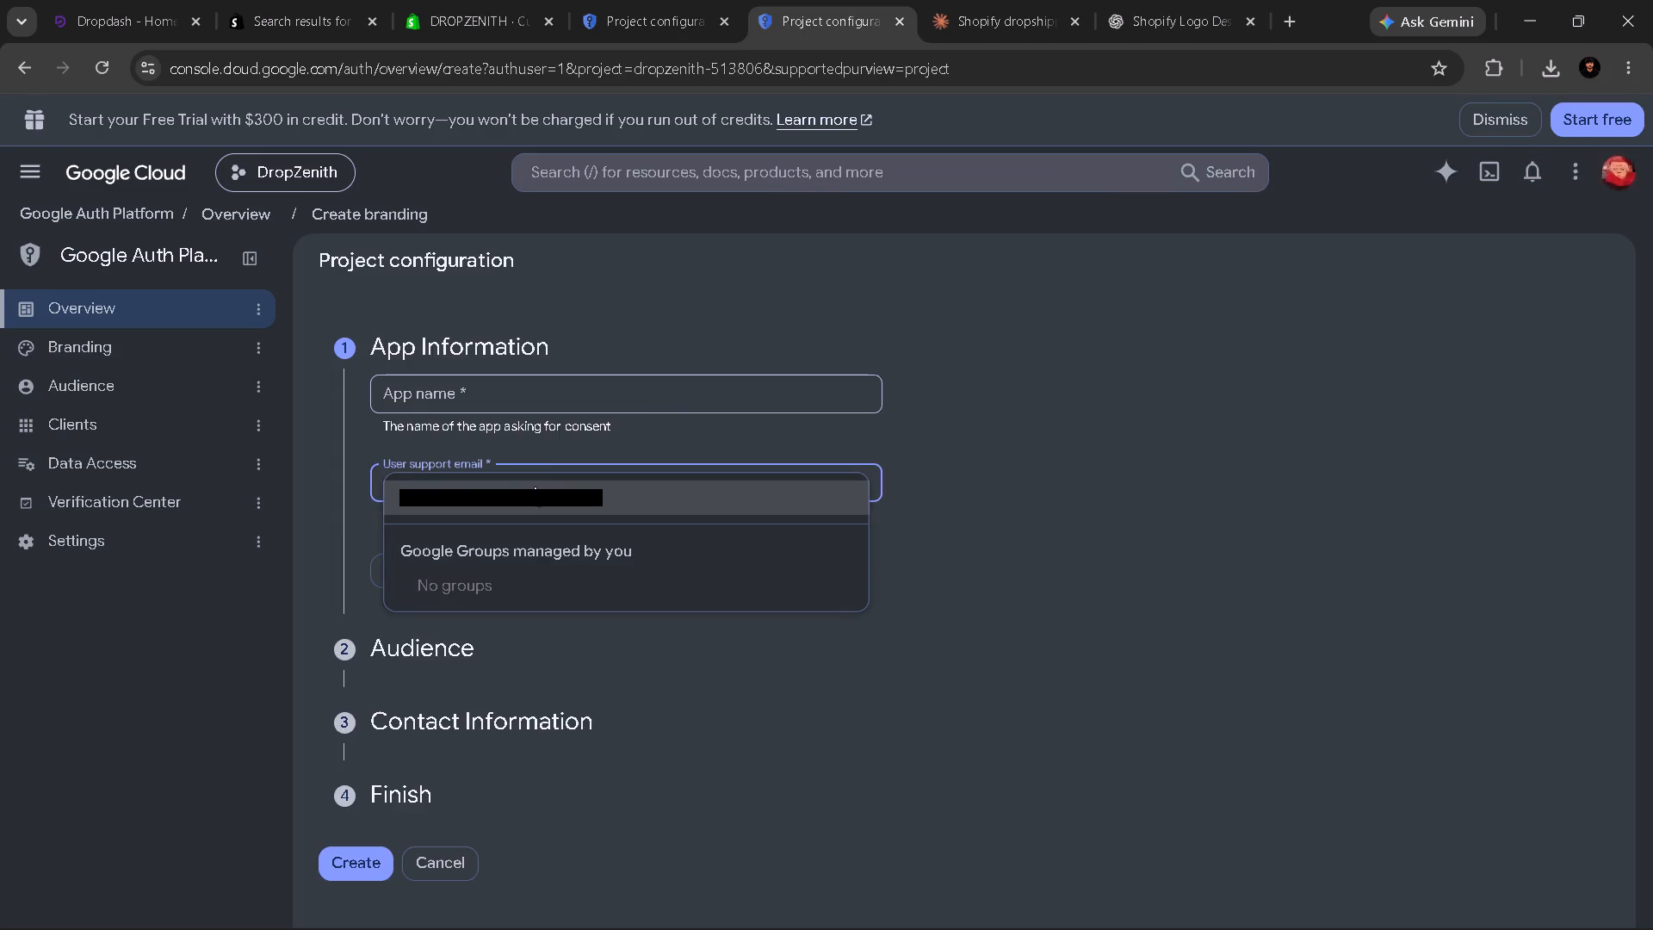
click(584, 506)
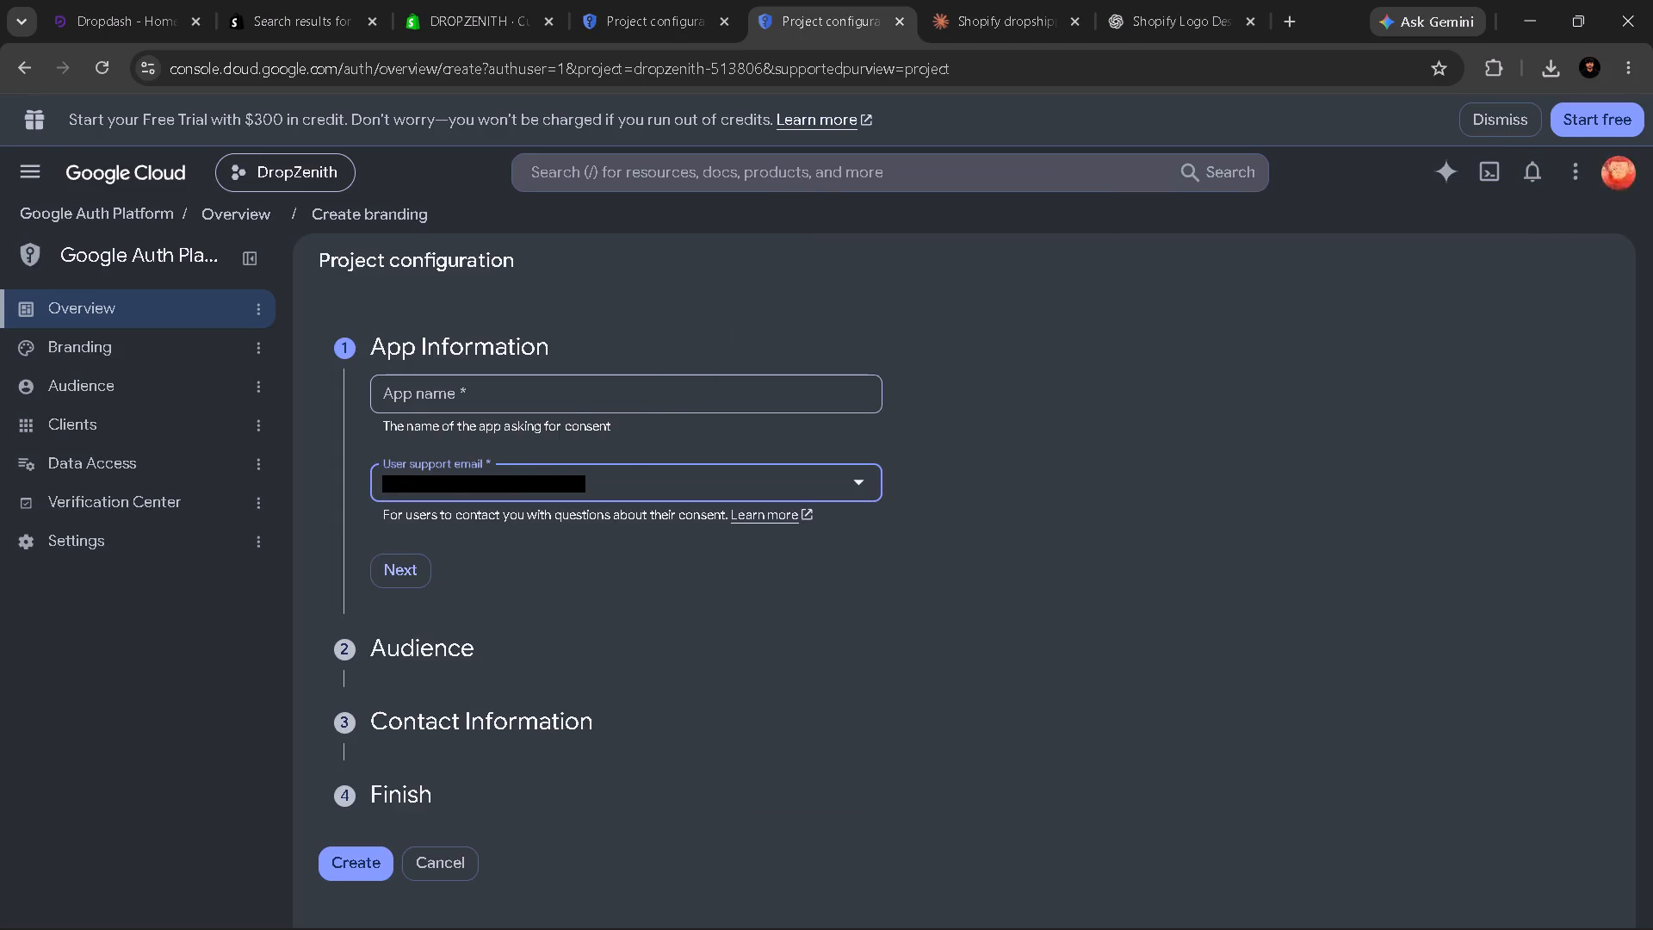
click(554, 402)
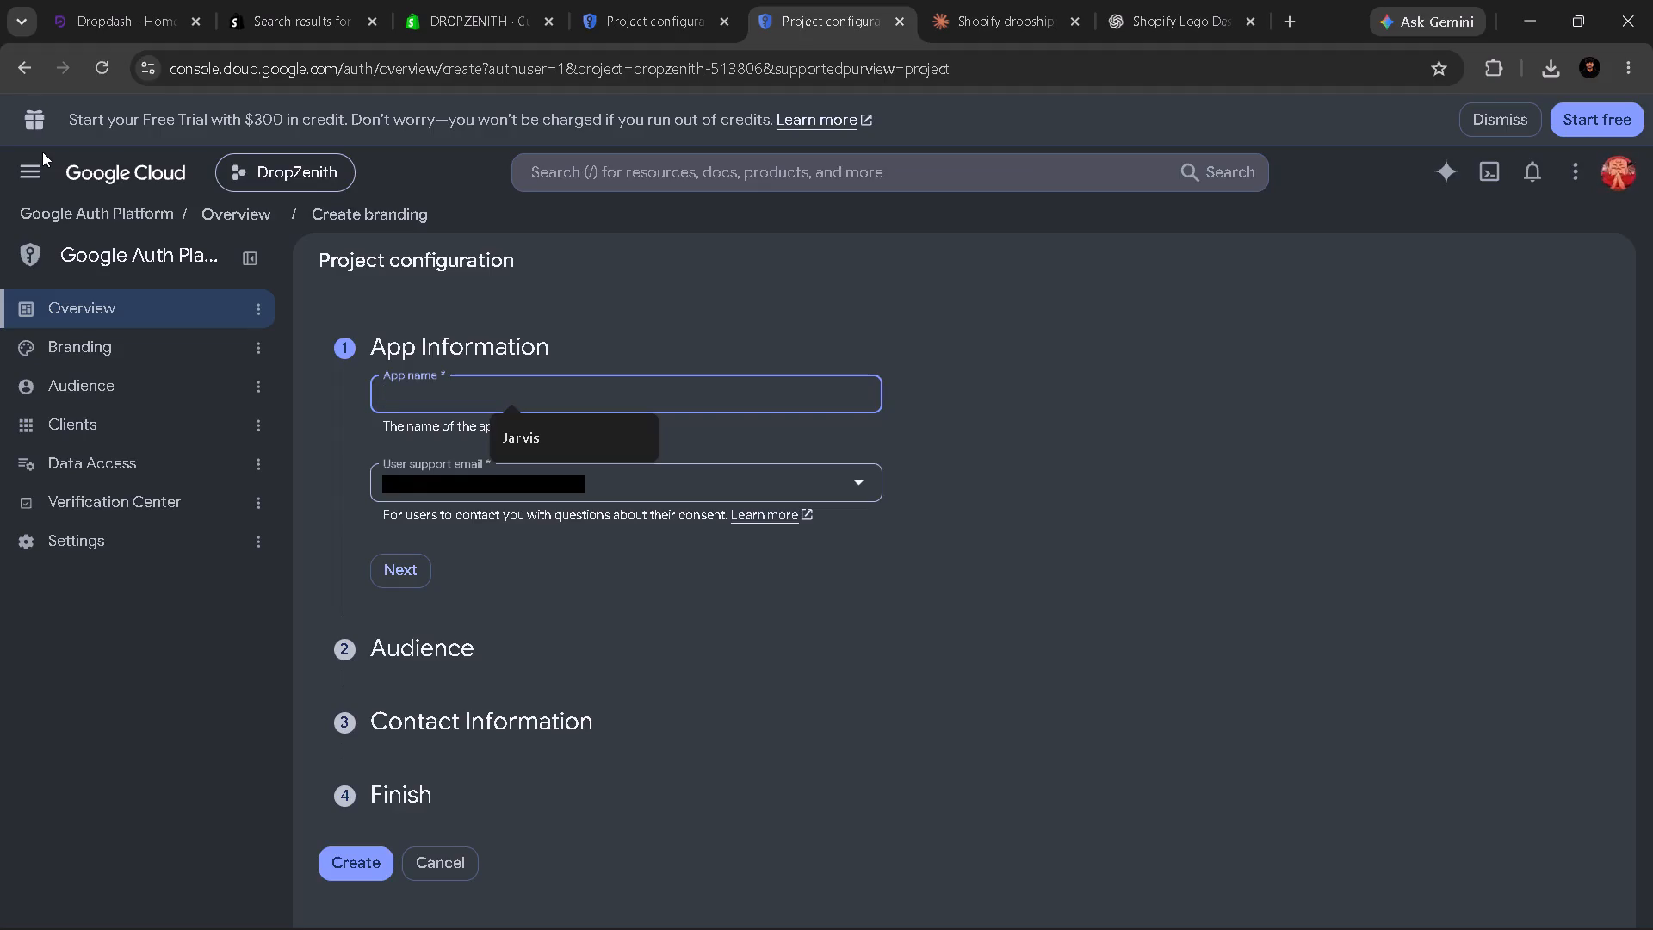
text(DropX)
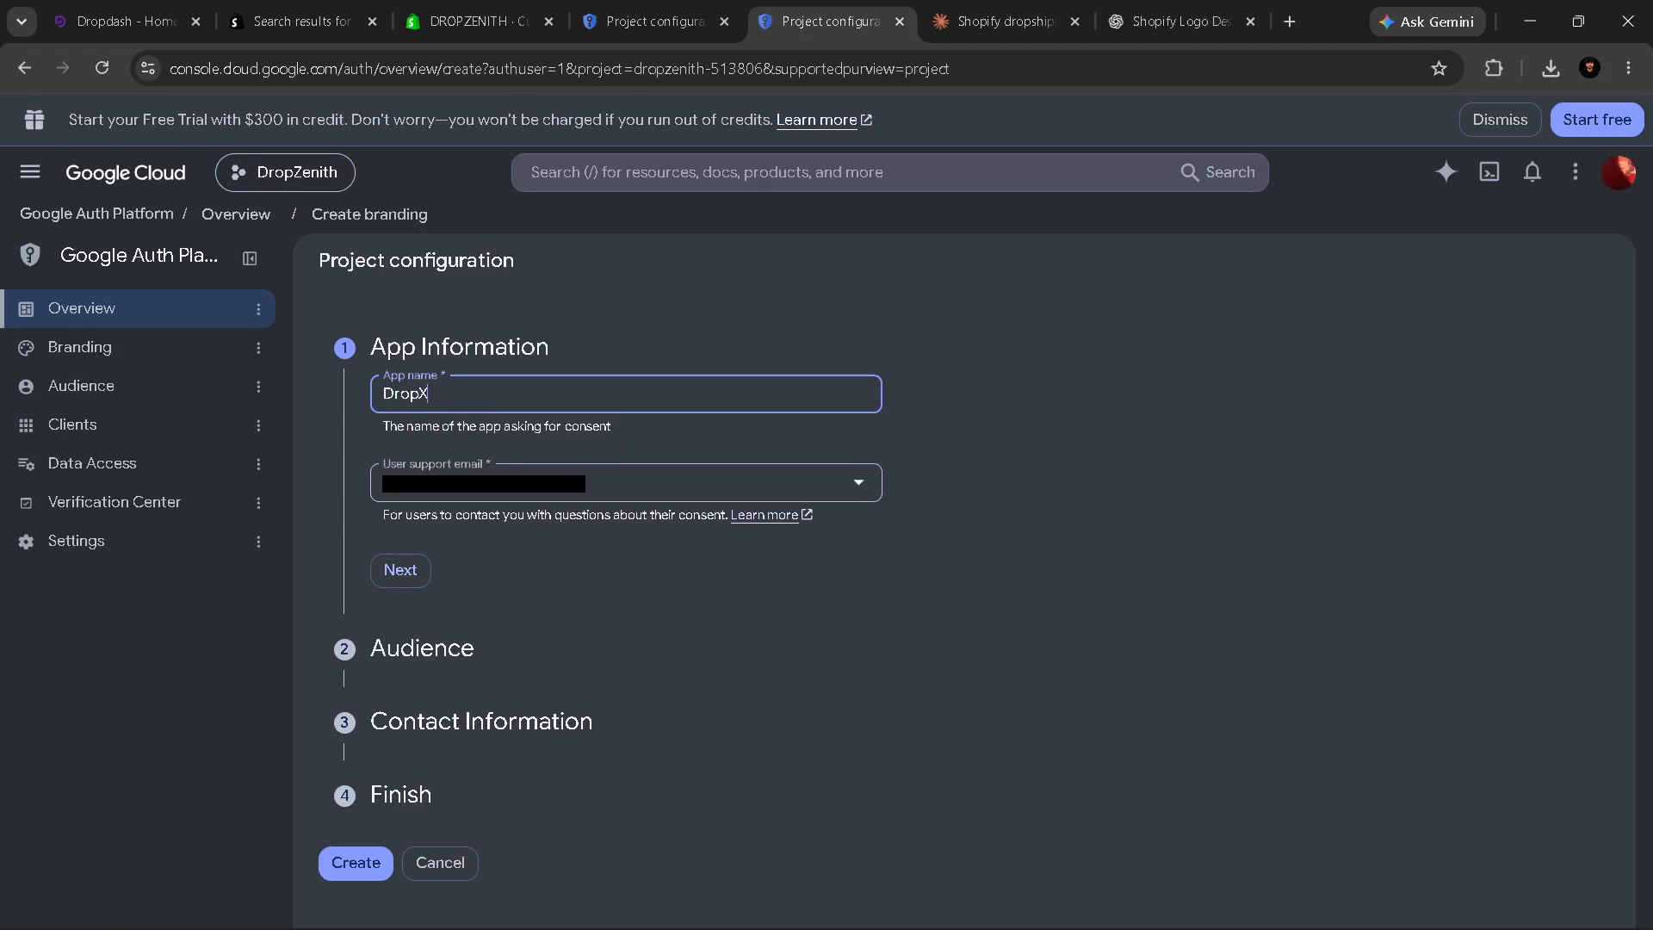
key(shift+BackSpace)
text(Zen)
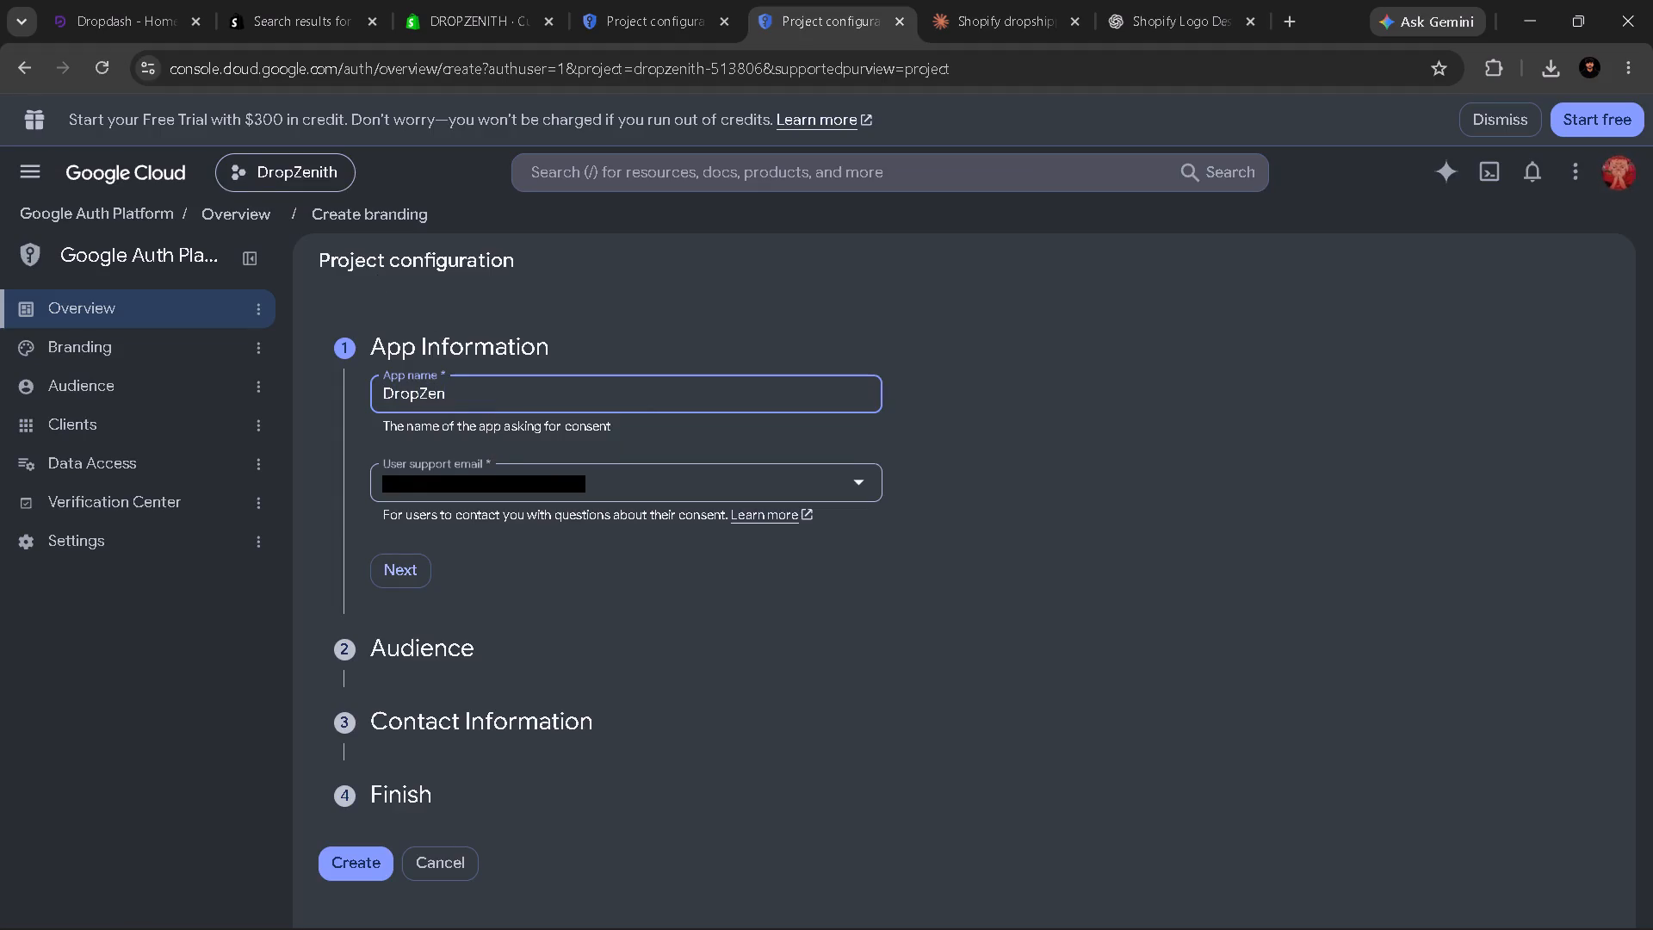
text(ith)
click(384, 555)
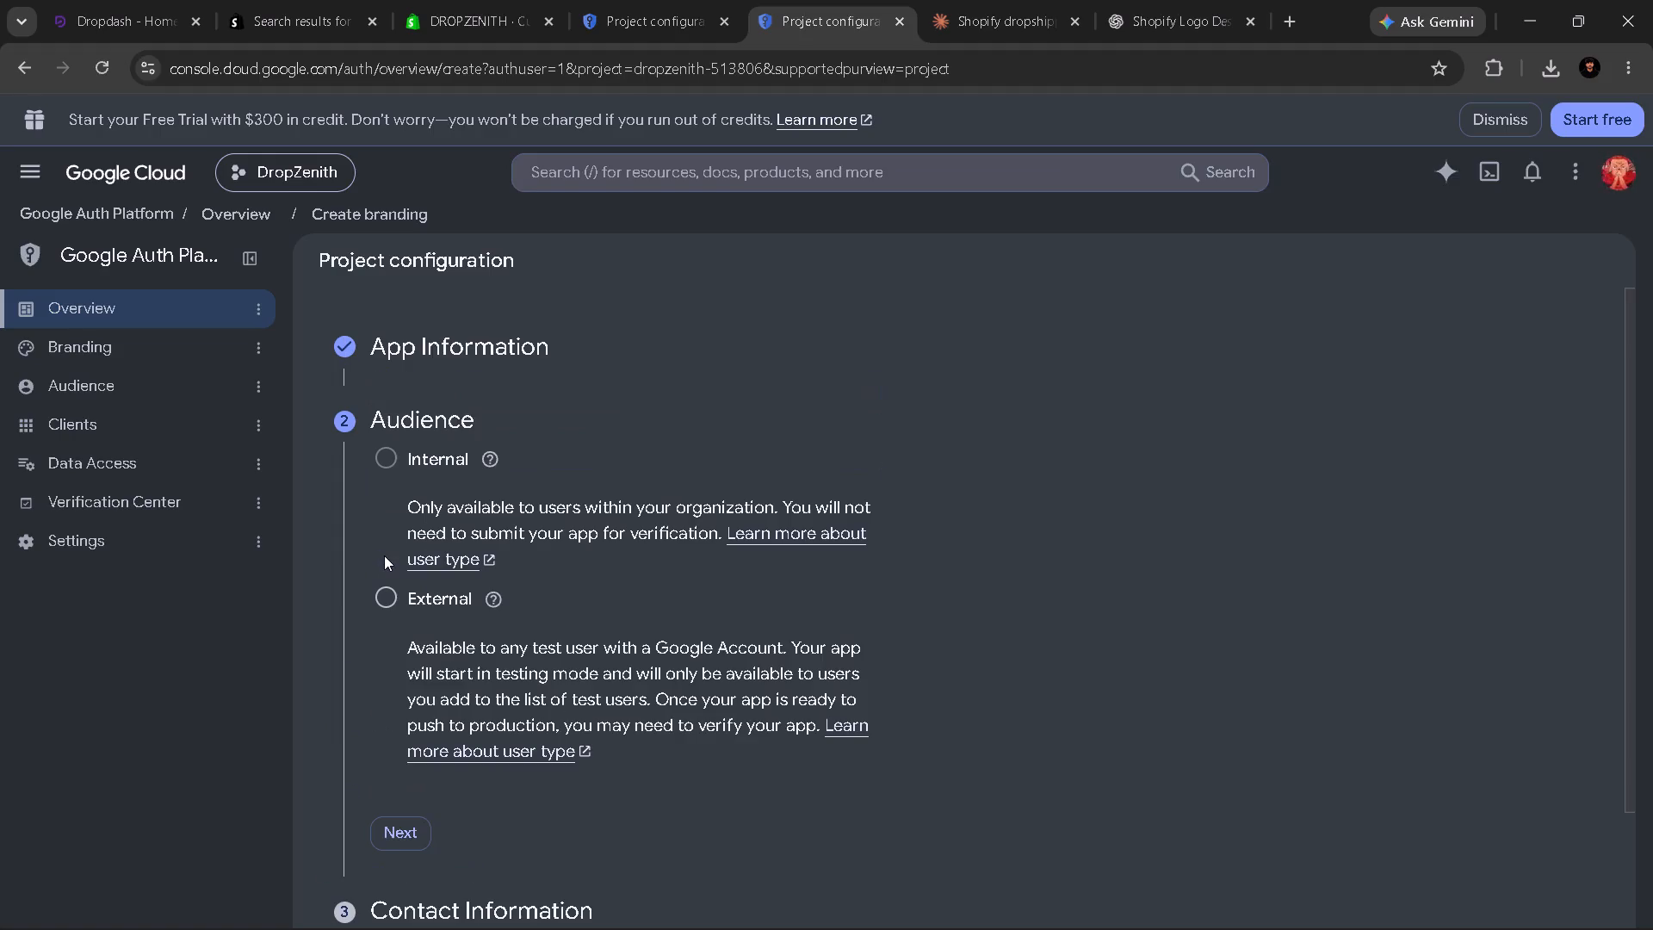
Set the app's audience to External and continue to the contact information.
click(375, 599)
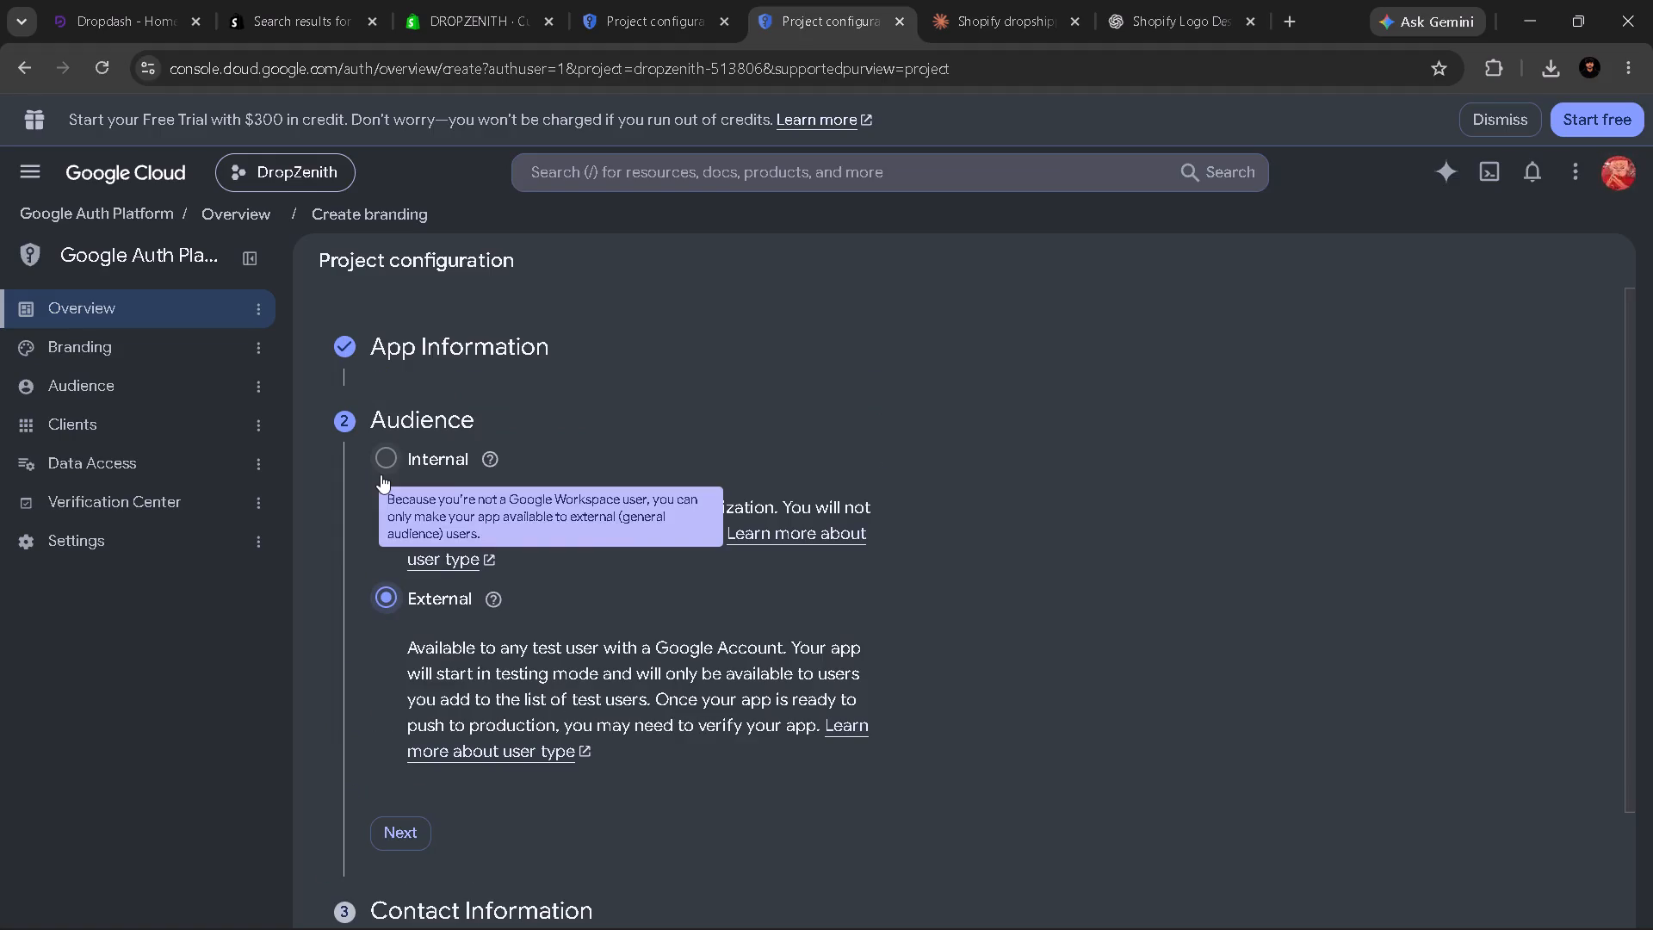
scroll(555, 586, down, 1)
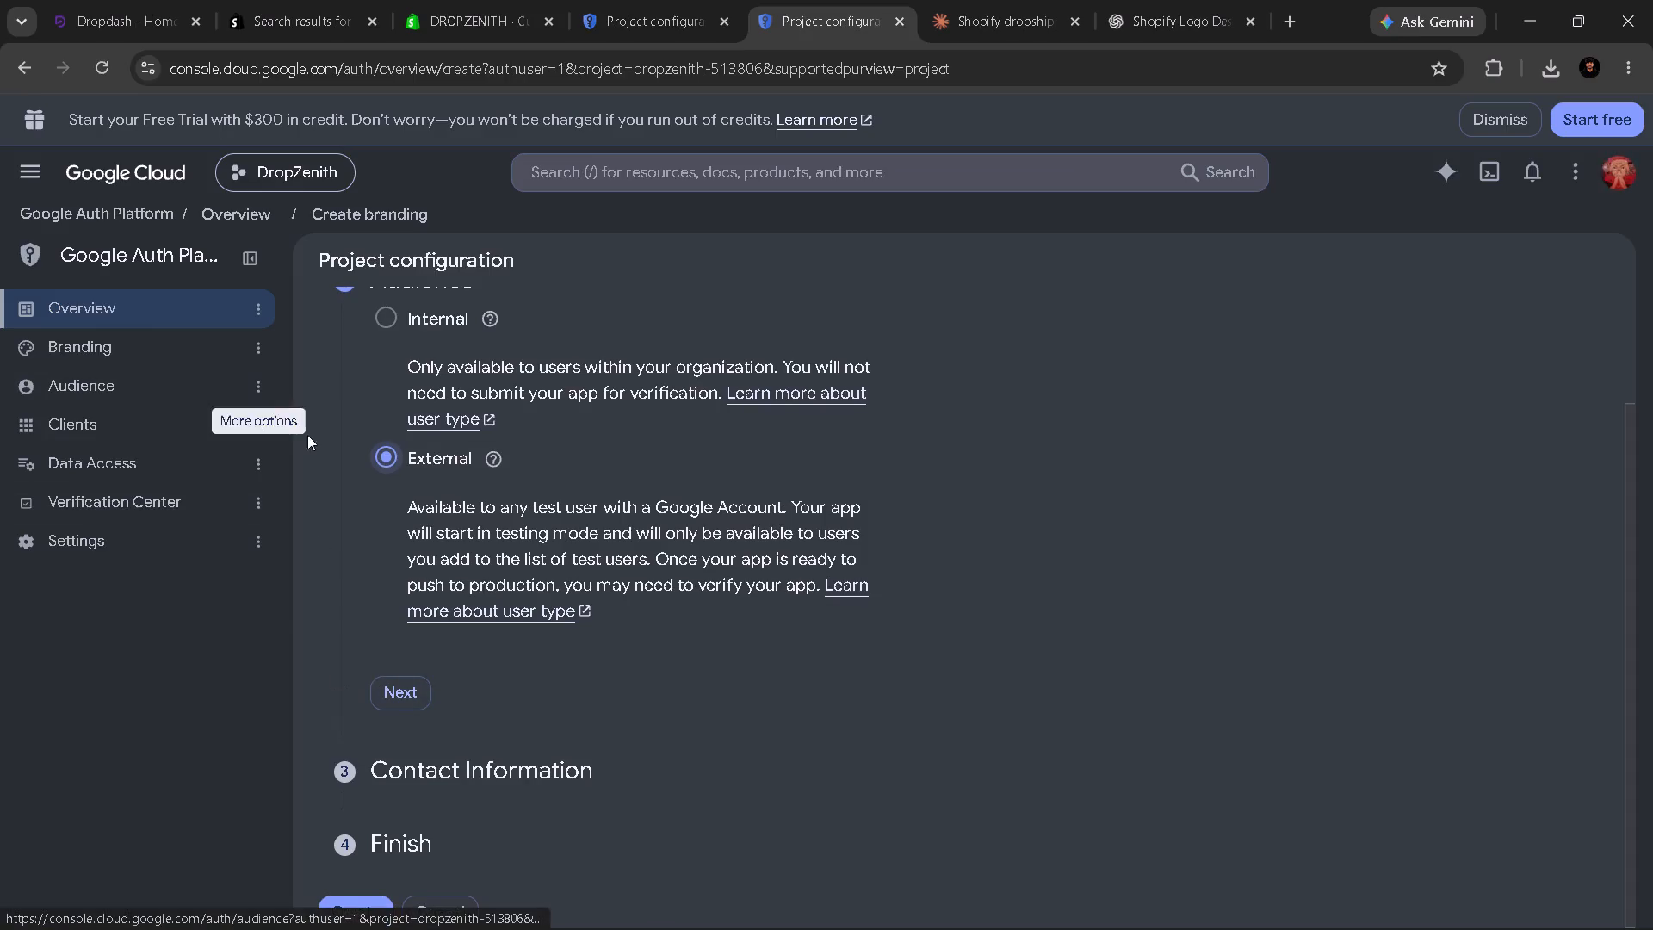
click(393, 698)
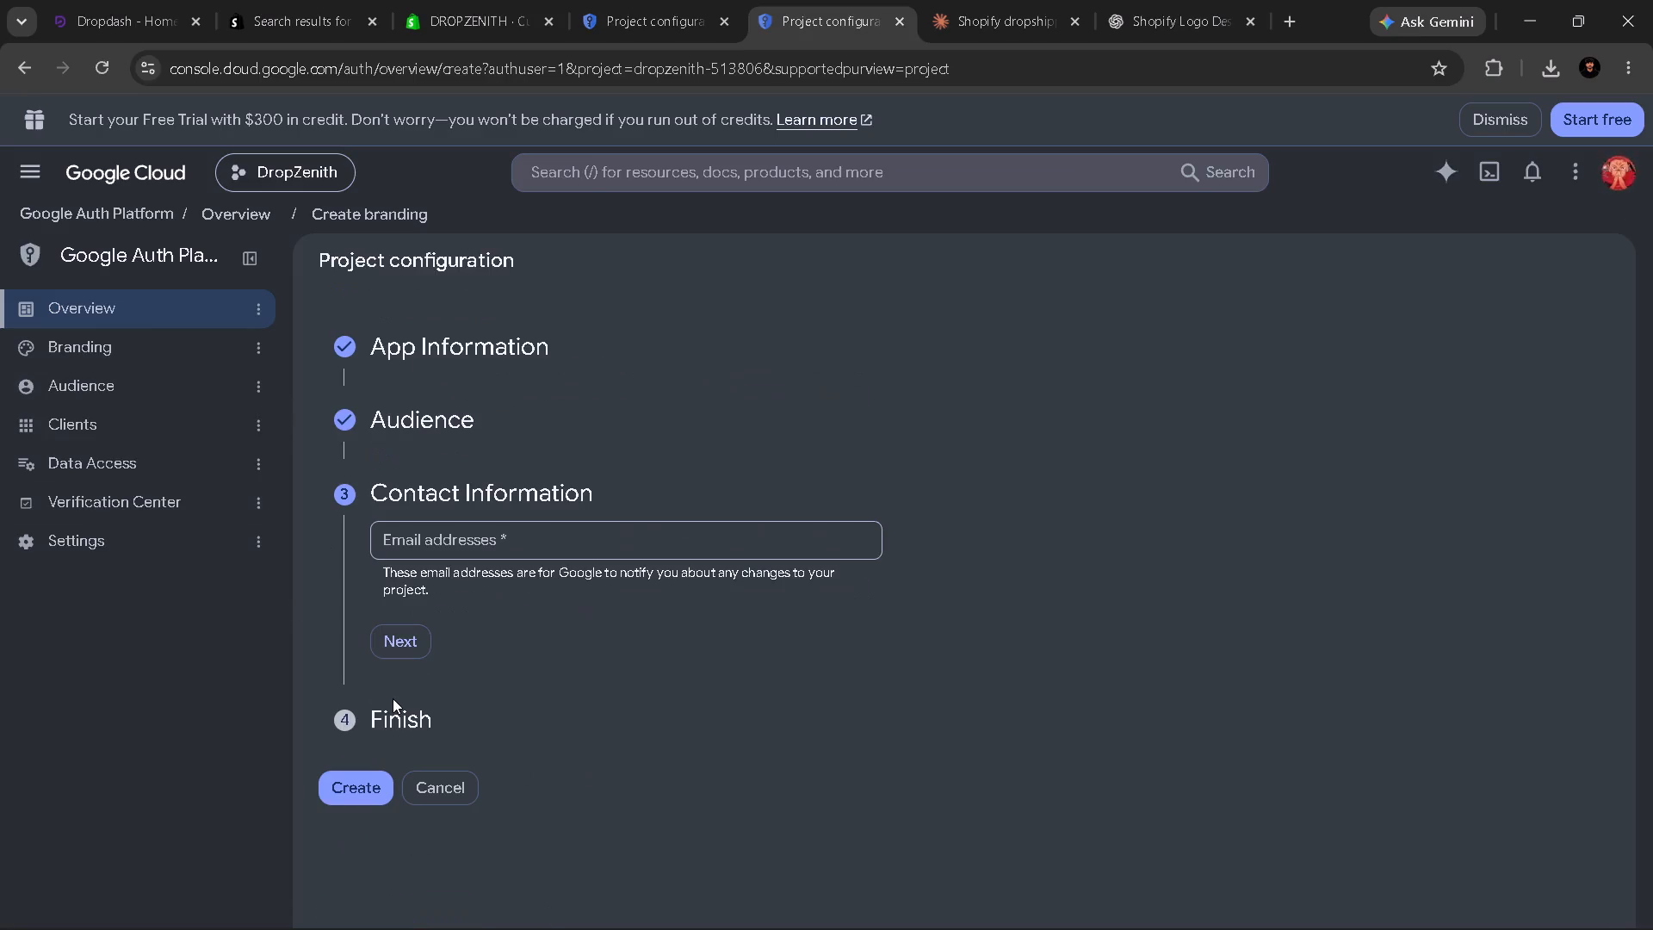
Enter the contact email address for project notifications by editing the suggested address, and continue to the final stage.
click(467, 524)
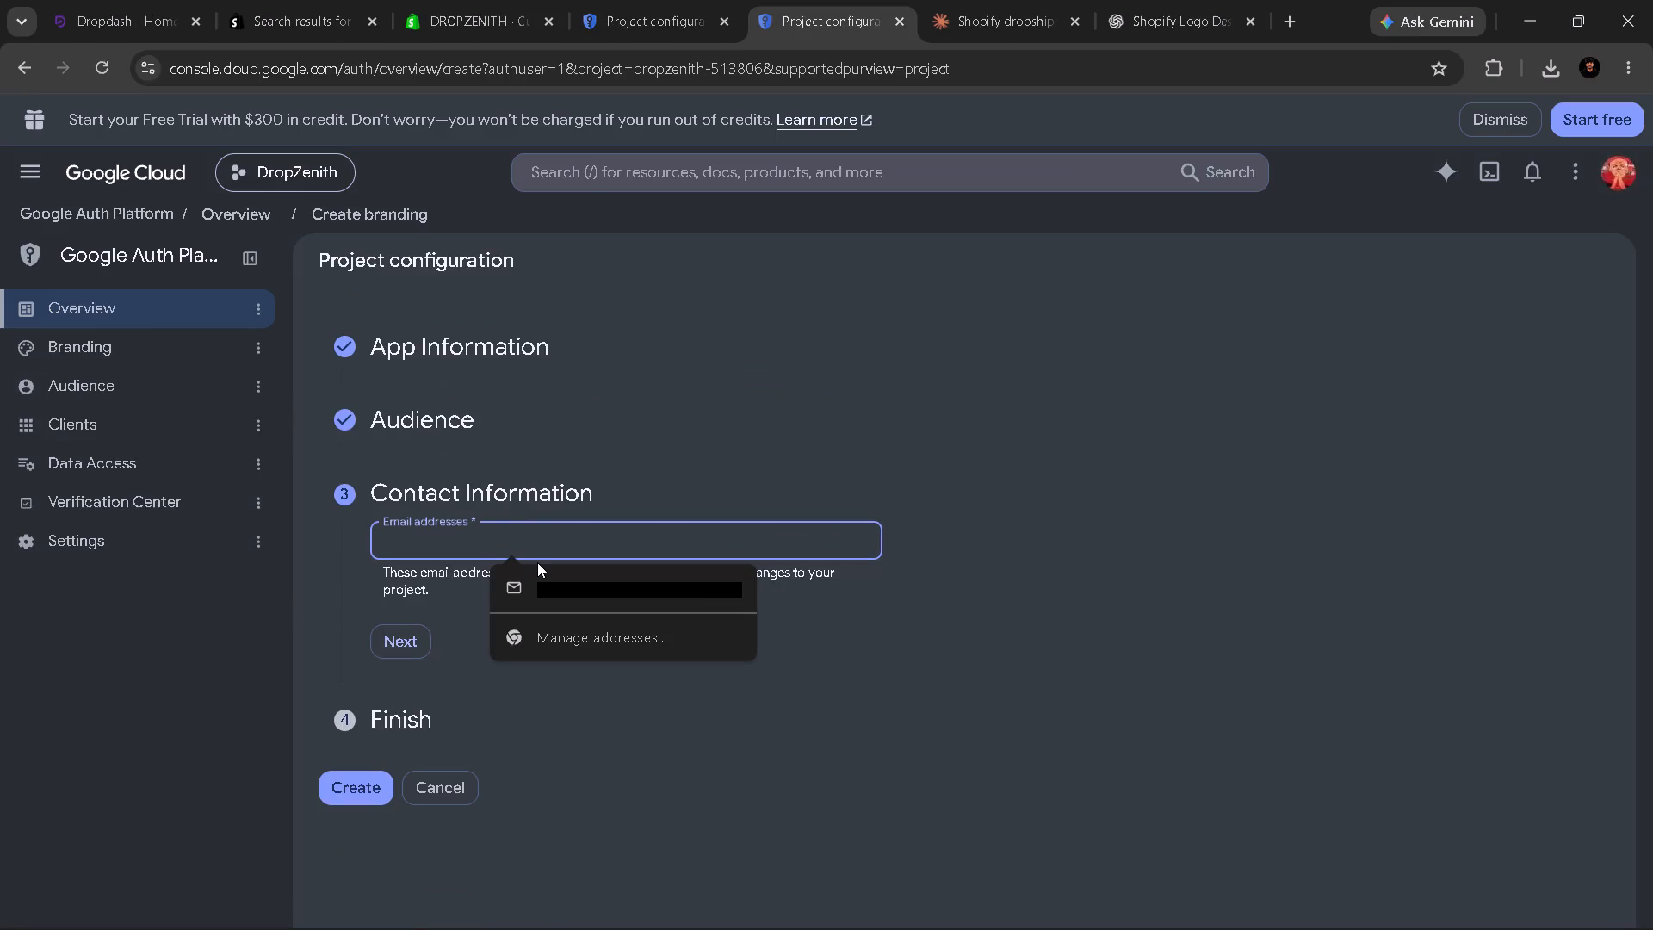
text(de)
key(Down)
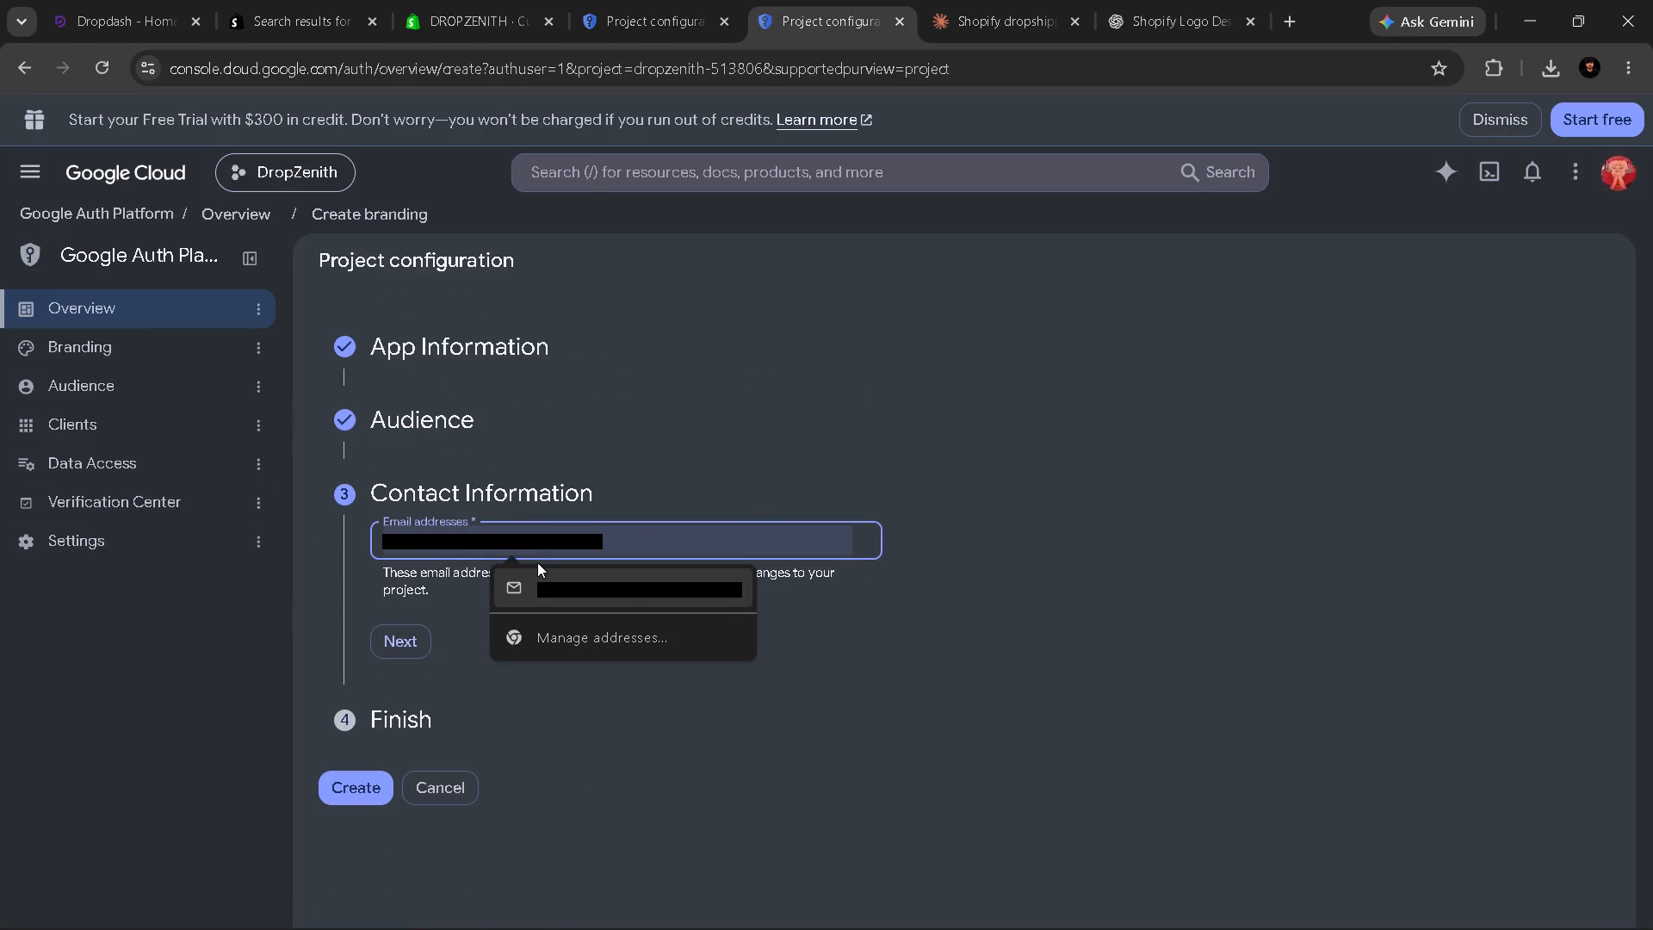
key(Return)
key(ctrl+Left)
key(ctrl+Left)
key(ctrl+Left)
key(ctrl+Left)
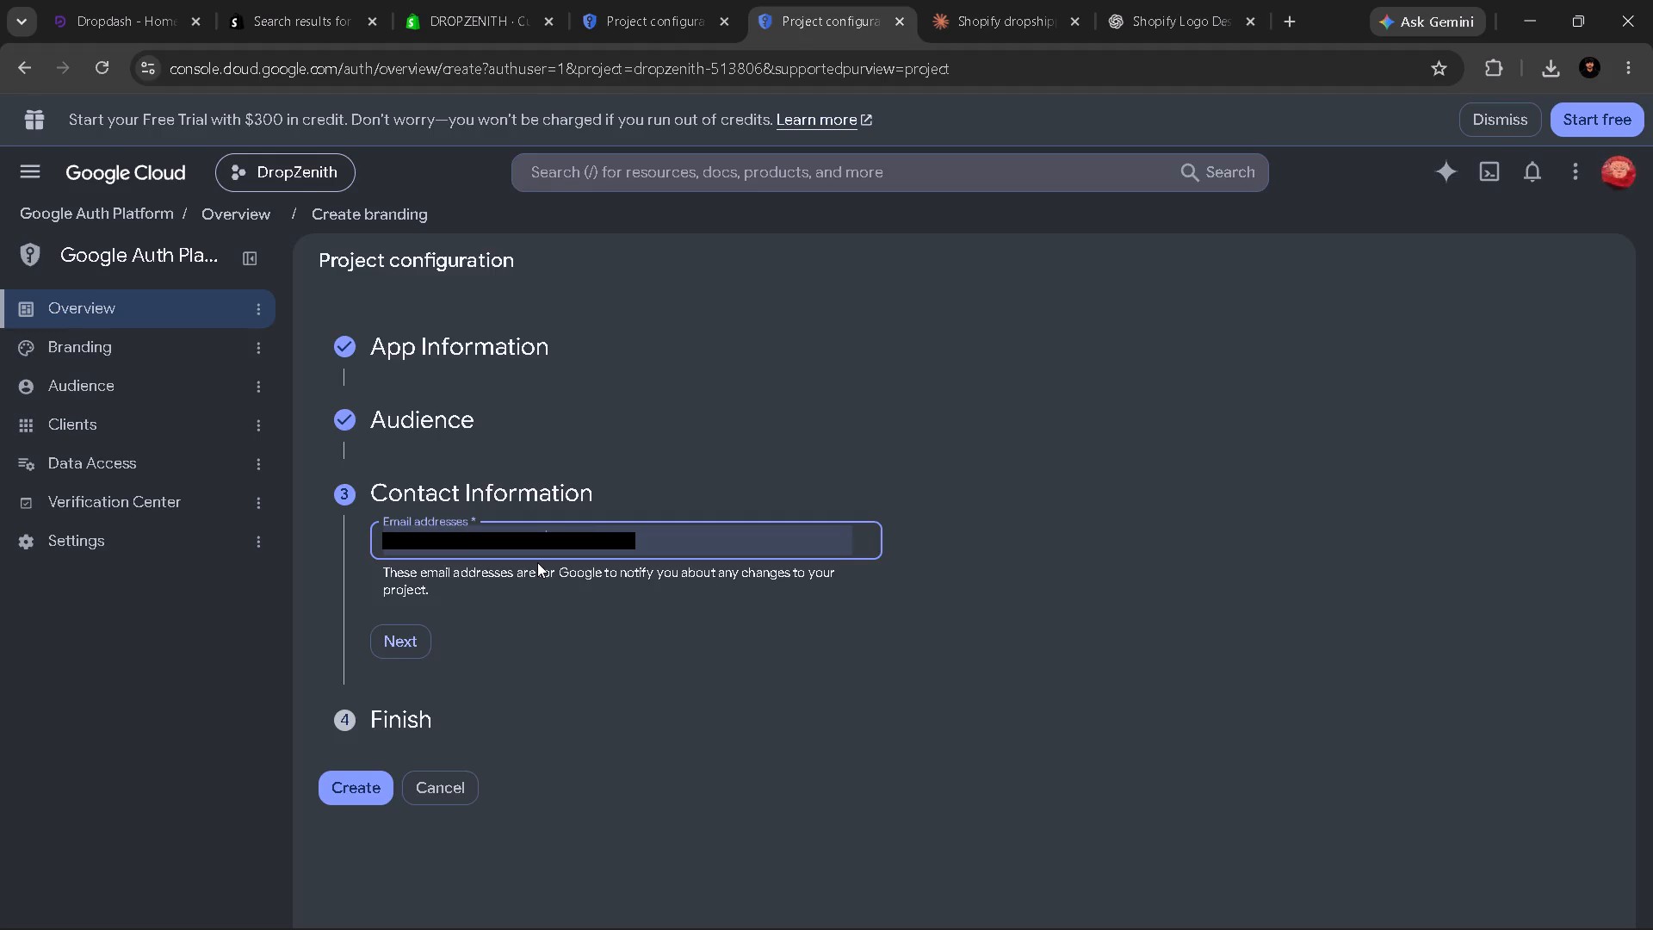
key(BackSpace)
key(BackSpace)
key(BackSpace)
key(BackSpace)
key(BackSpace)
key(BackSpace)
key(BackSpace)
key(BackSpace)
key(BackSpace)
key(BackSpace)
key(BackSpace)
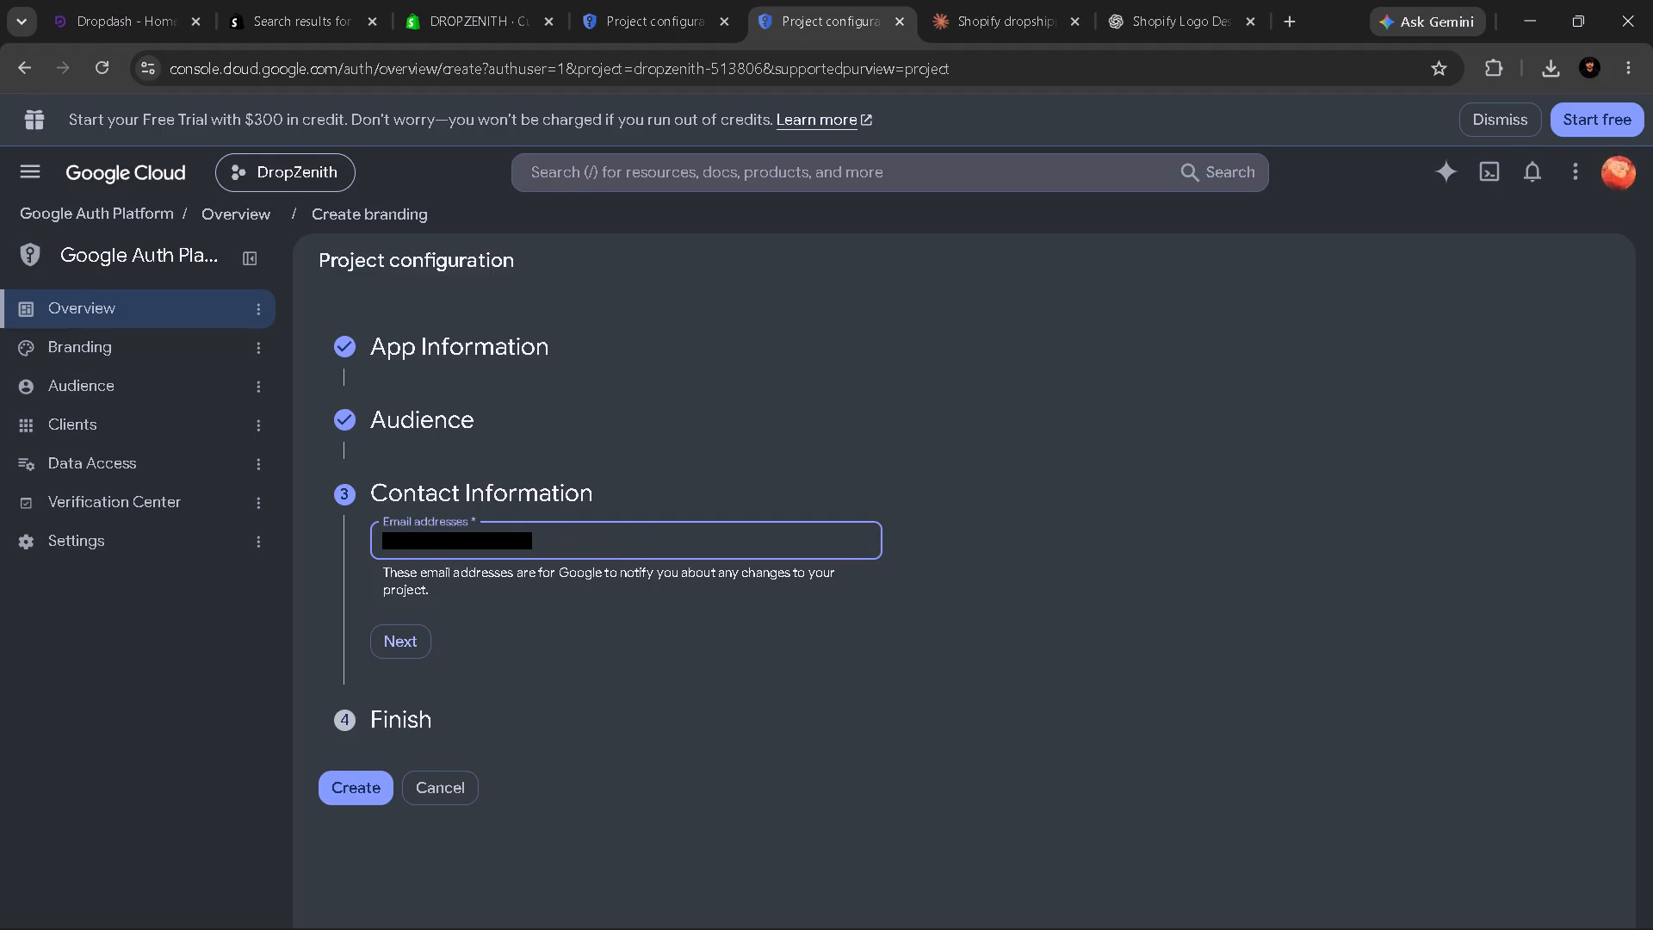
key(BackSpace)
text(honwork)
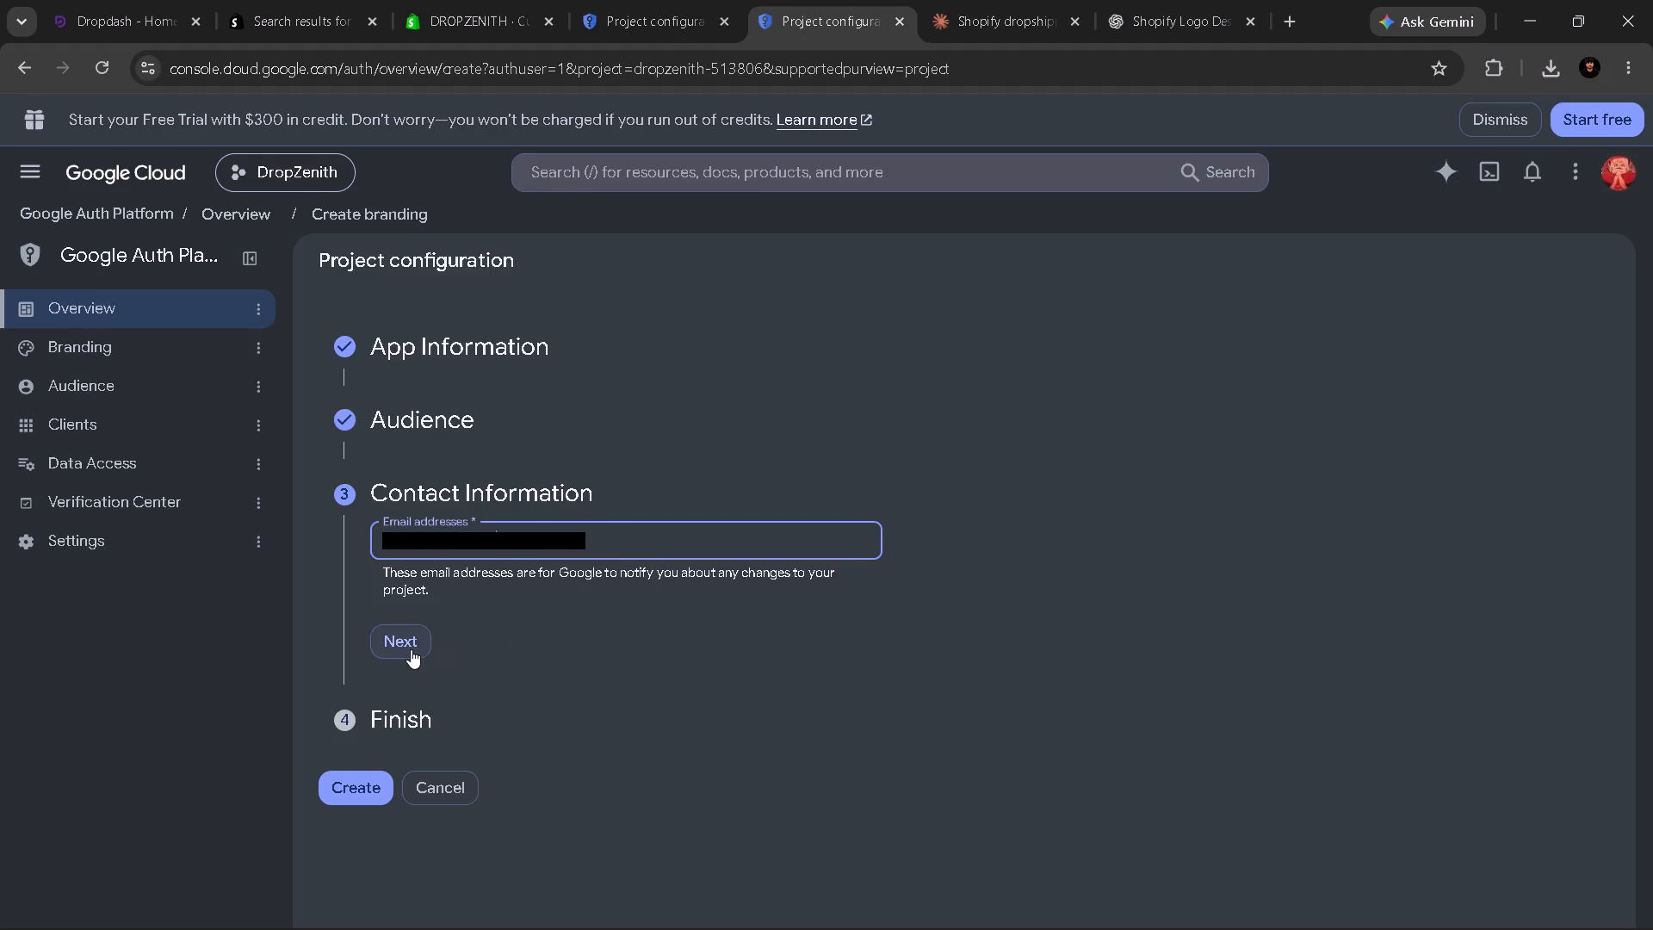
click(411, 649)
Agree to the Google API Services User Data Policy and create the OAuth configuration.
click(396, 610)
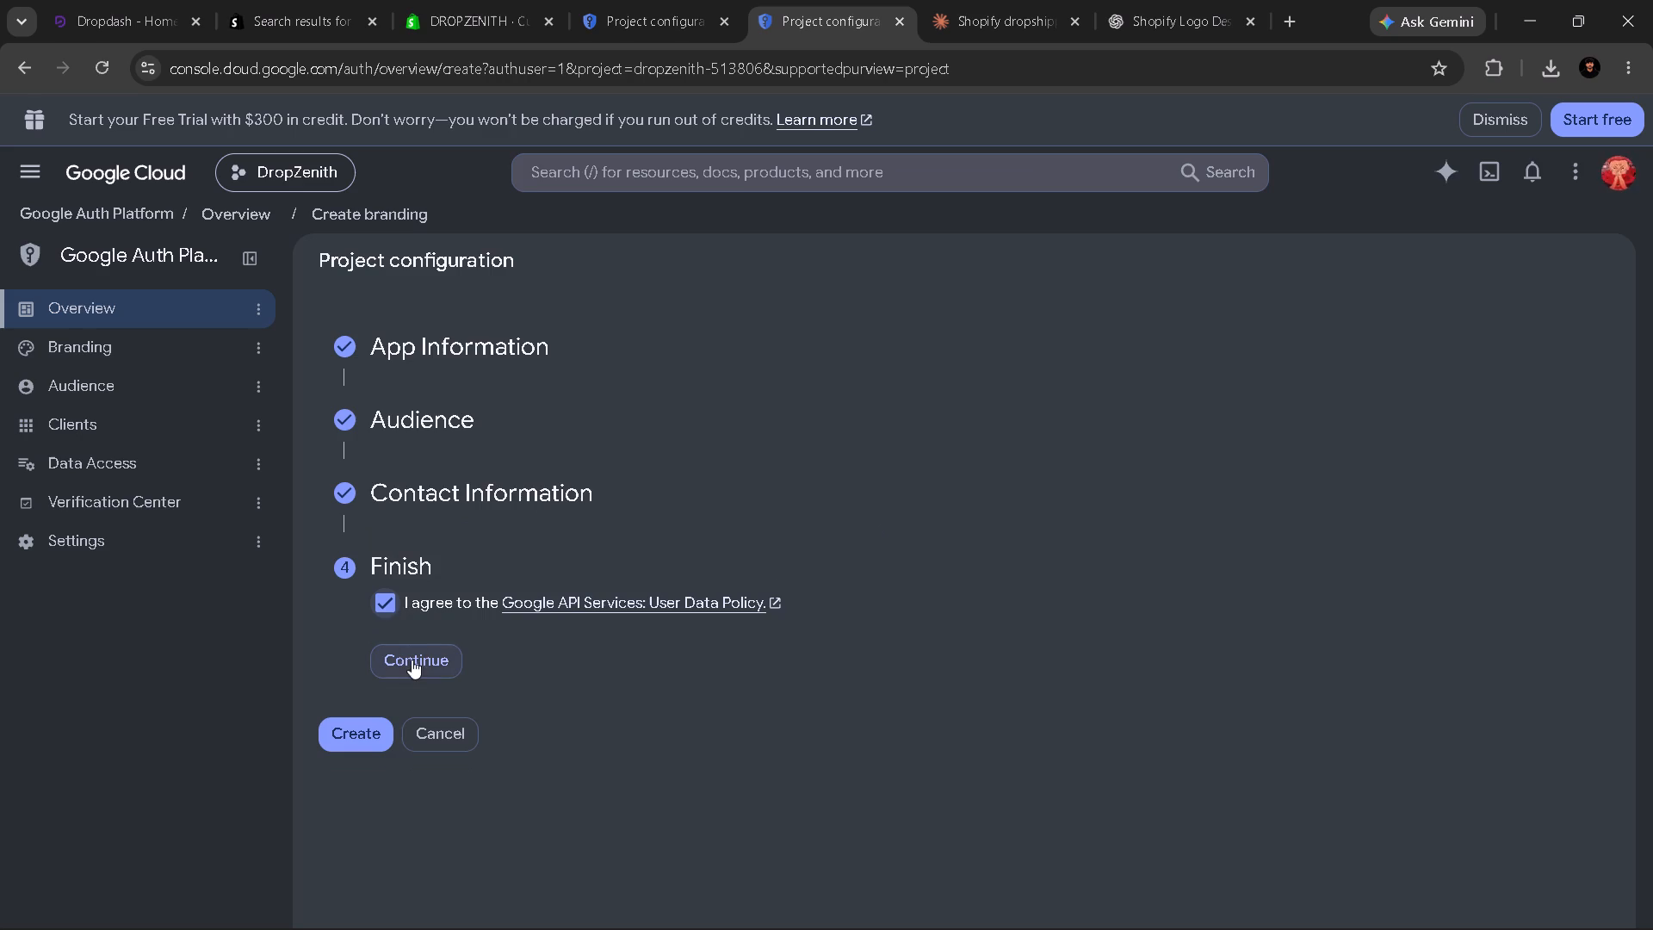
click(413, 659)
click(370, 642)
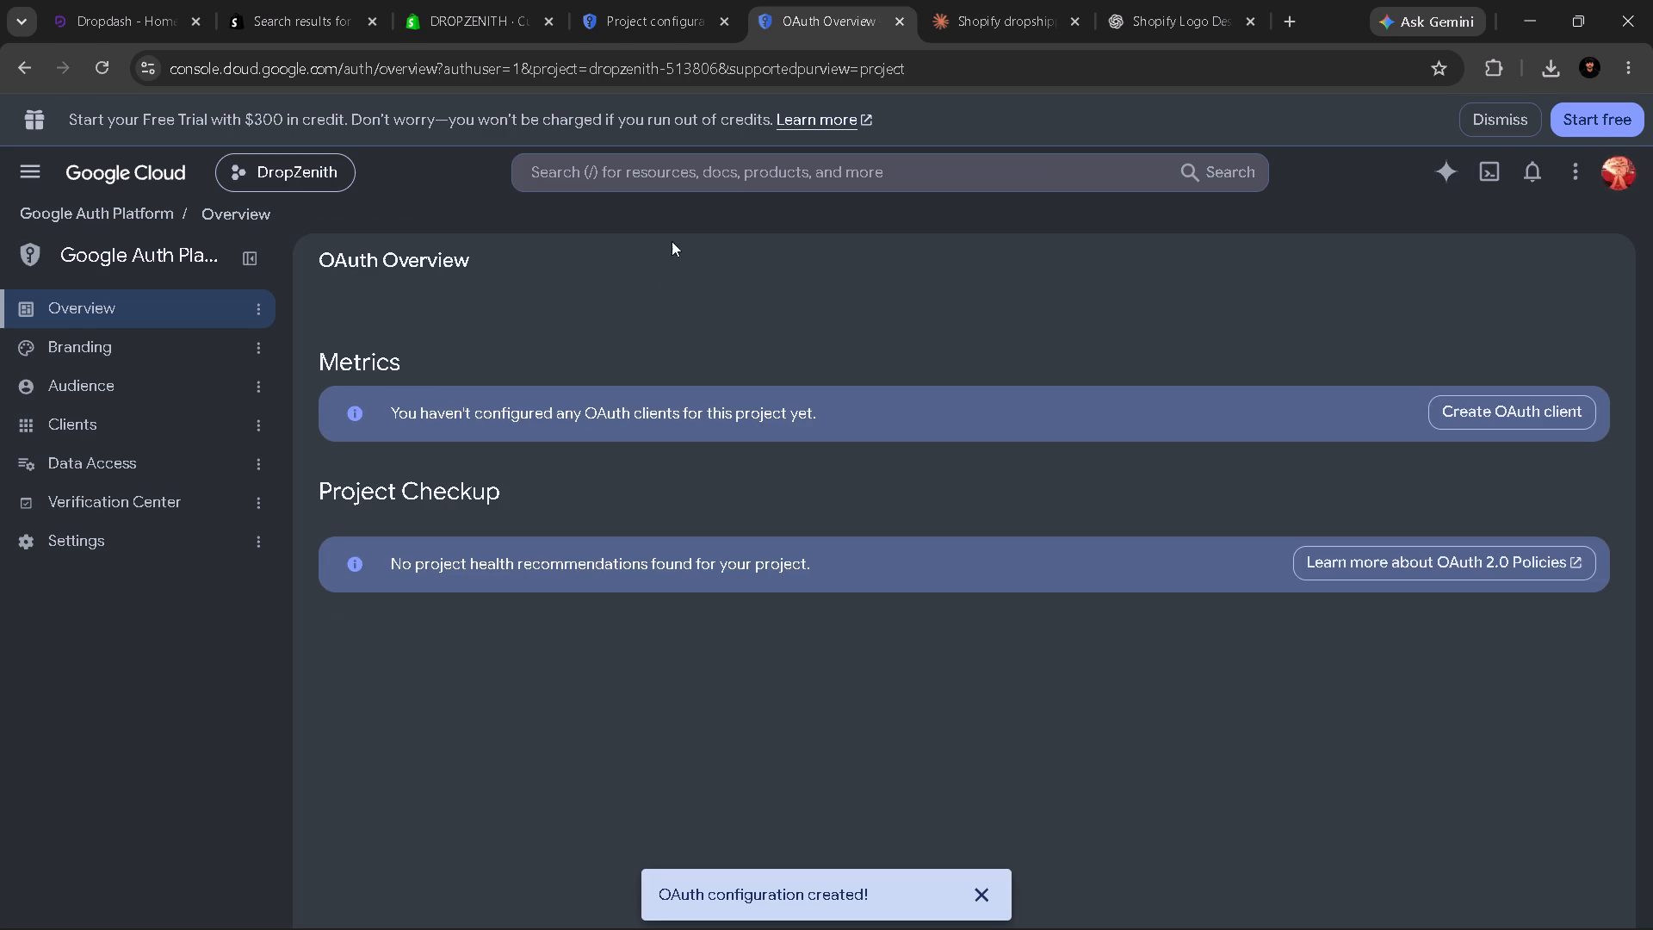
Search the console for "client" and open the Clients page of Google Auth Platform.
click(652, 159)
click(630, 178)
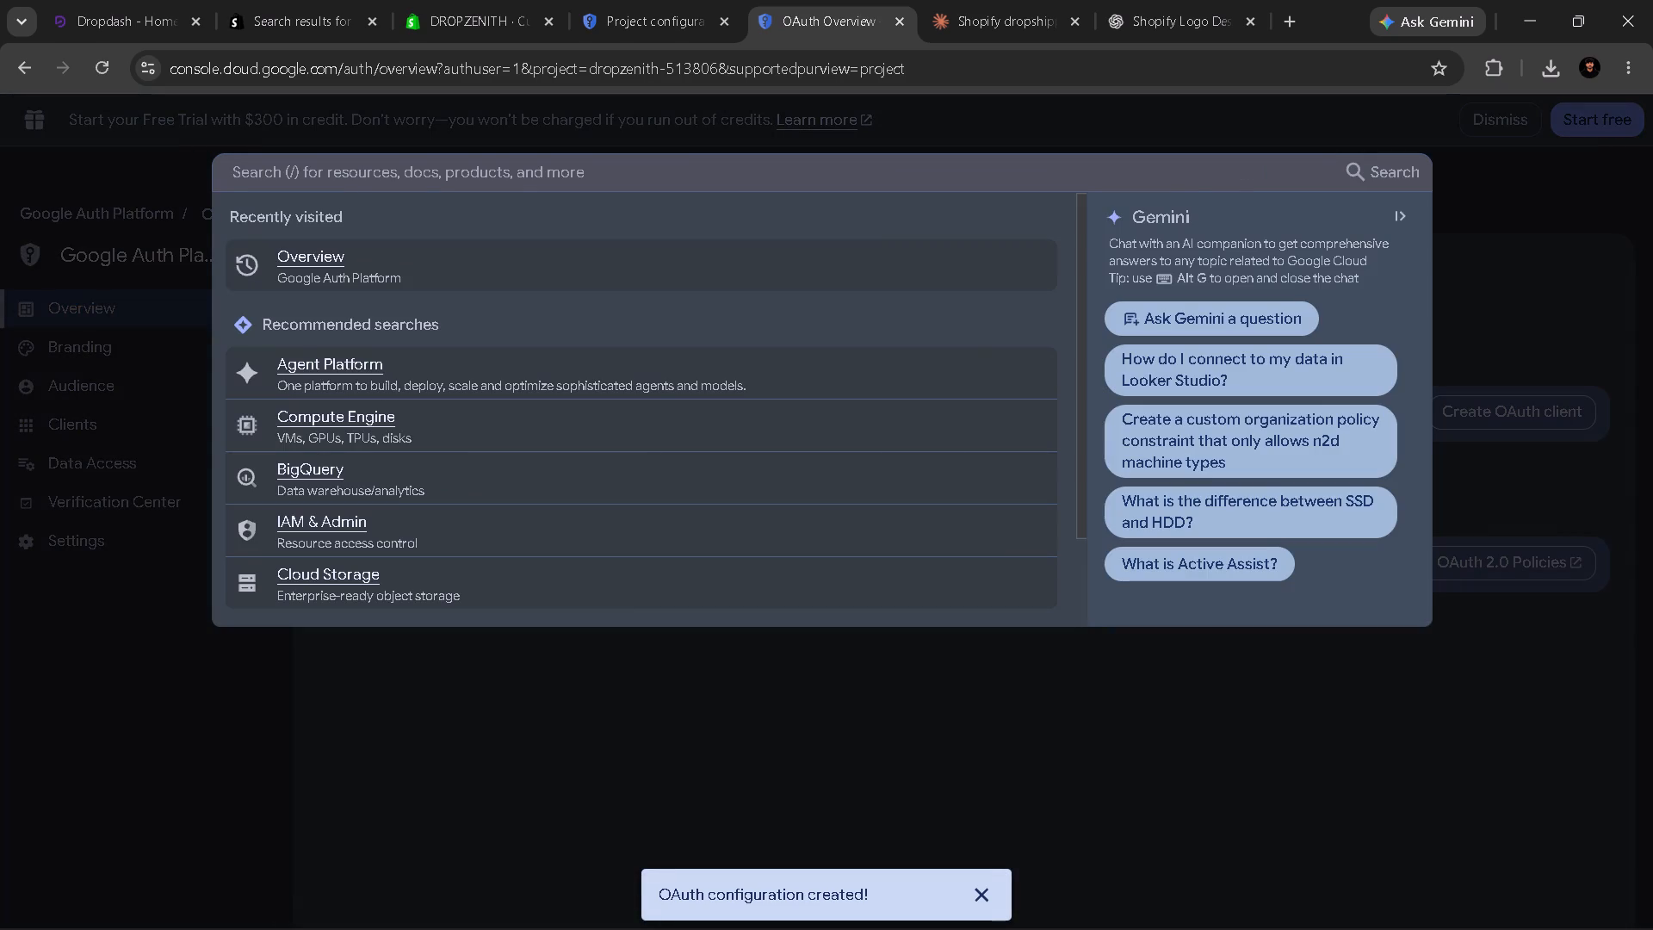
text(client)
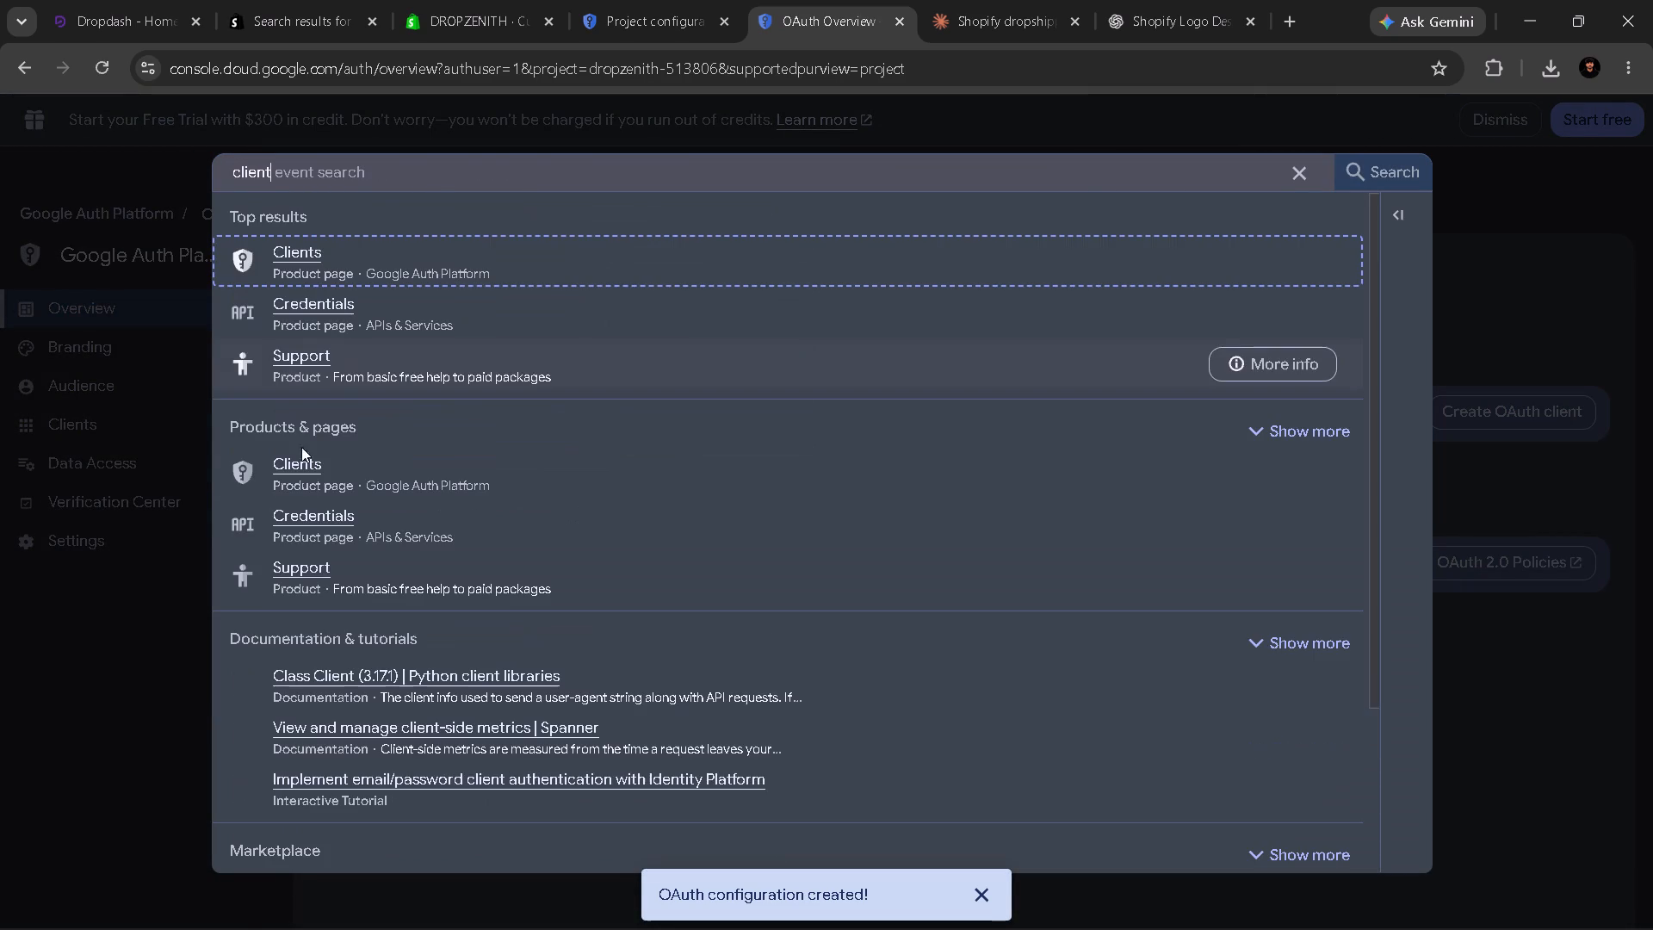
click(313, 455)
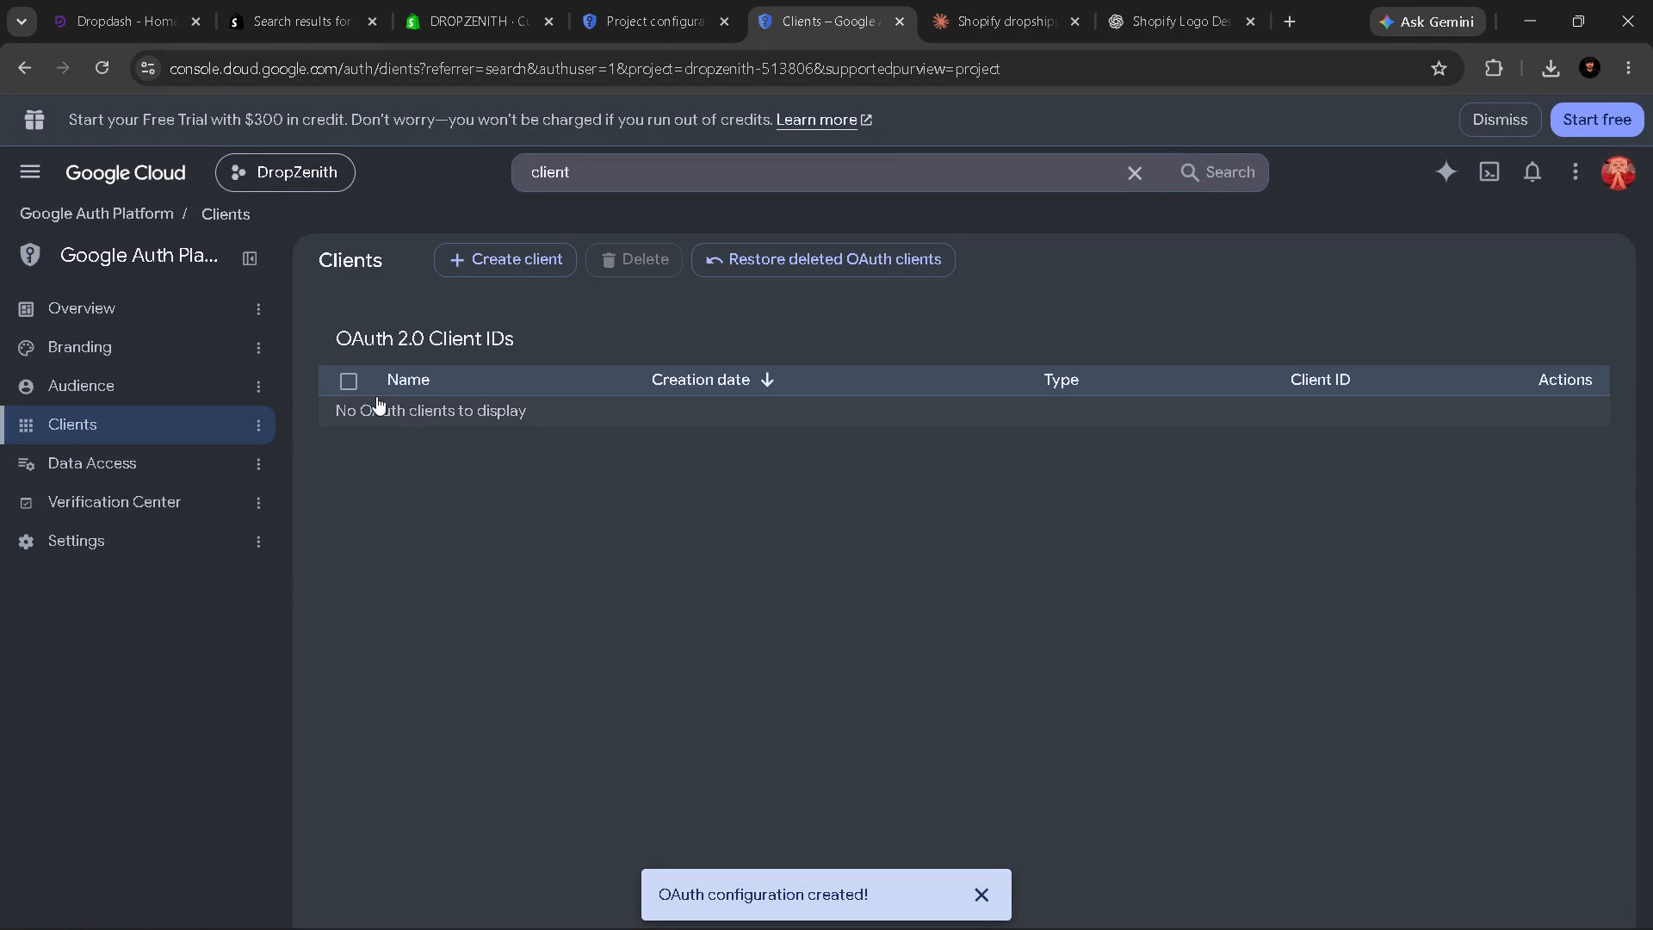
Start creating a new OAuth client and set its application type to Web application.
click(618, 449)
click(497, 262)
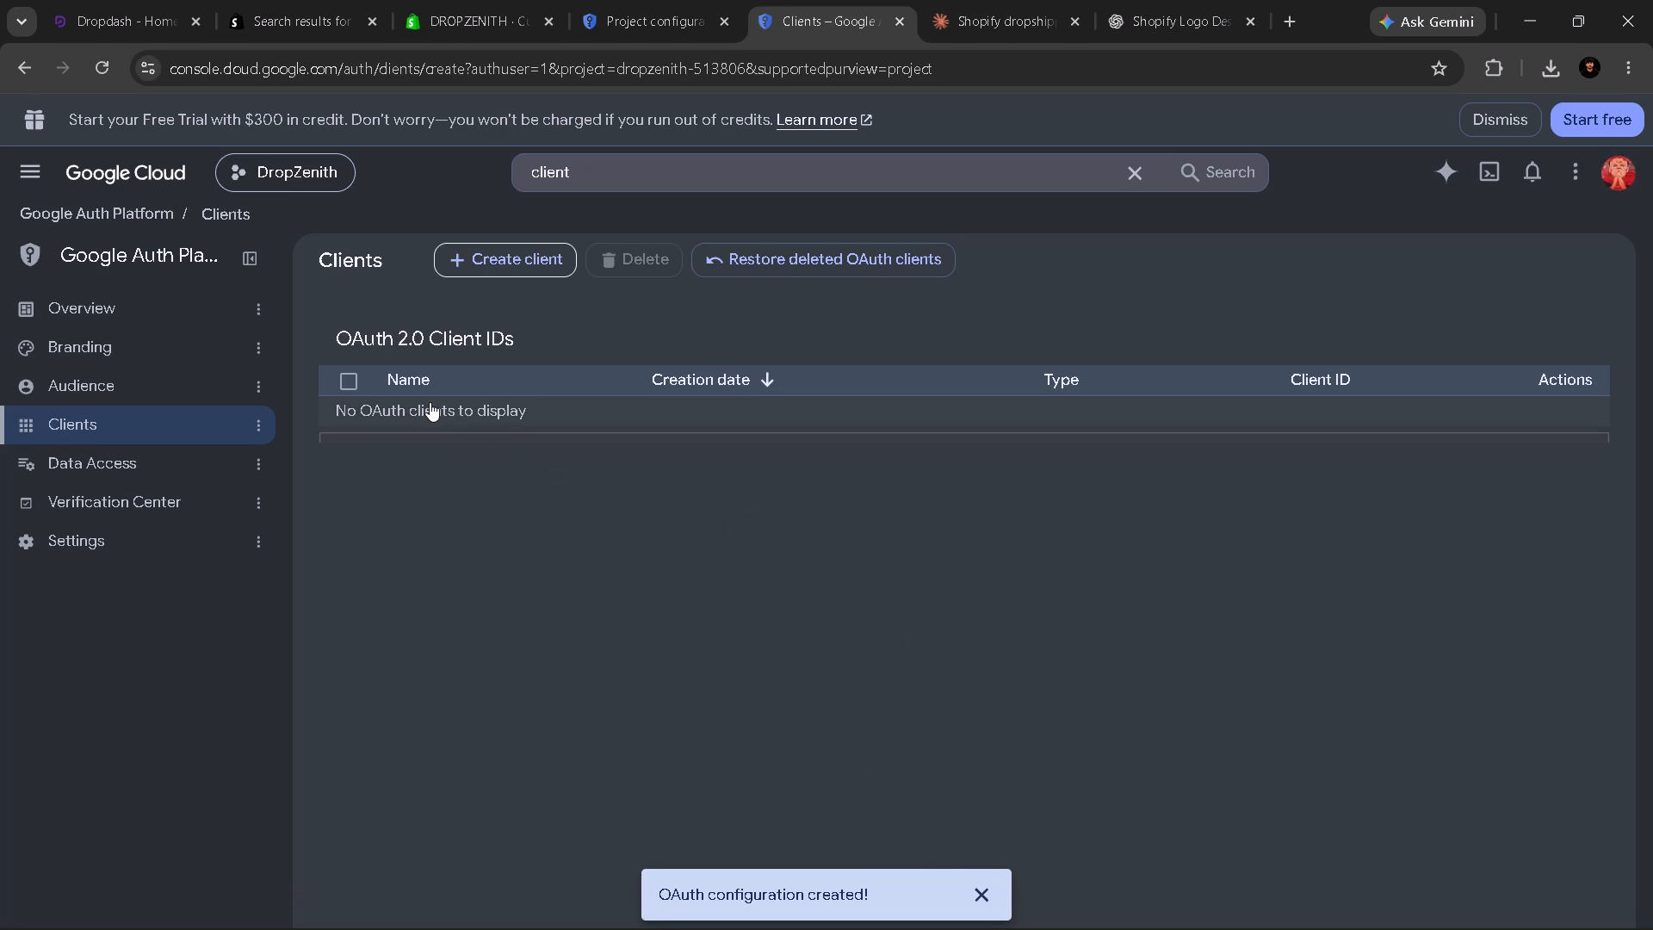
click(381, 427)
drag(502, 434, 379, 402)
click(477, 256)
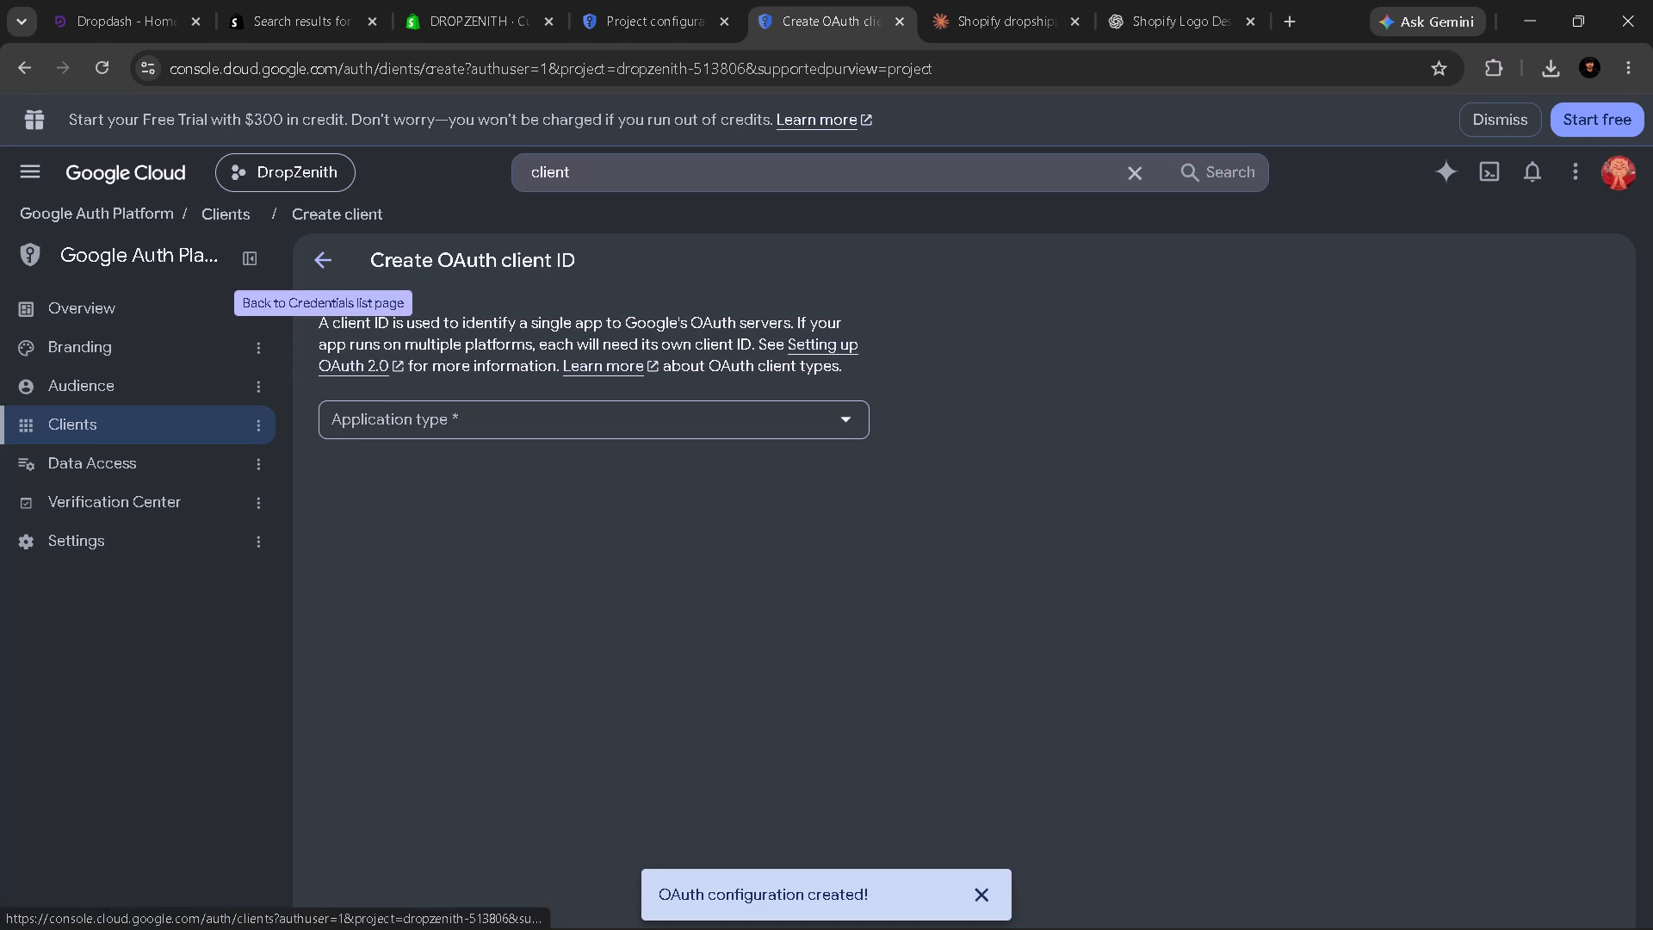
click(378, 401)
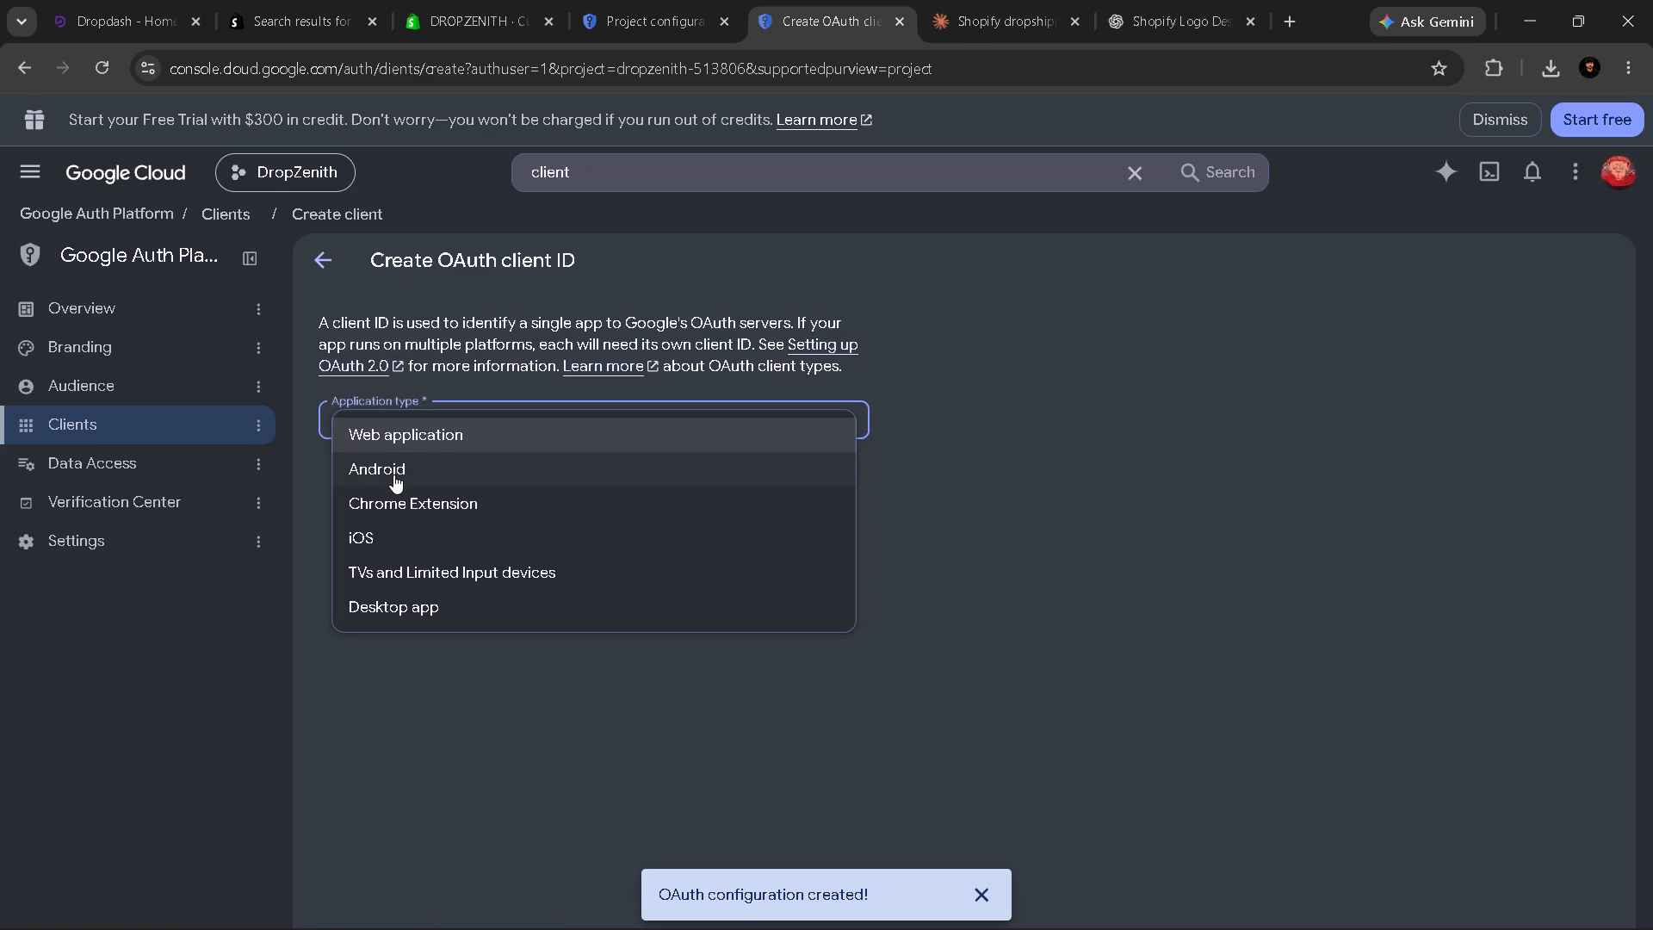
click(393, 432)
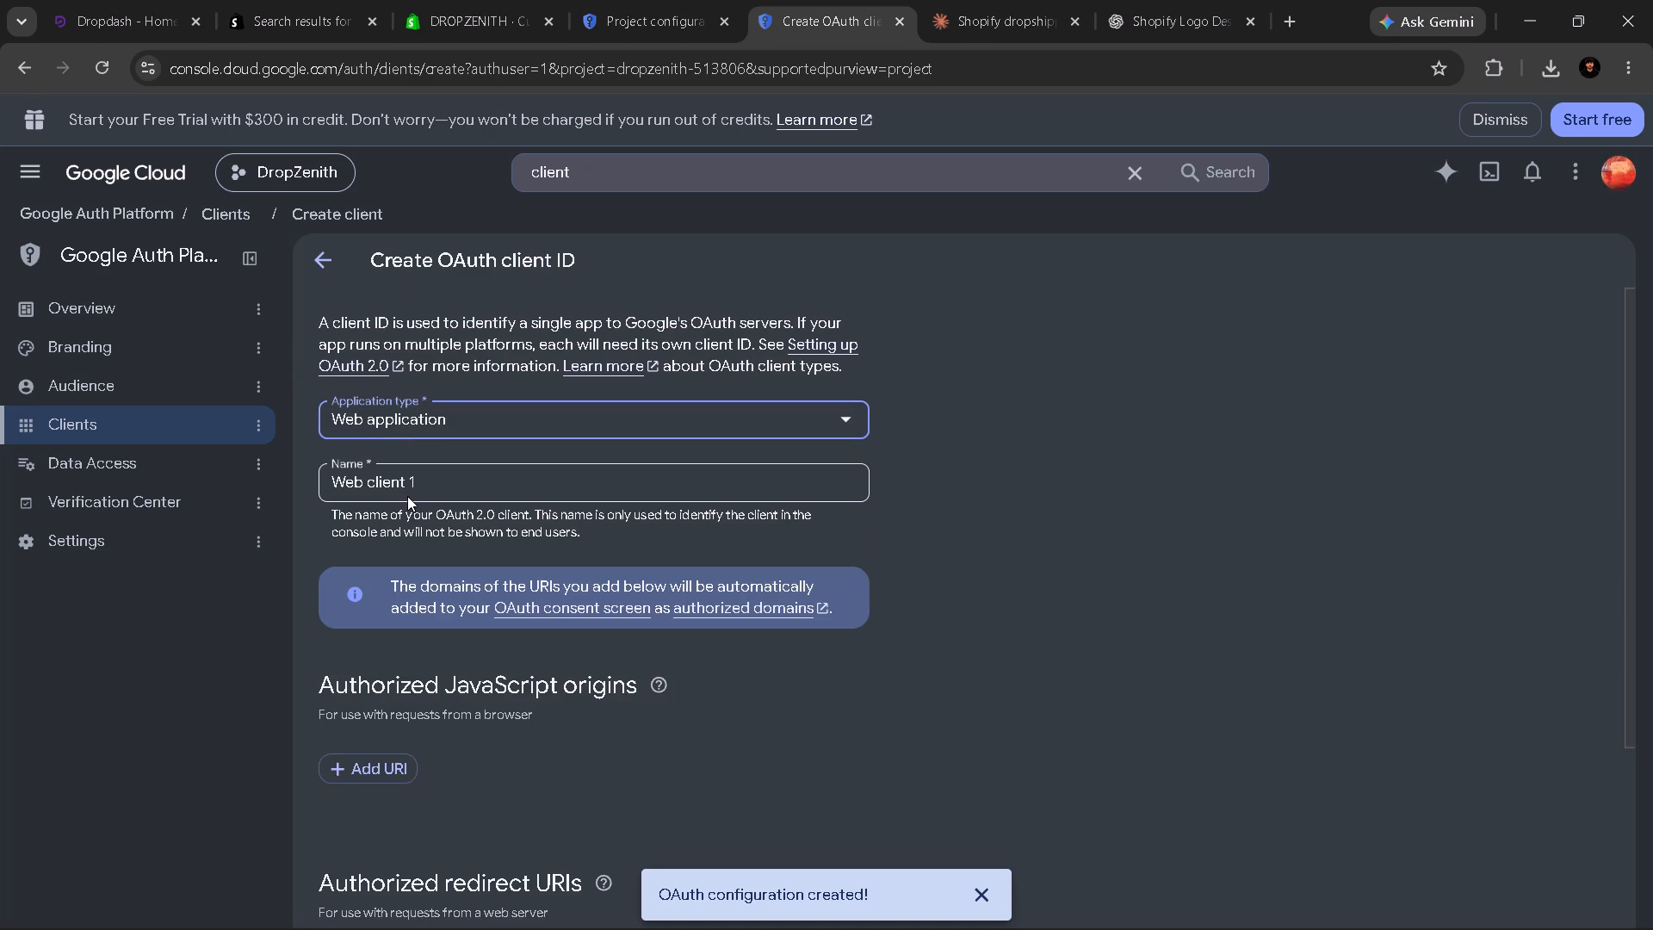
Replace the default OAuth client name with DropZenith.
click(408, 495)
drag(430, 485, 309, 486)
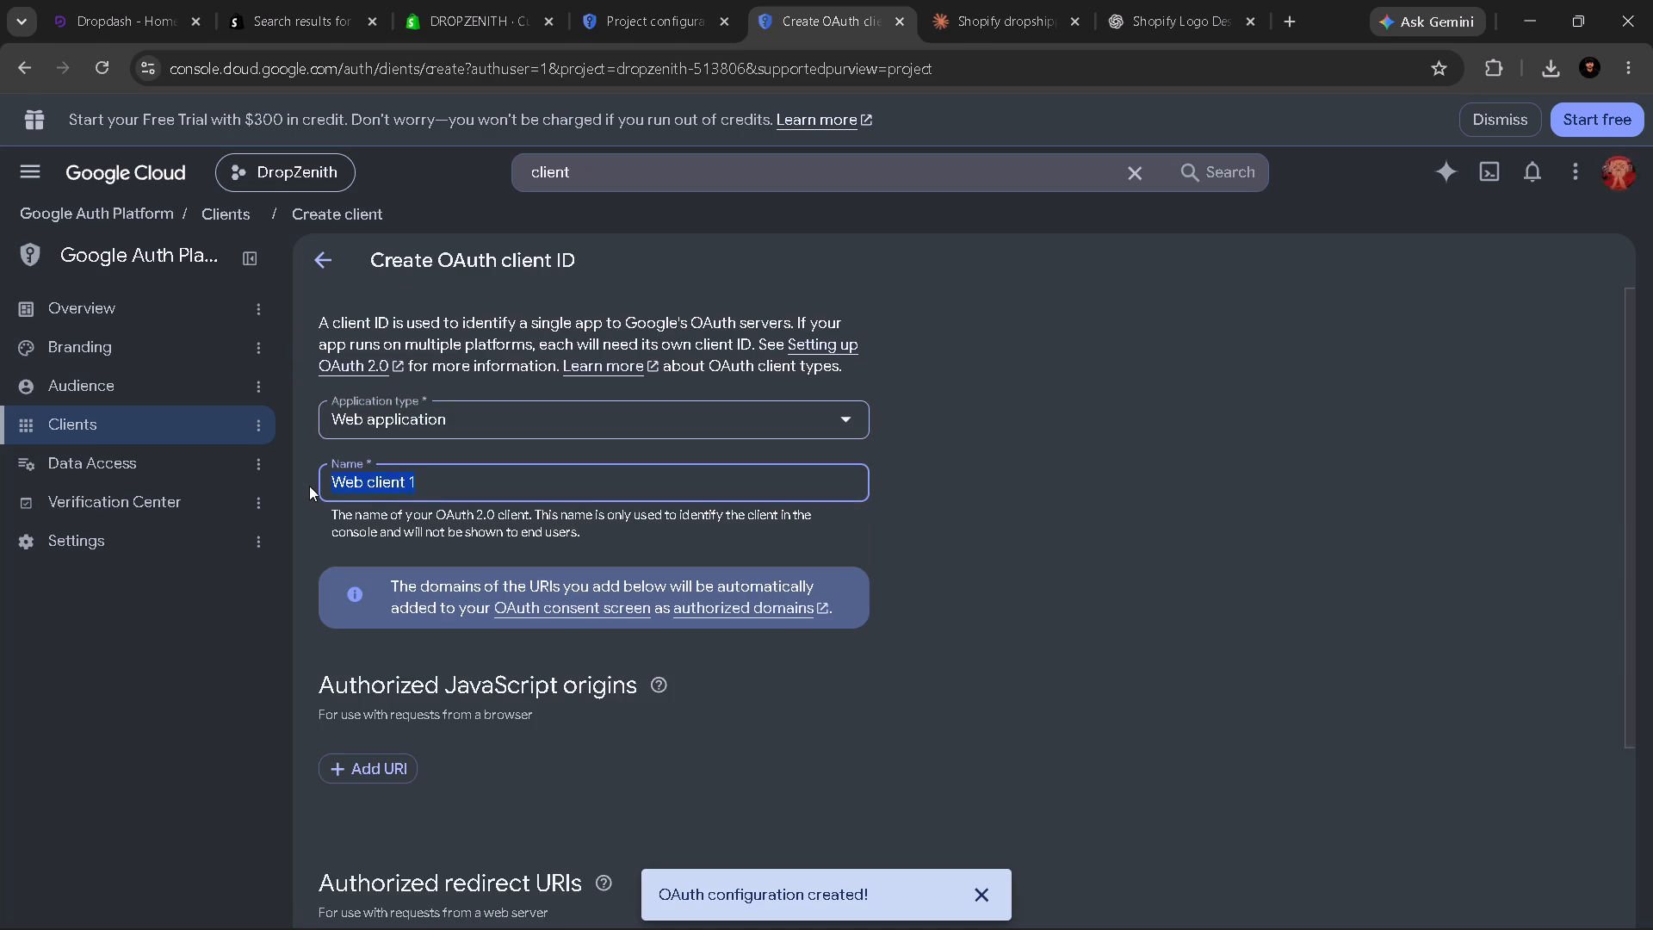
text(Drope)
key(BackSpace)
text(Zen)
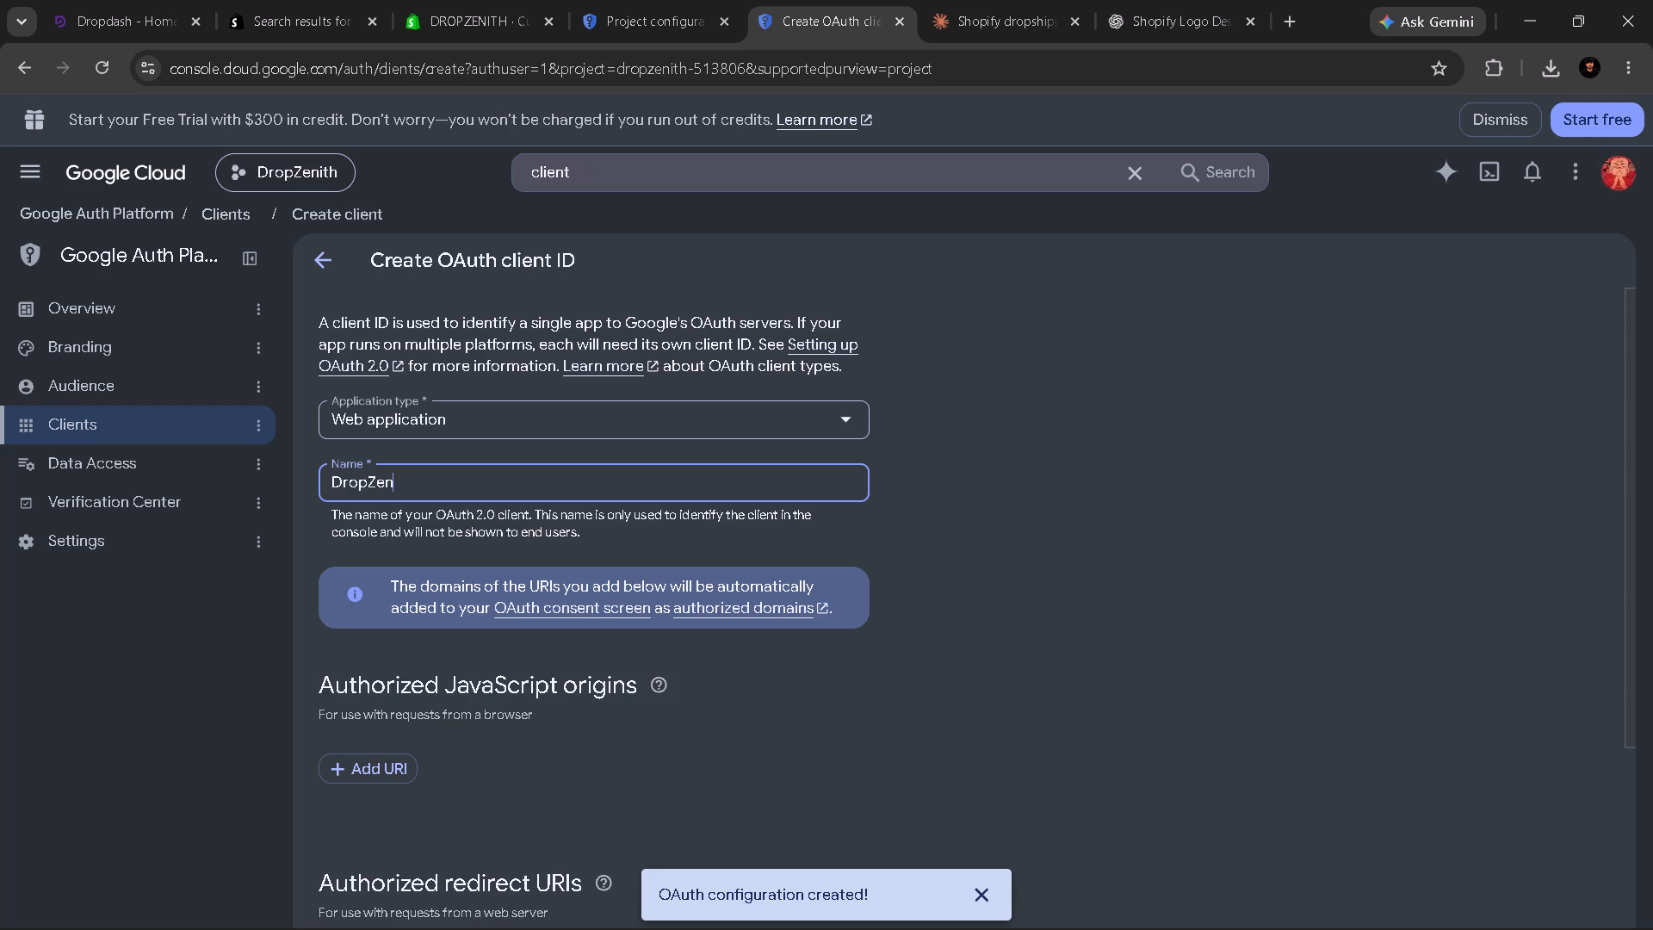
text(ith)
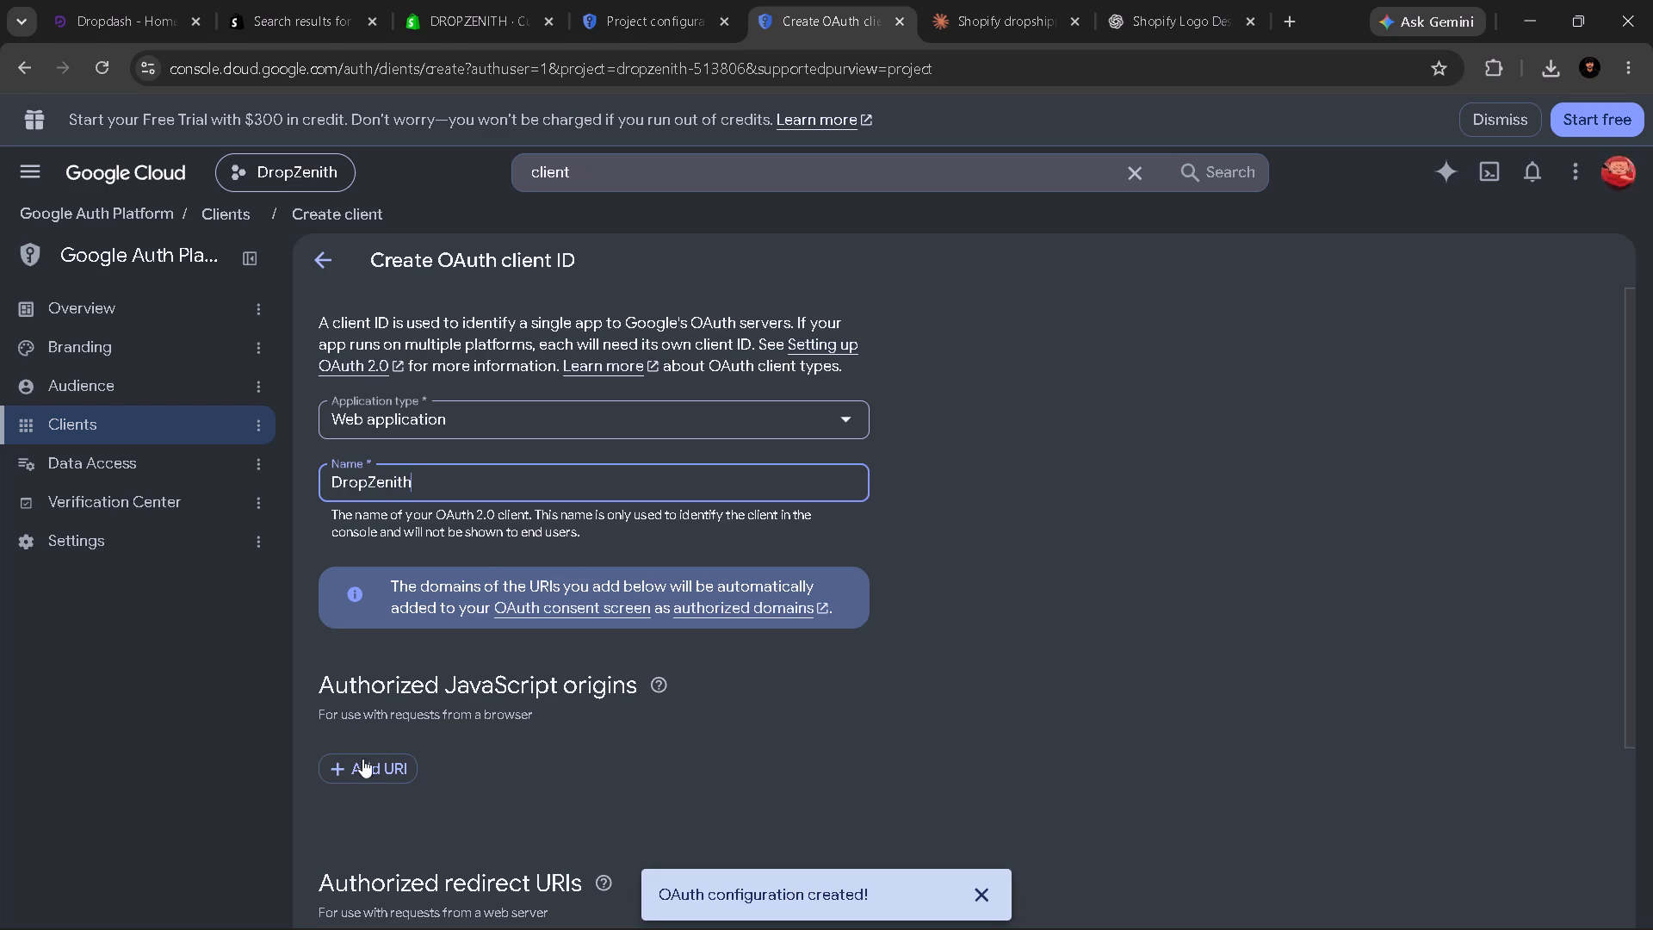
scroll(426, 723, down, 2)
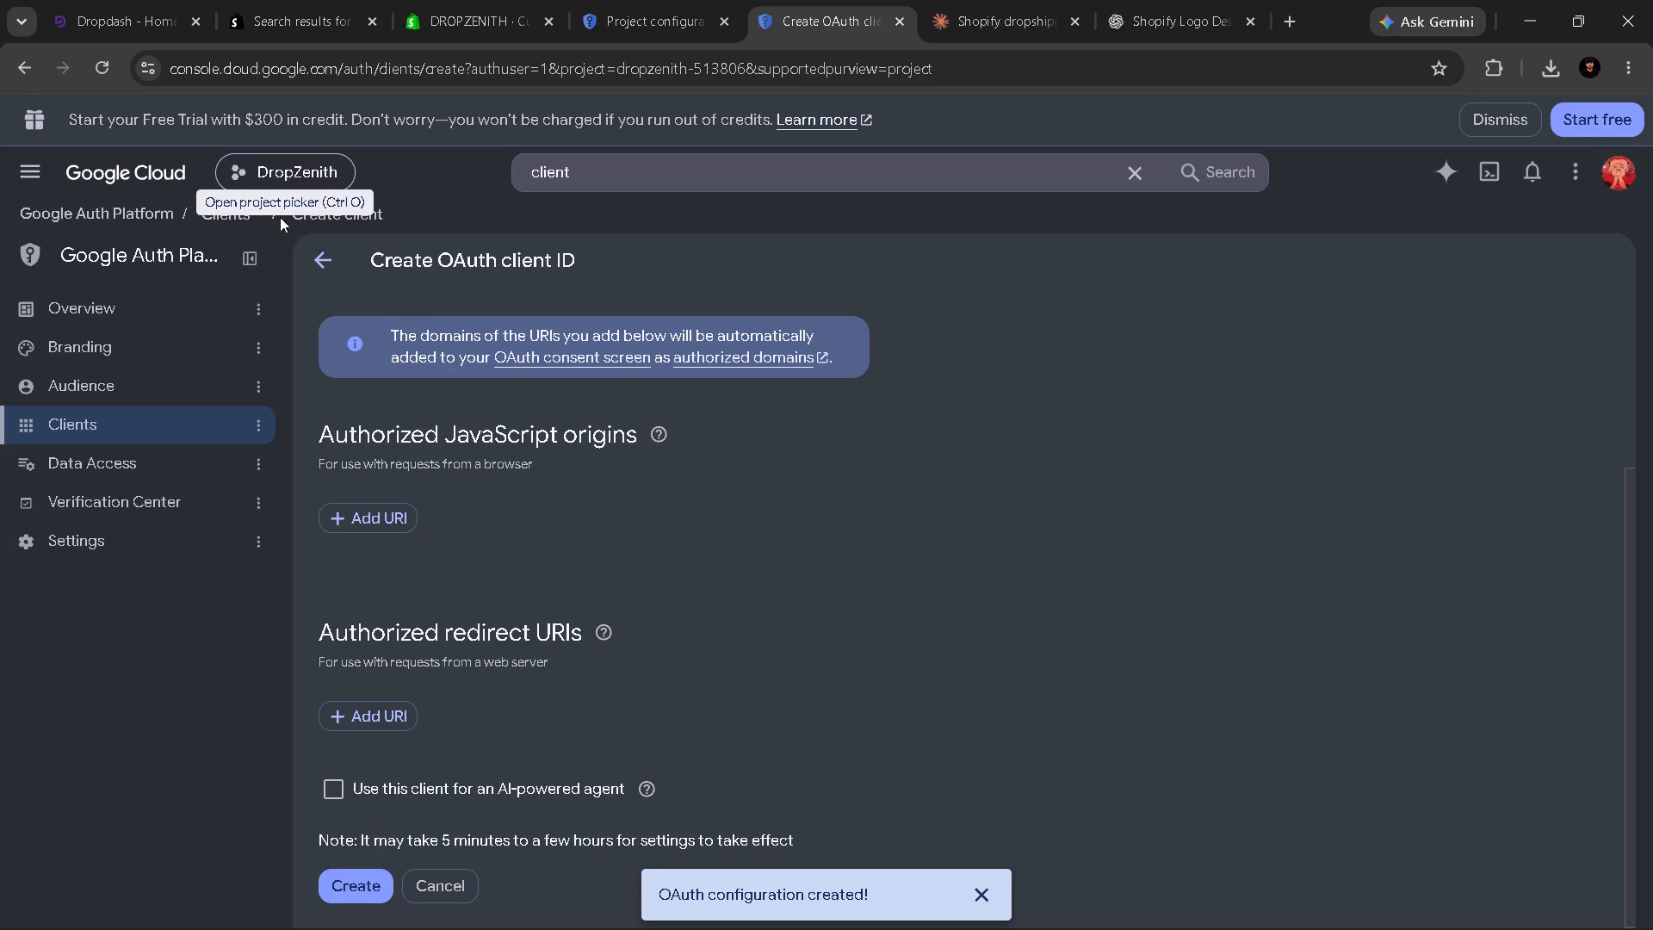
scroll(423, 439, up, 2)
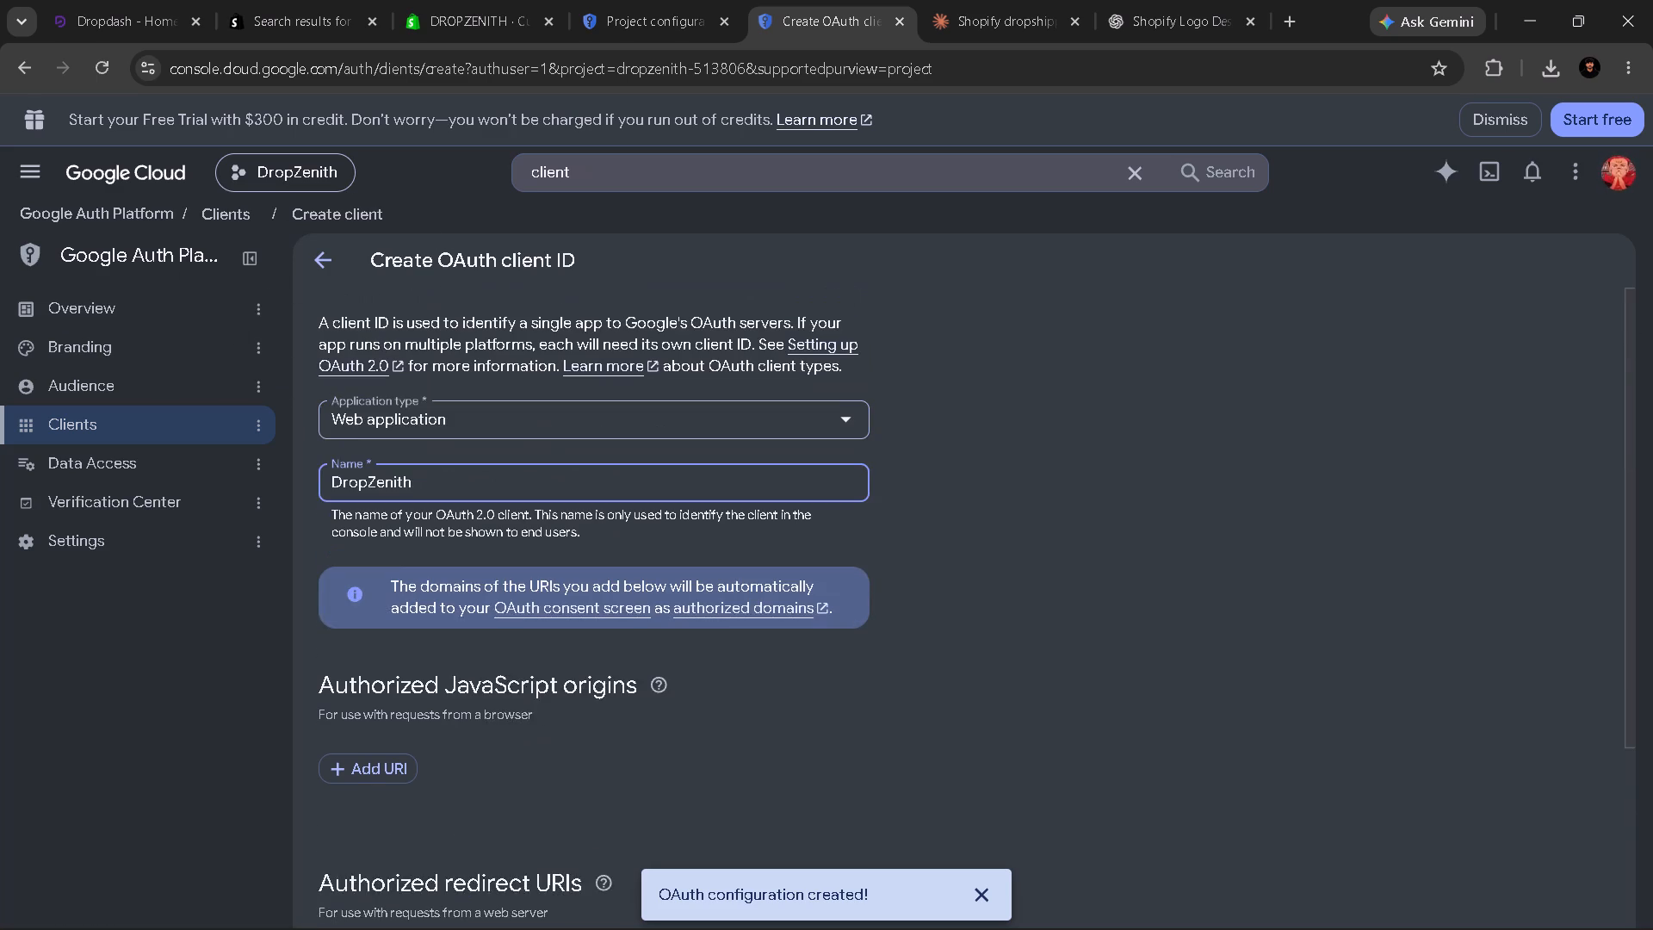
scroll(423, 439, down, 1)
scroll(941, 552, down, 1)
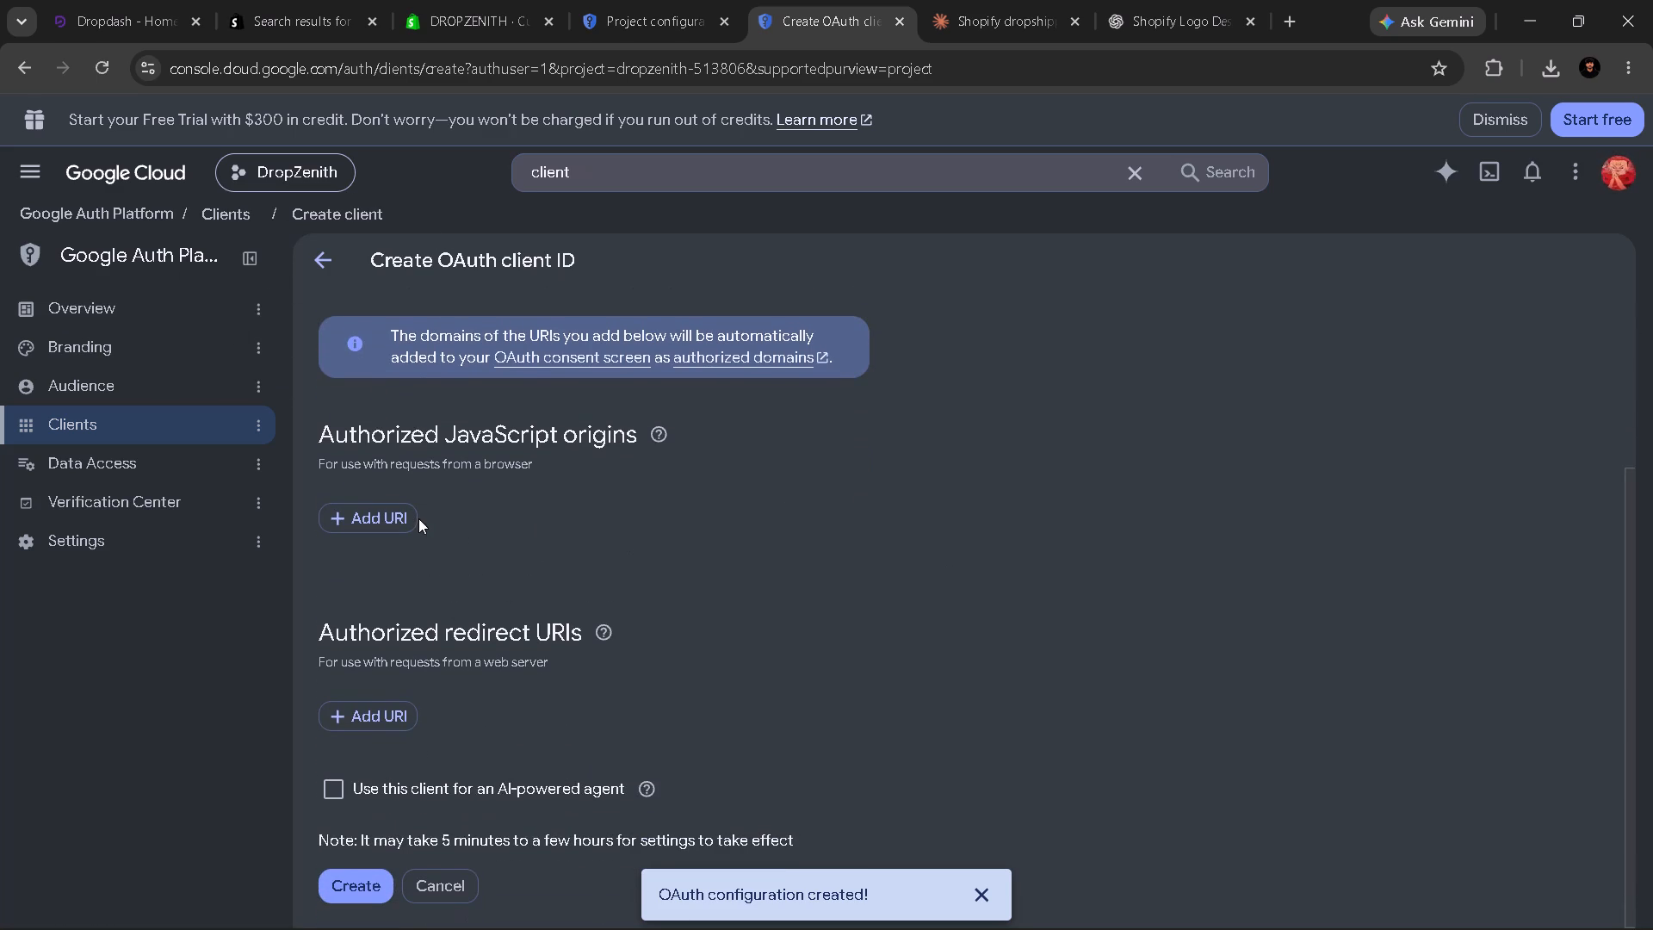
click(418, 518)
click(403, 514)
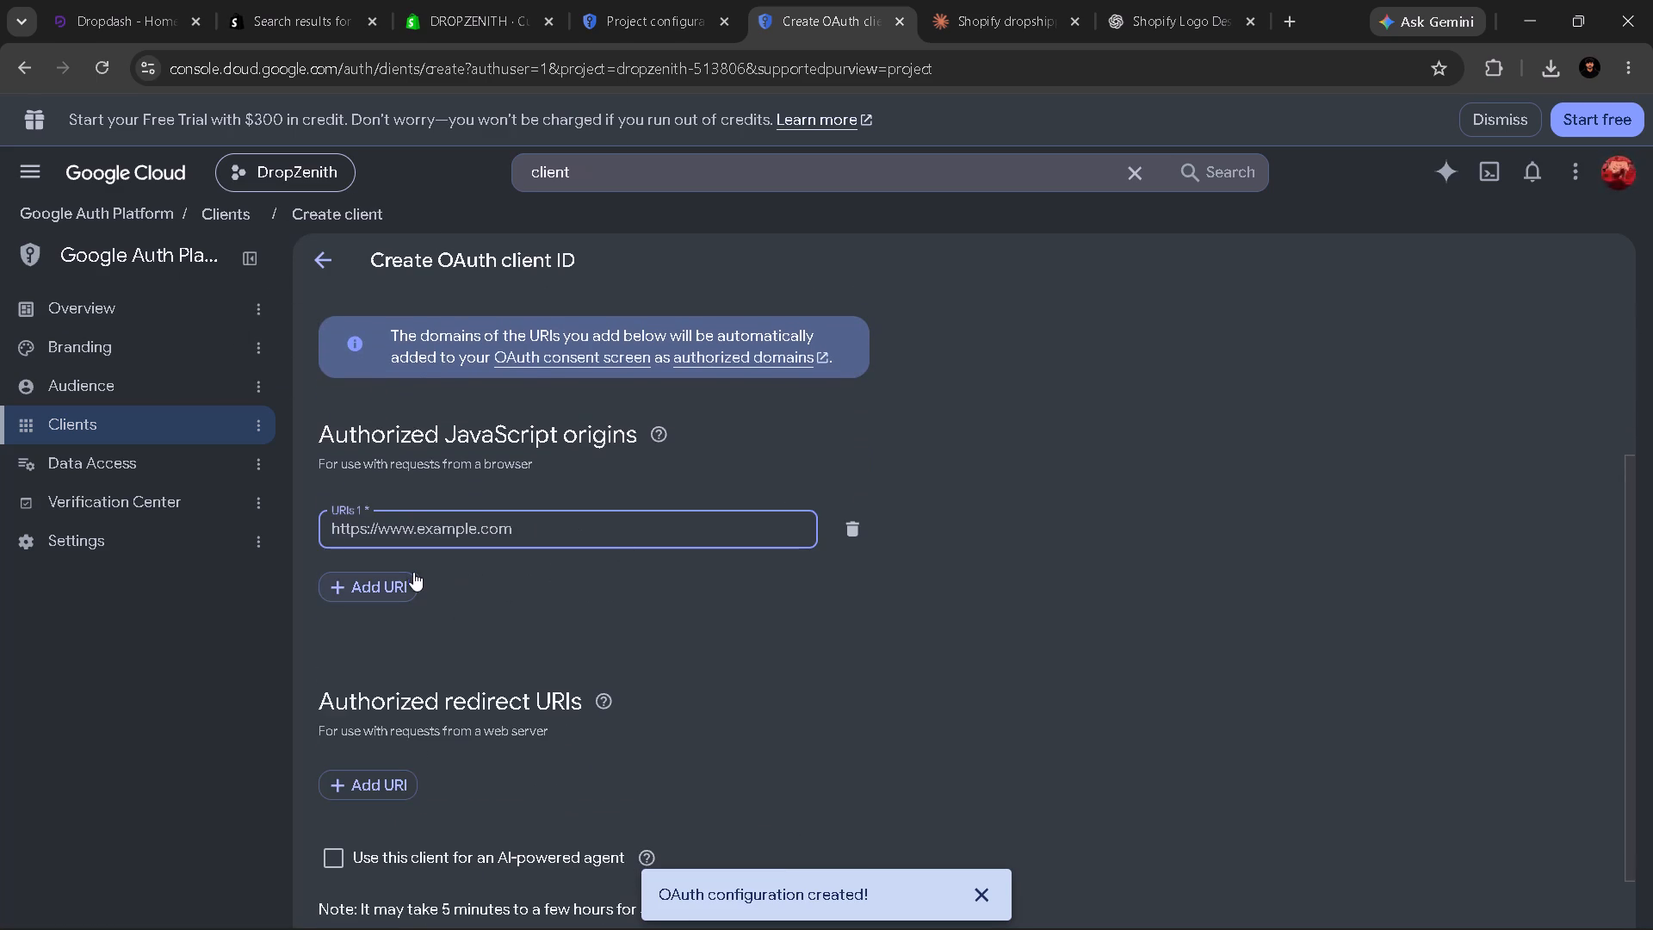
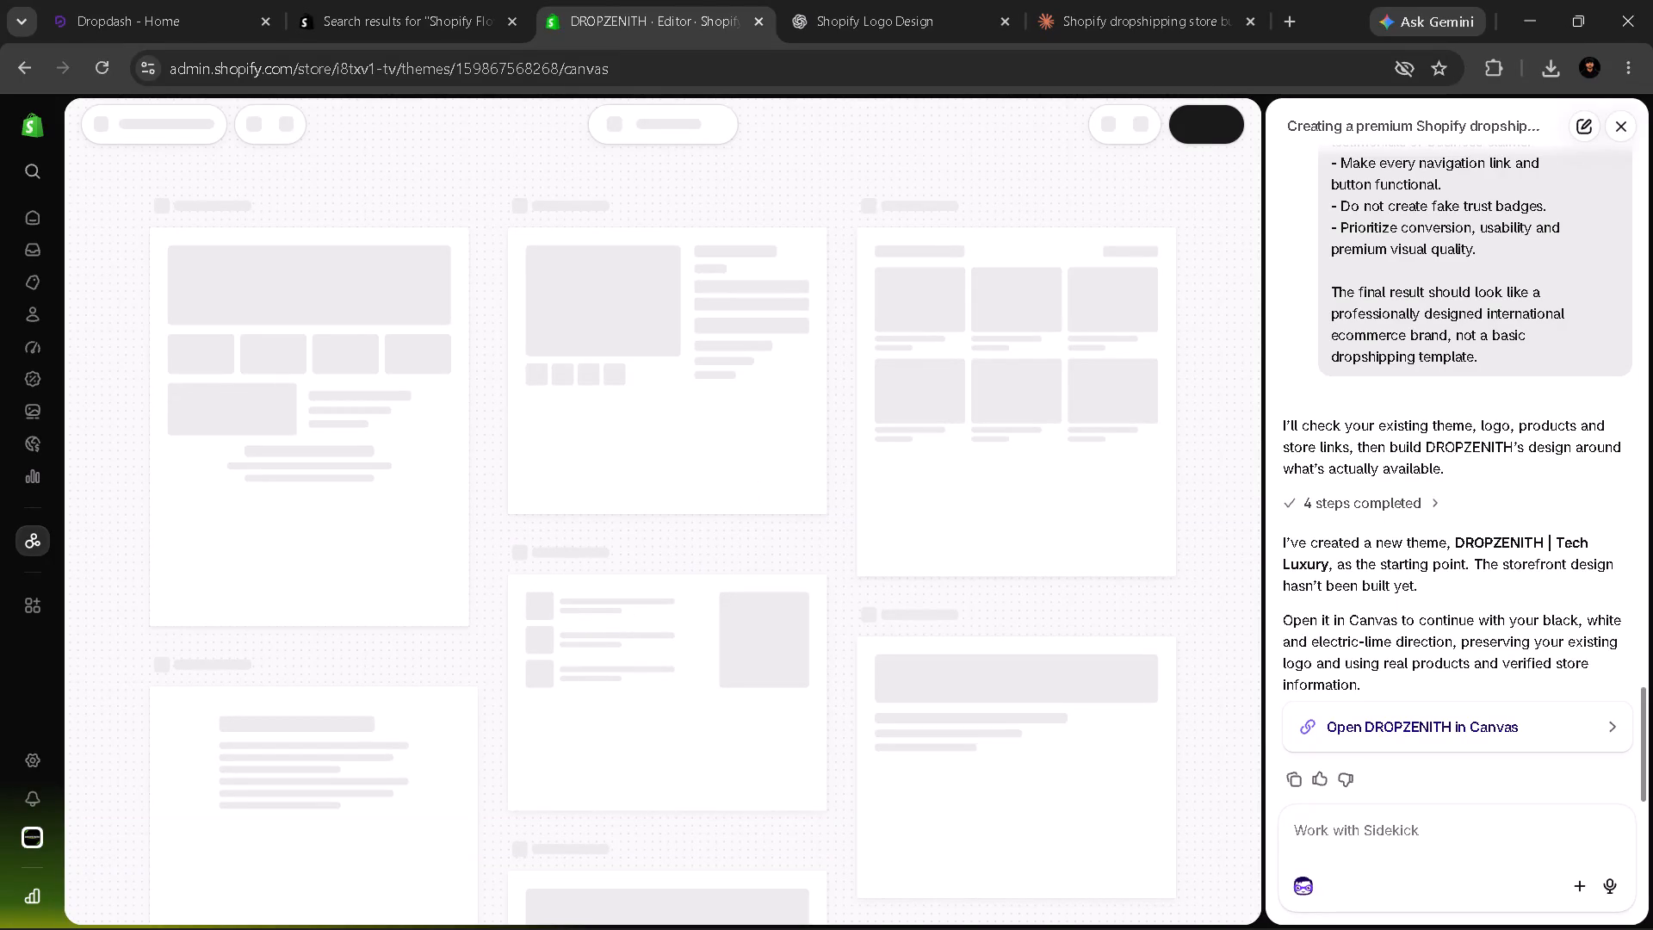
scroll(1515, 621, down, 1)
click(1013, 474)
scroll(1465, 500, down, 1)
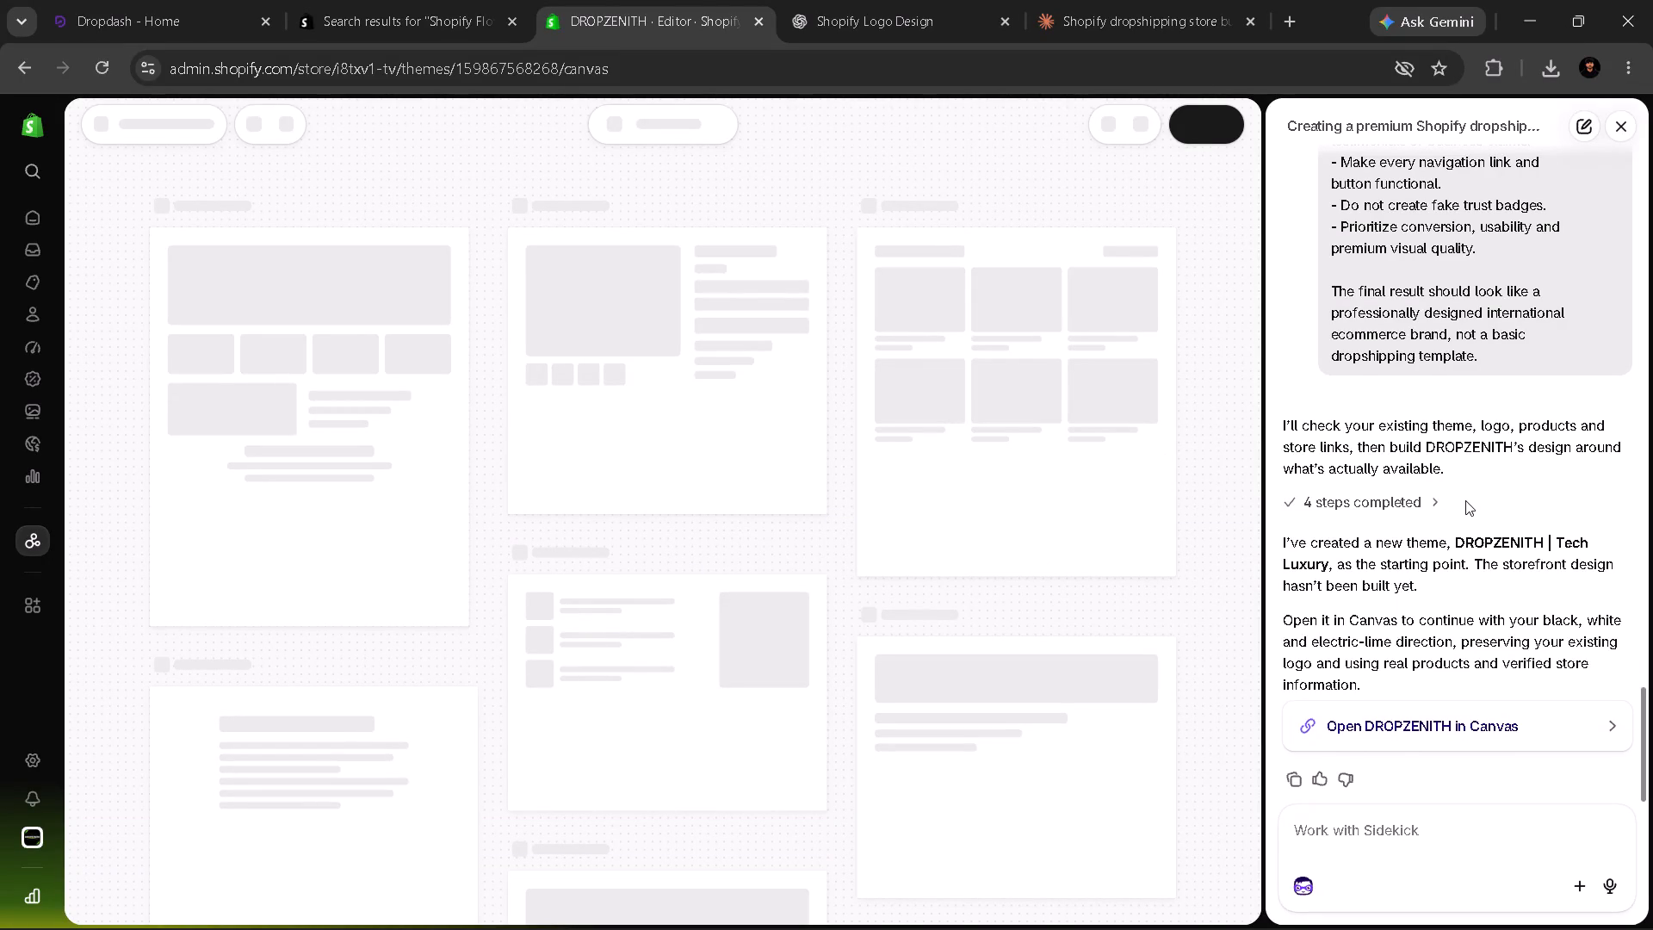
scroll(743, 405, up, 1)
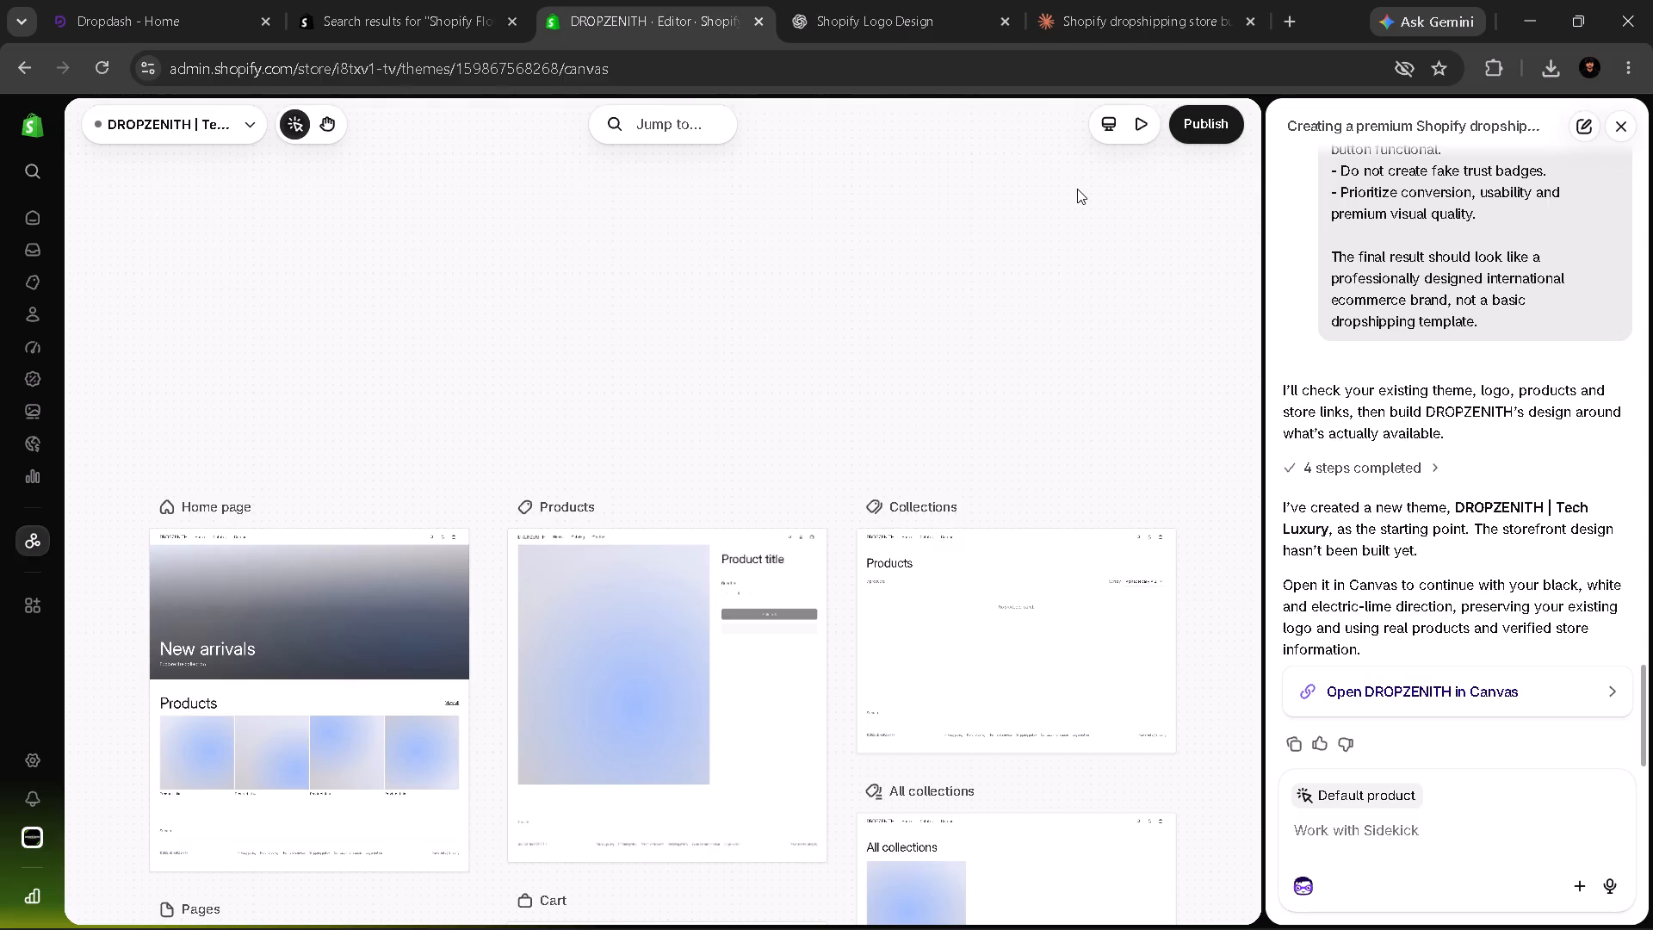
Leave the theme canvas for the store admin's Home page, with the navigation expanded and Sidekick closed.
click(27, 833)
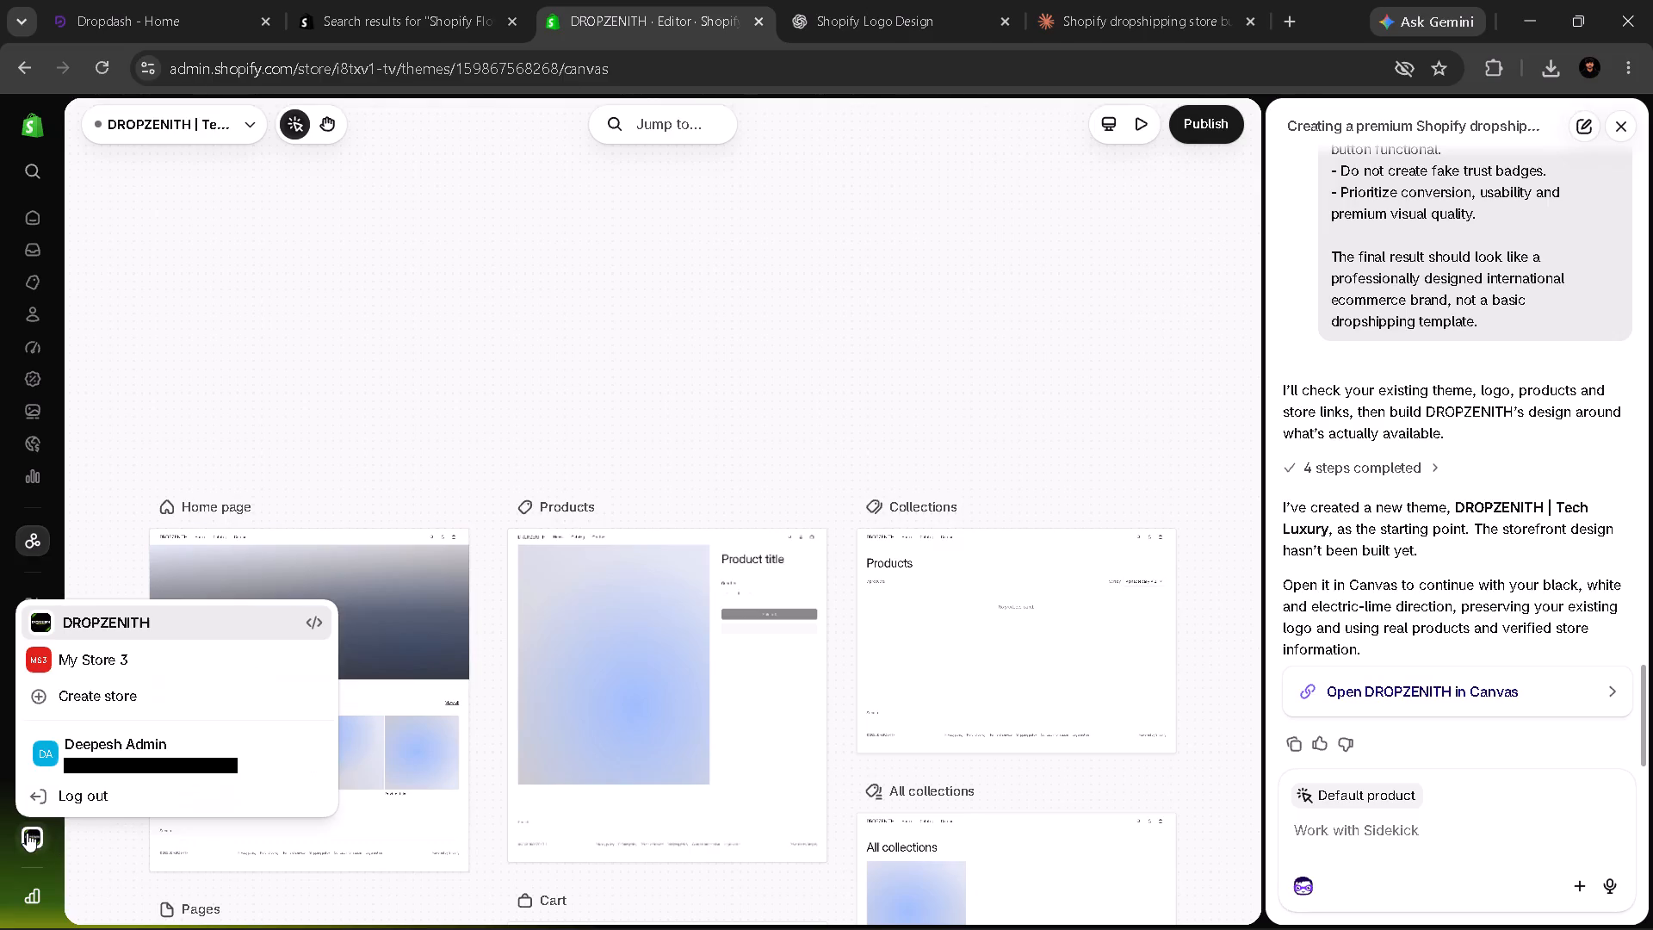
click(251, 476)
click(46, 133)
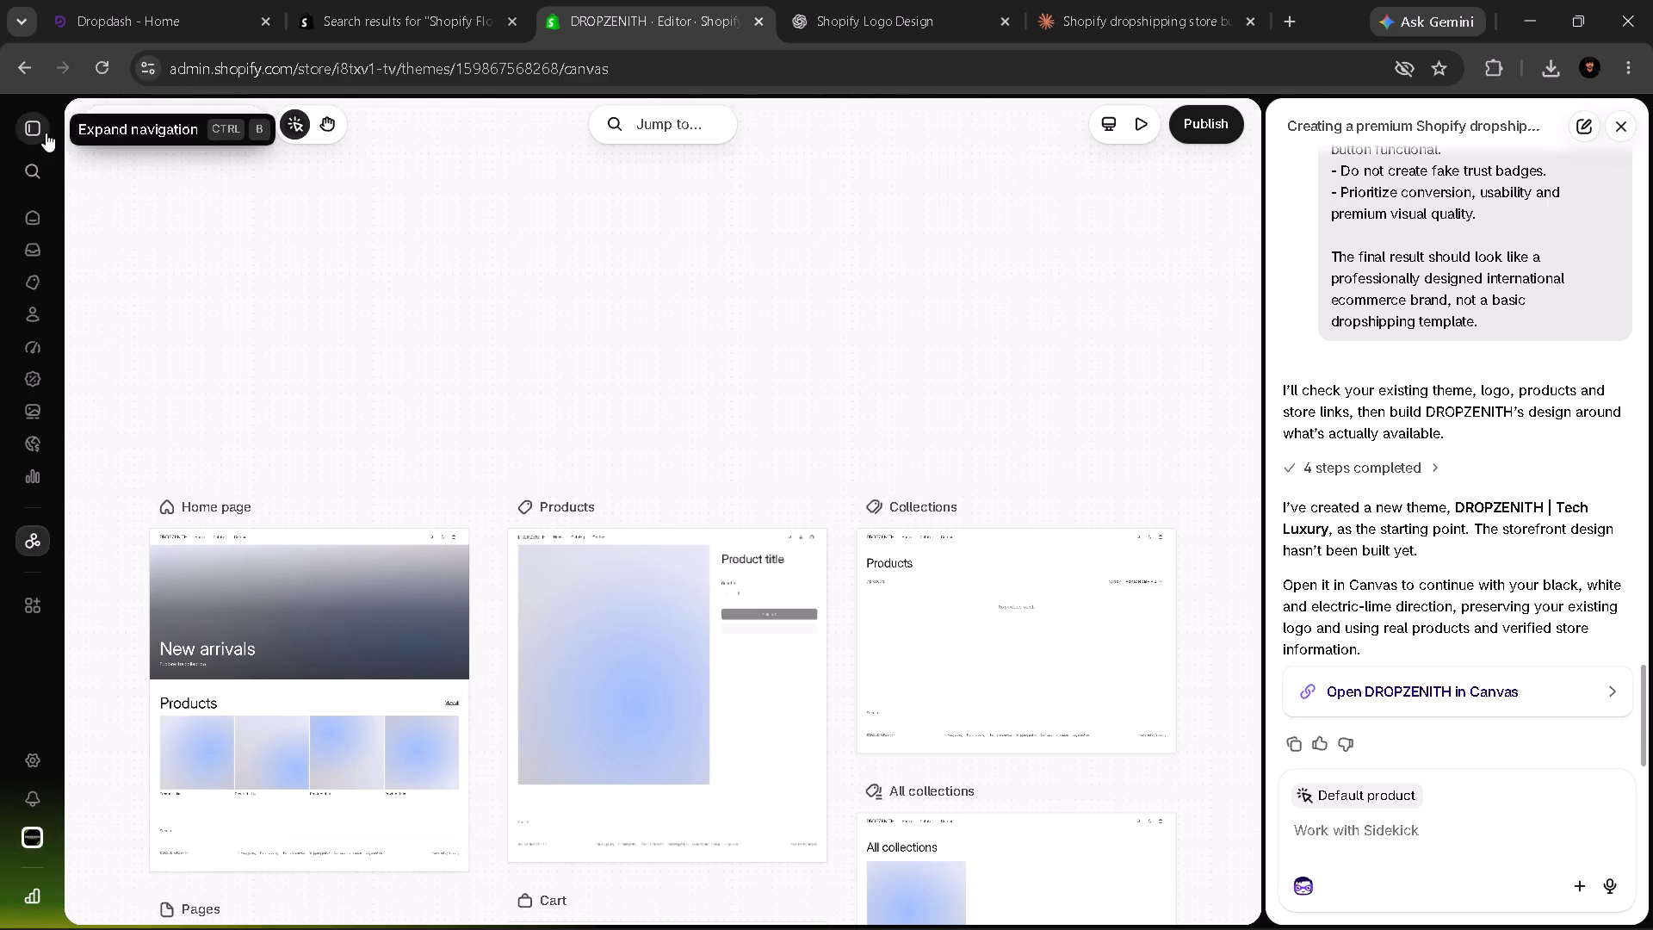
click(69, 206)
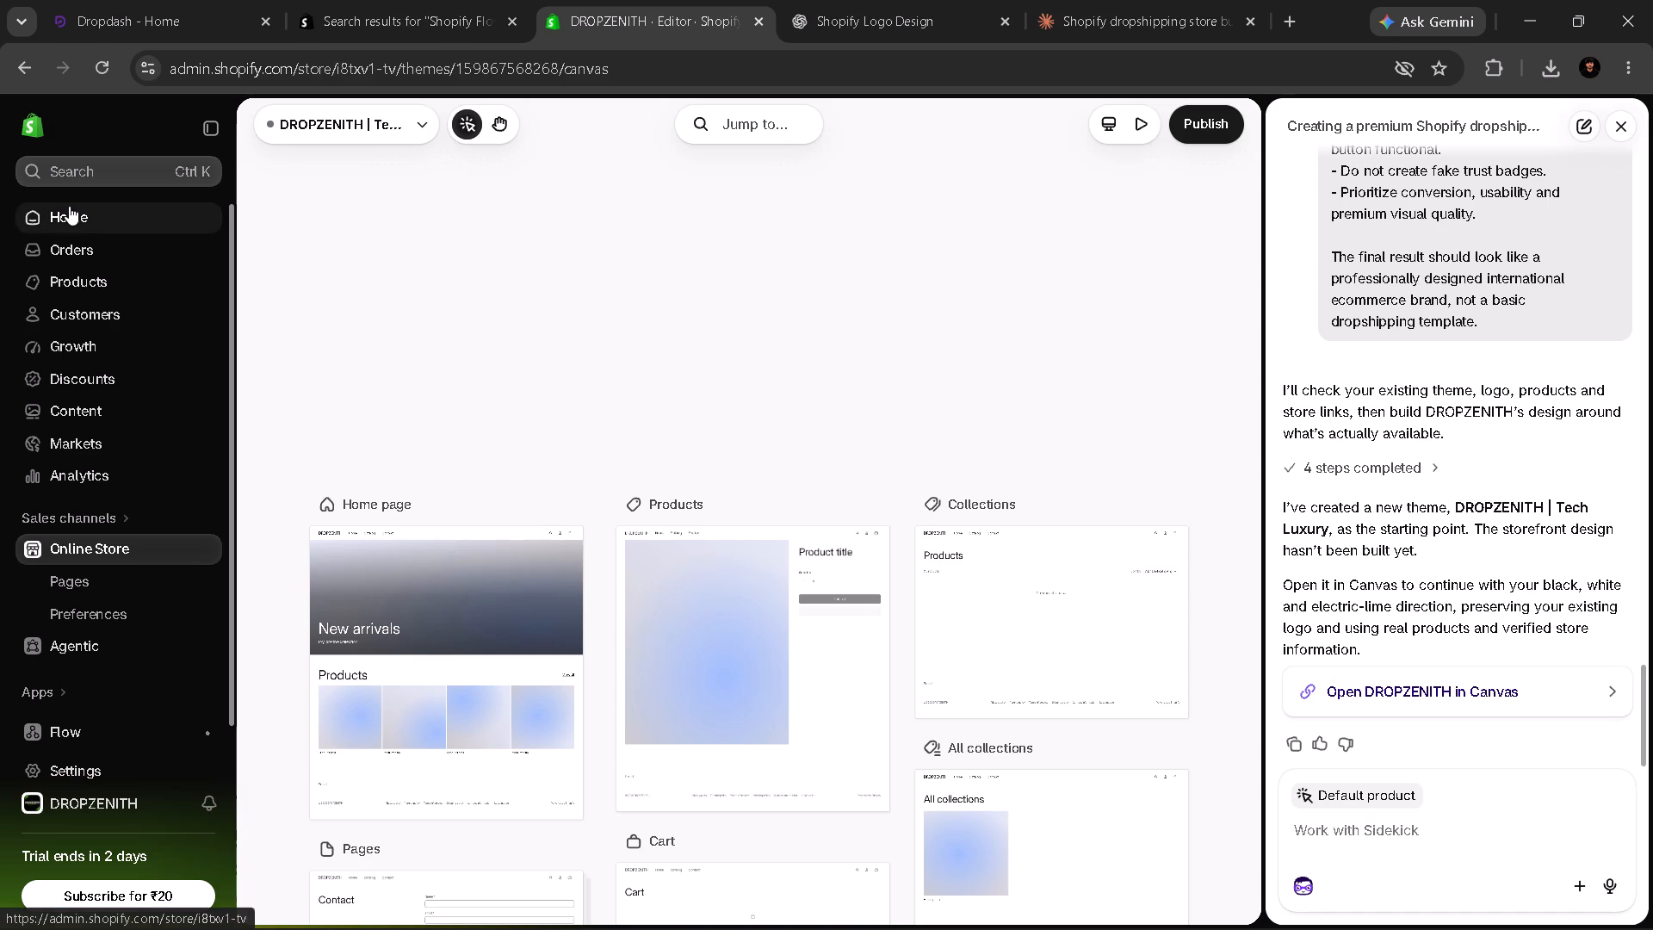
click(1628, 127)
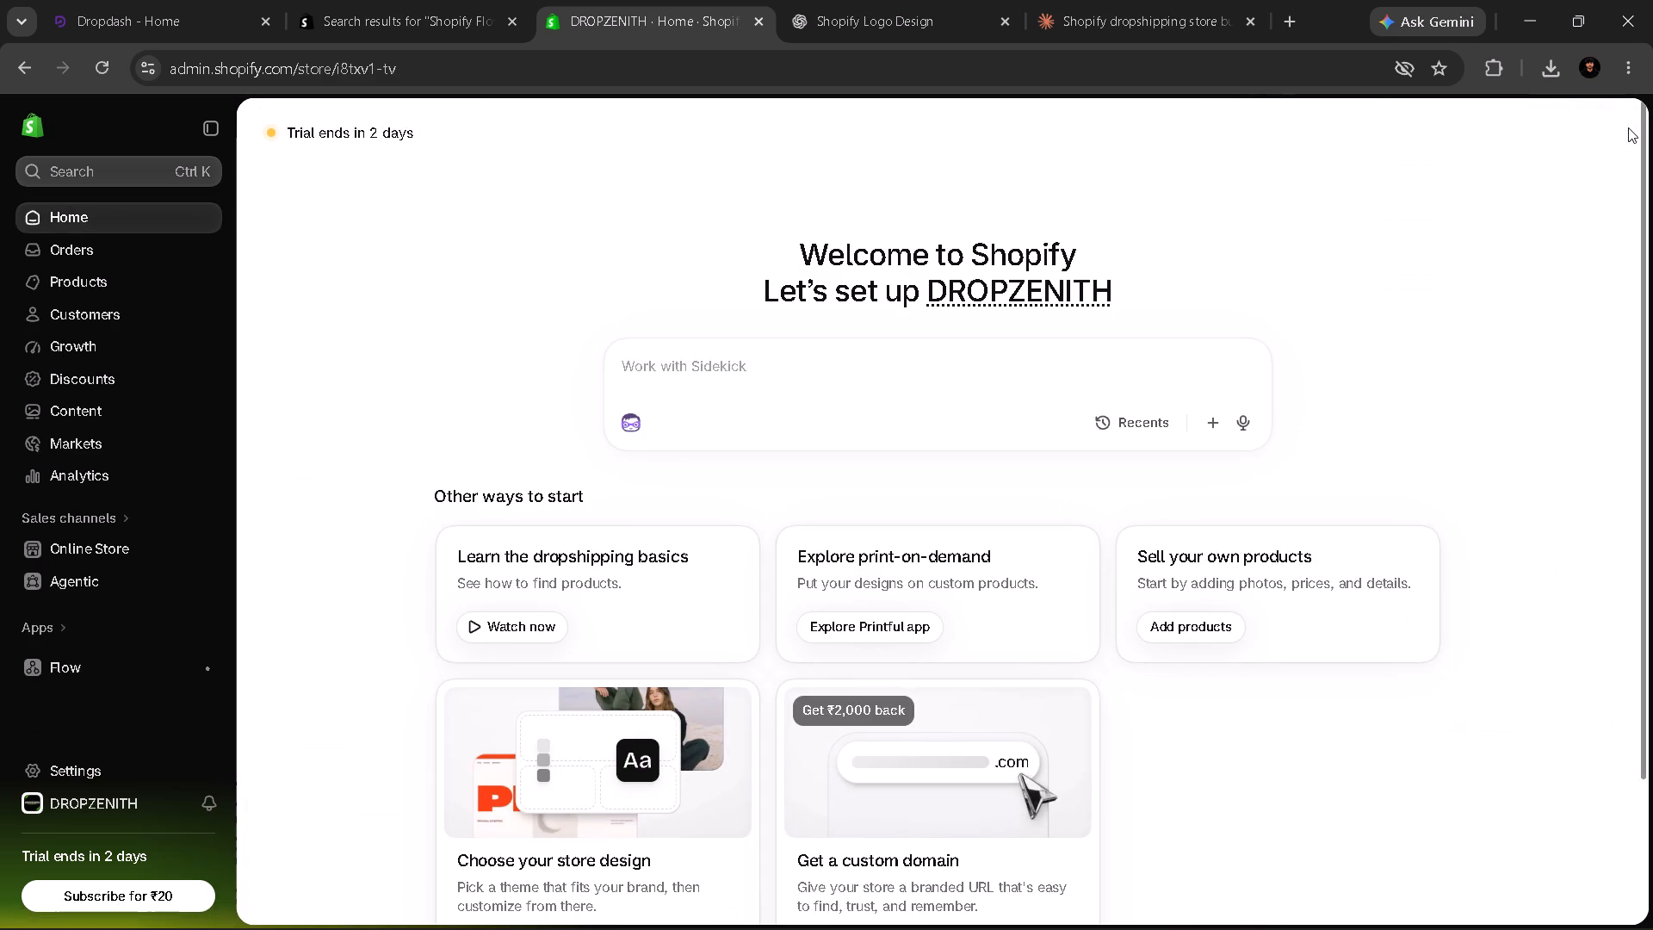
Start choosing a theme from the "Choose your store design" card on the Home page.
scroll(579, 390, down, 1)
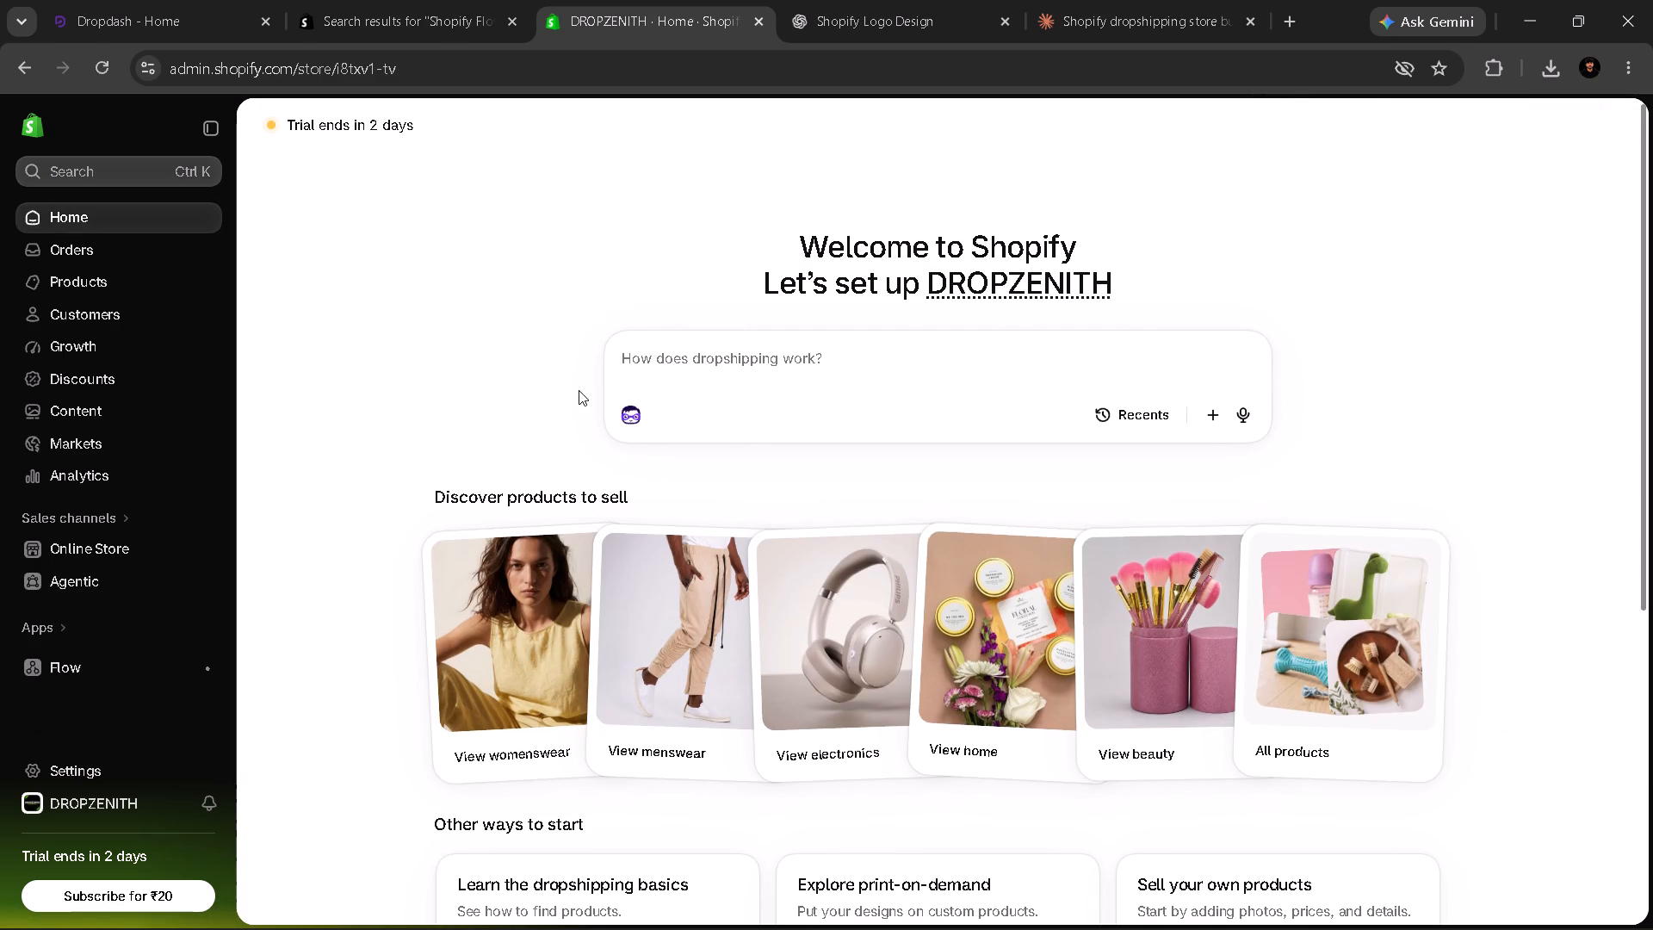
scroll(579, 390, down, 1)
scroll(420, 514, down, 1)
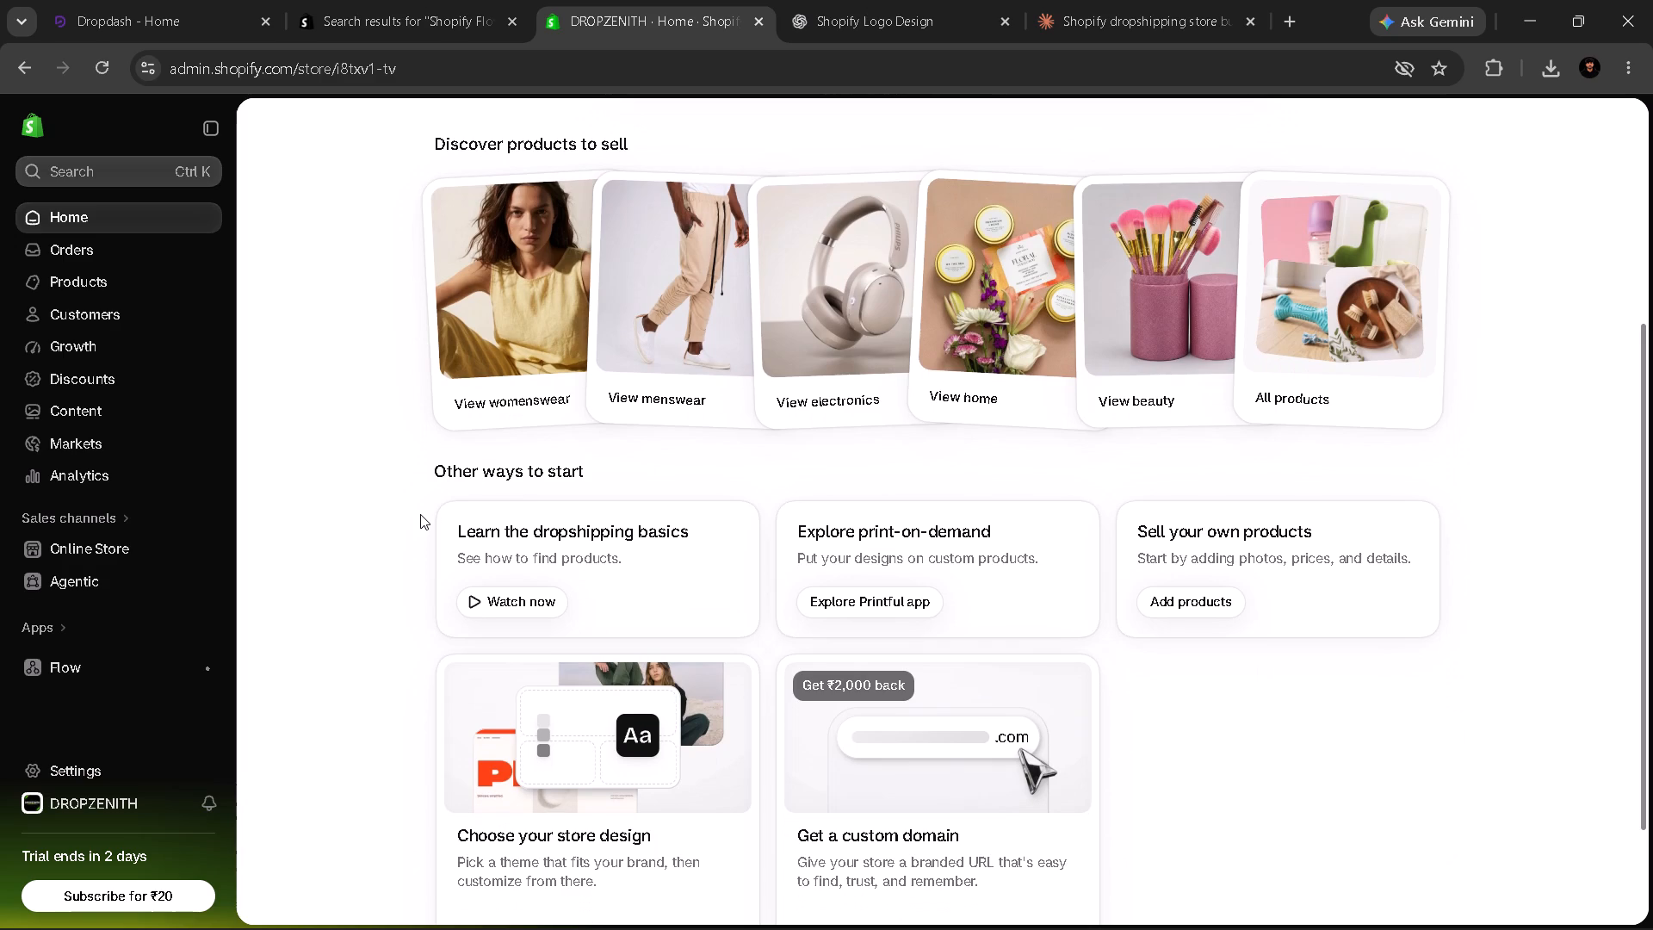
scroll(420, 514, down, 2)
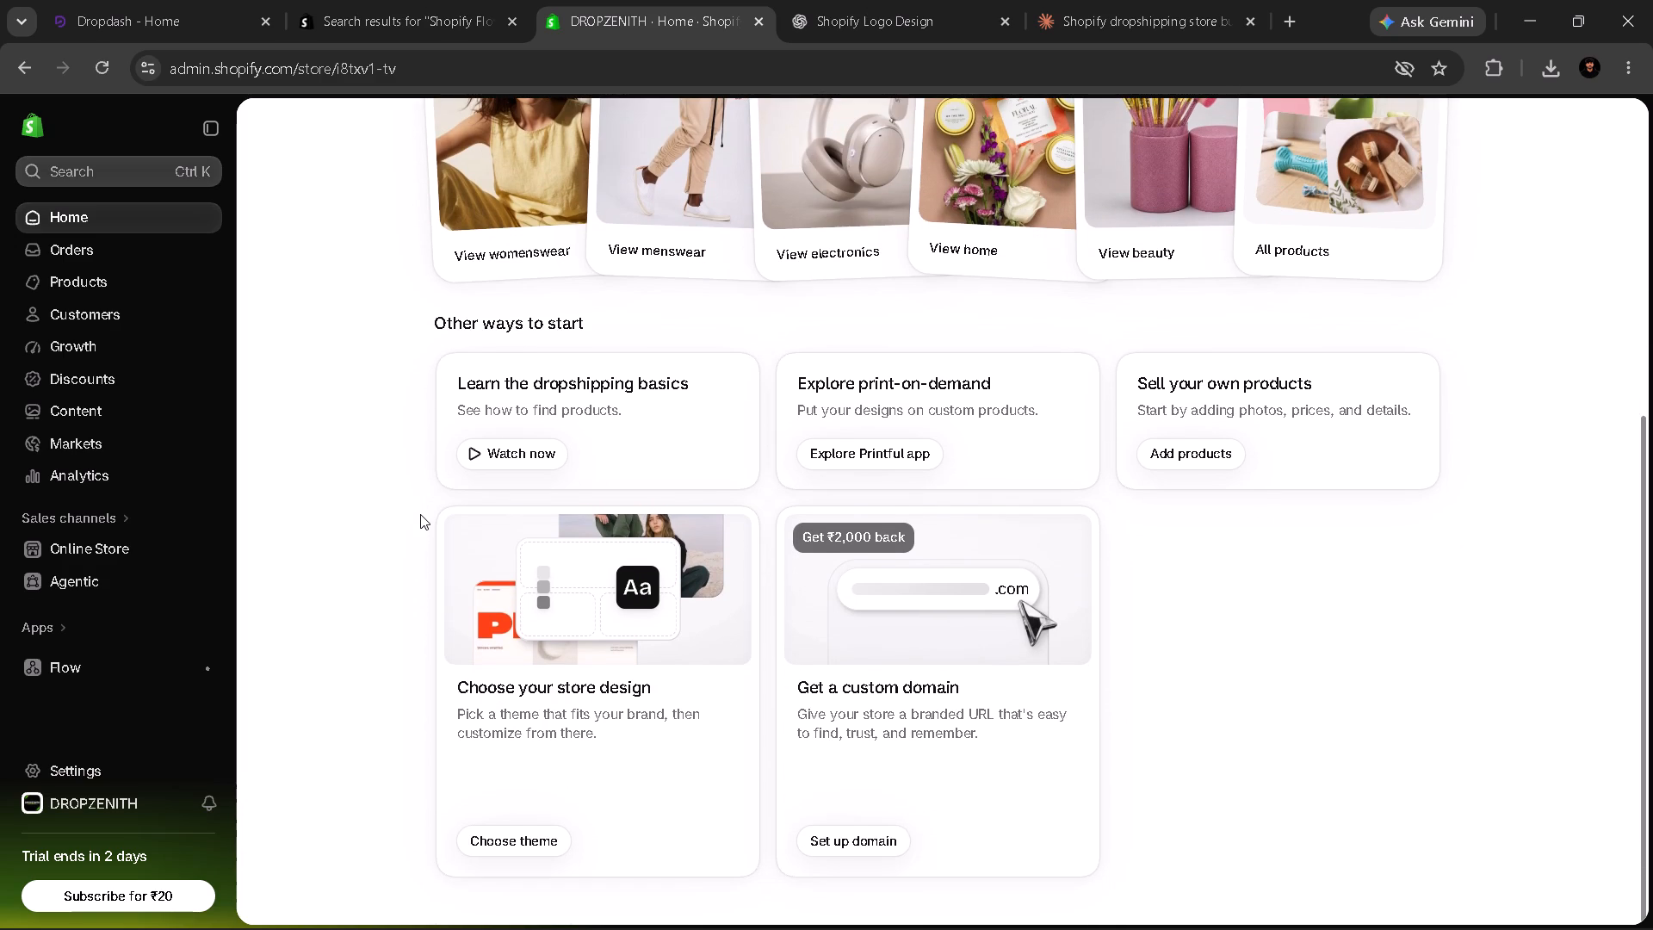
scroll(420, 514, up, 1)
scroll(420, 514, down, 1)
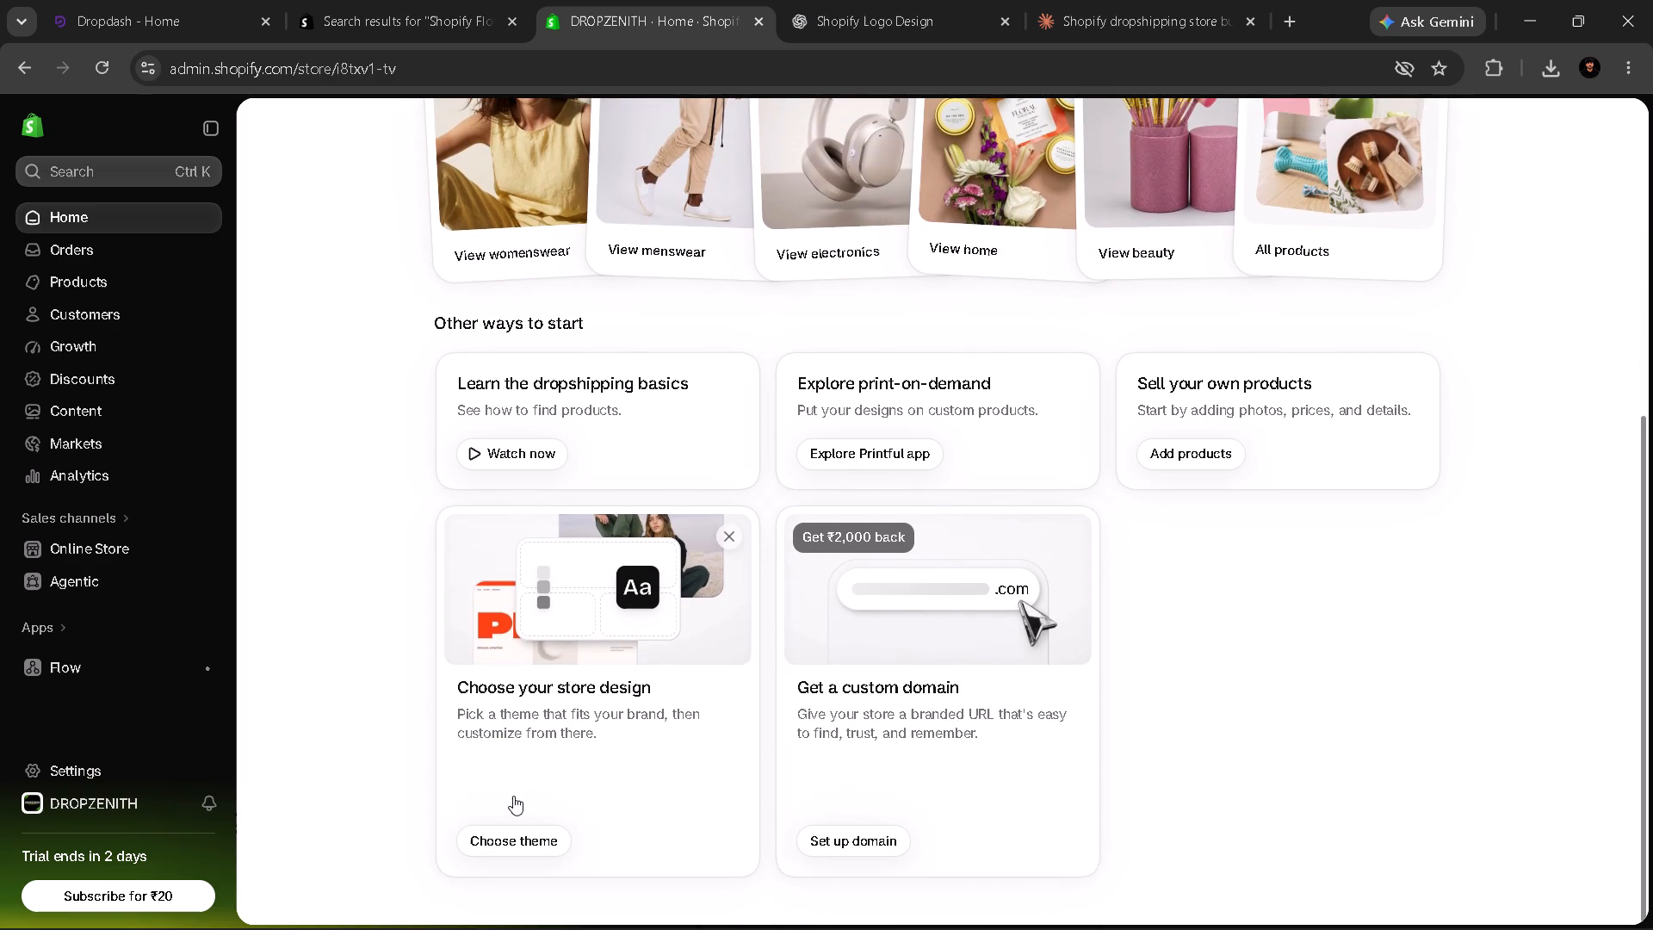
click(489, 846)
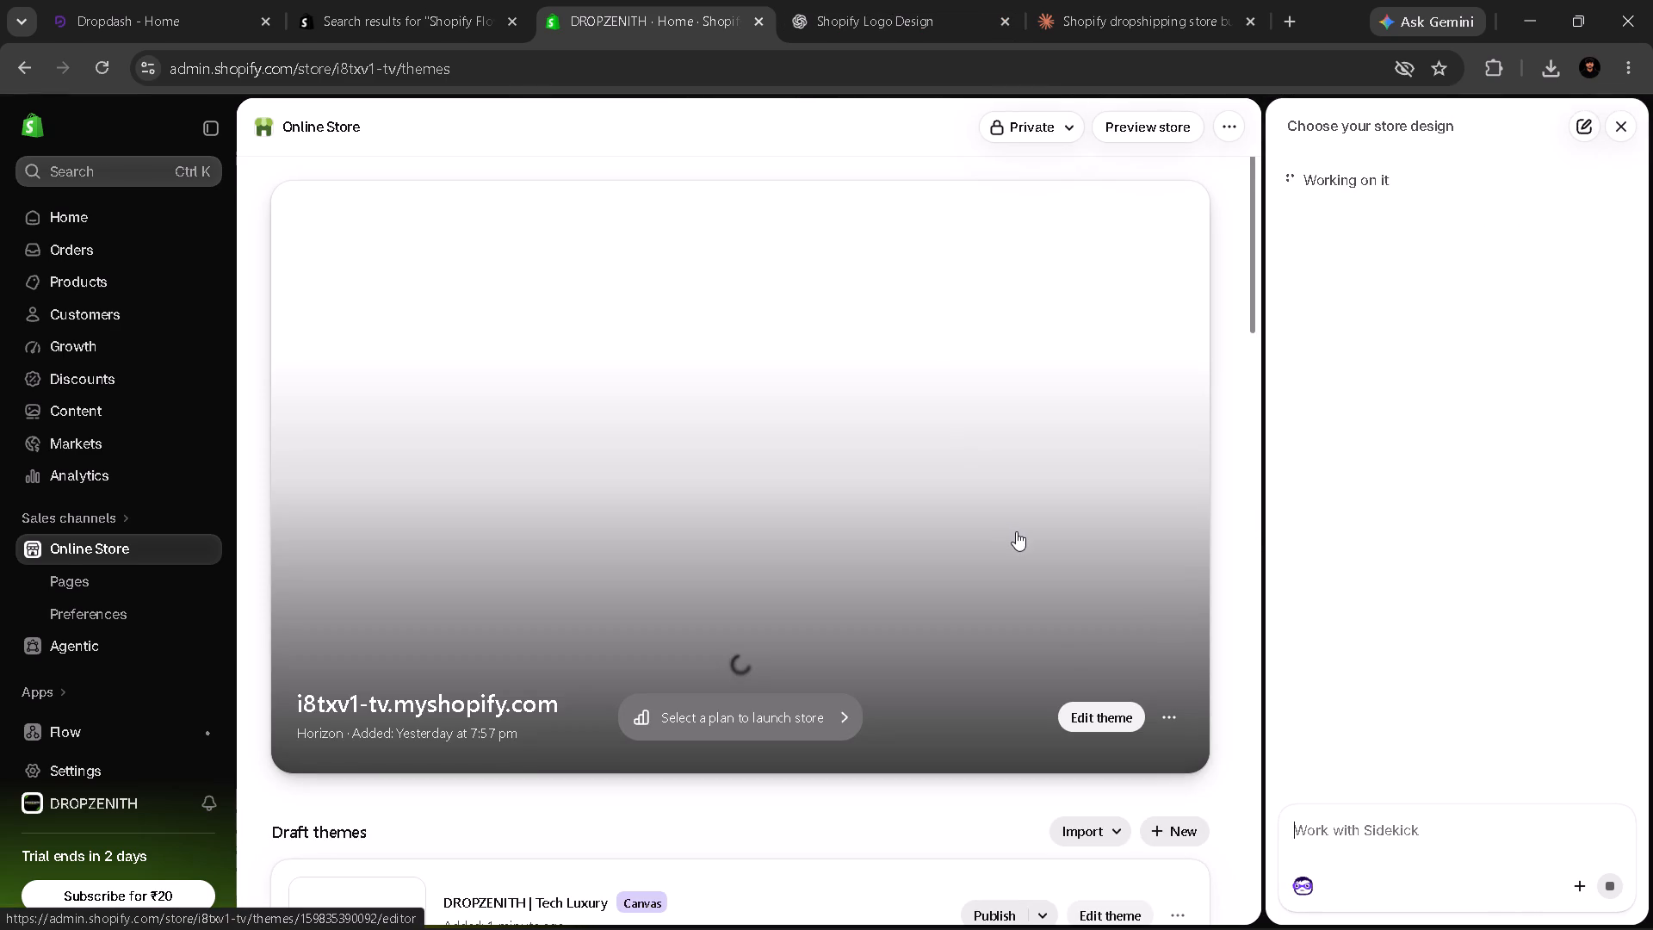
Look through the current theme, the draft themes and the suggested themes on the Online Store page.
scroll(1075, 648, down, 3)
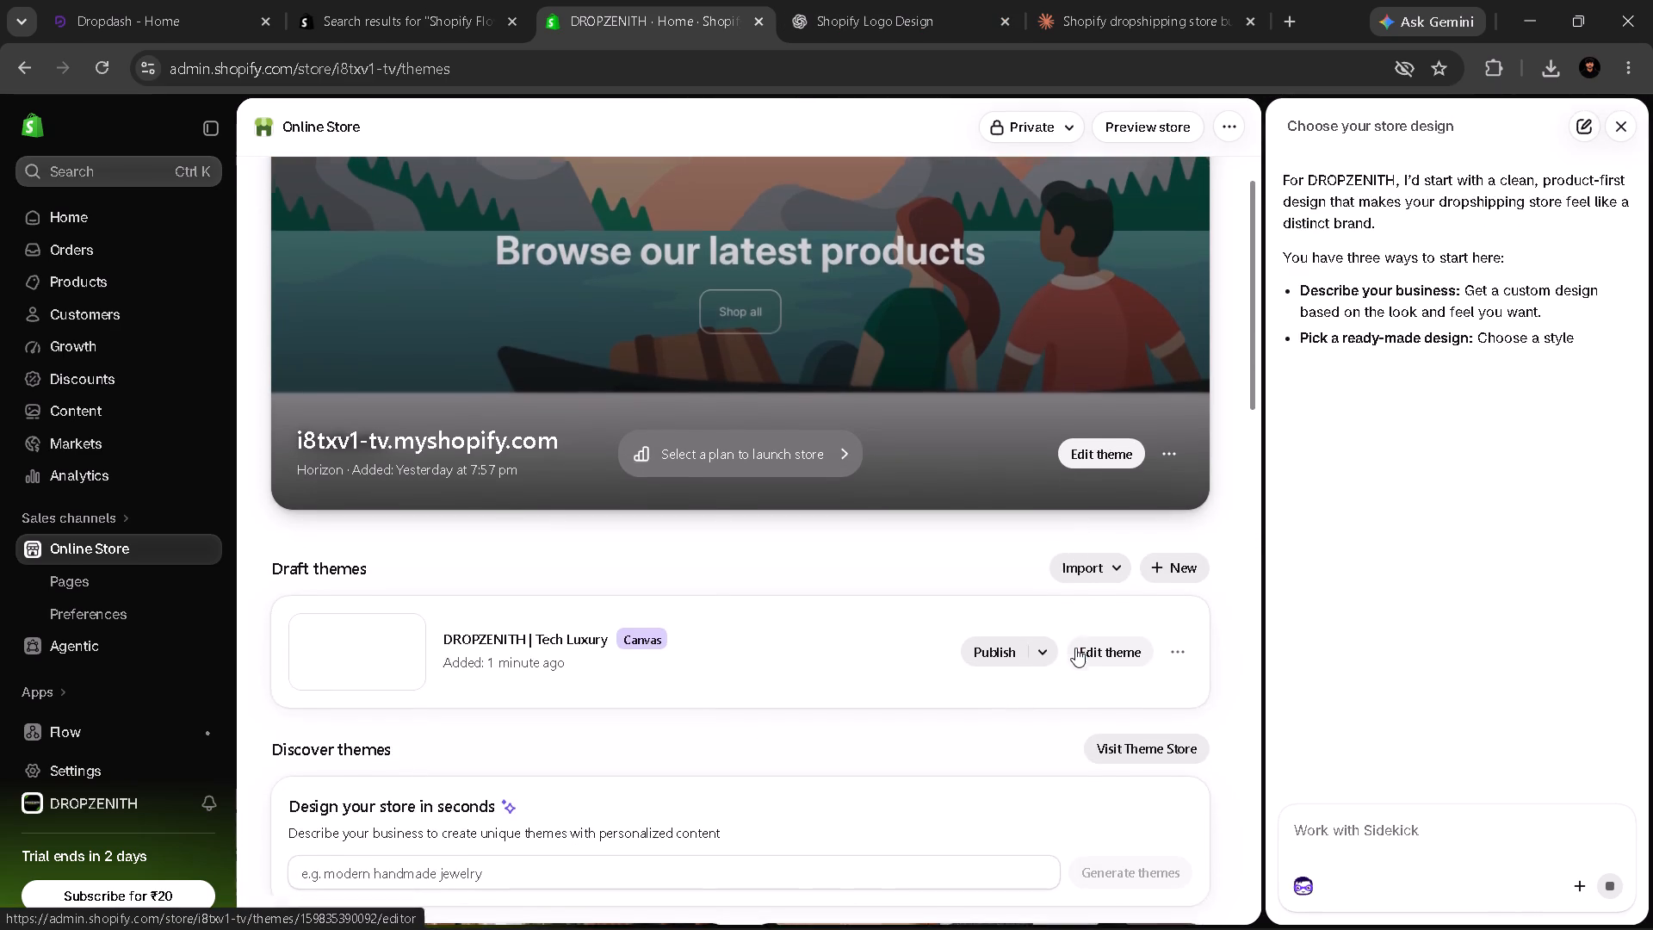
scroll(1075, 648, down, 2)
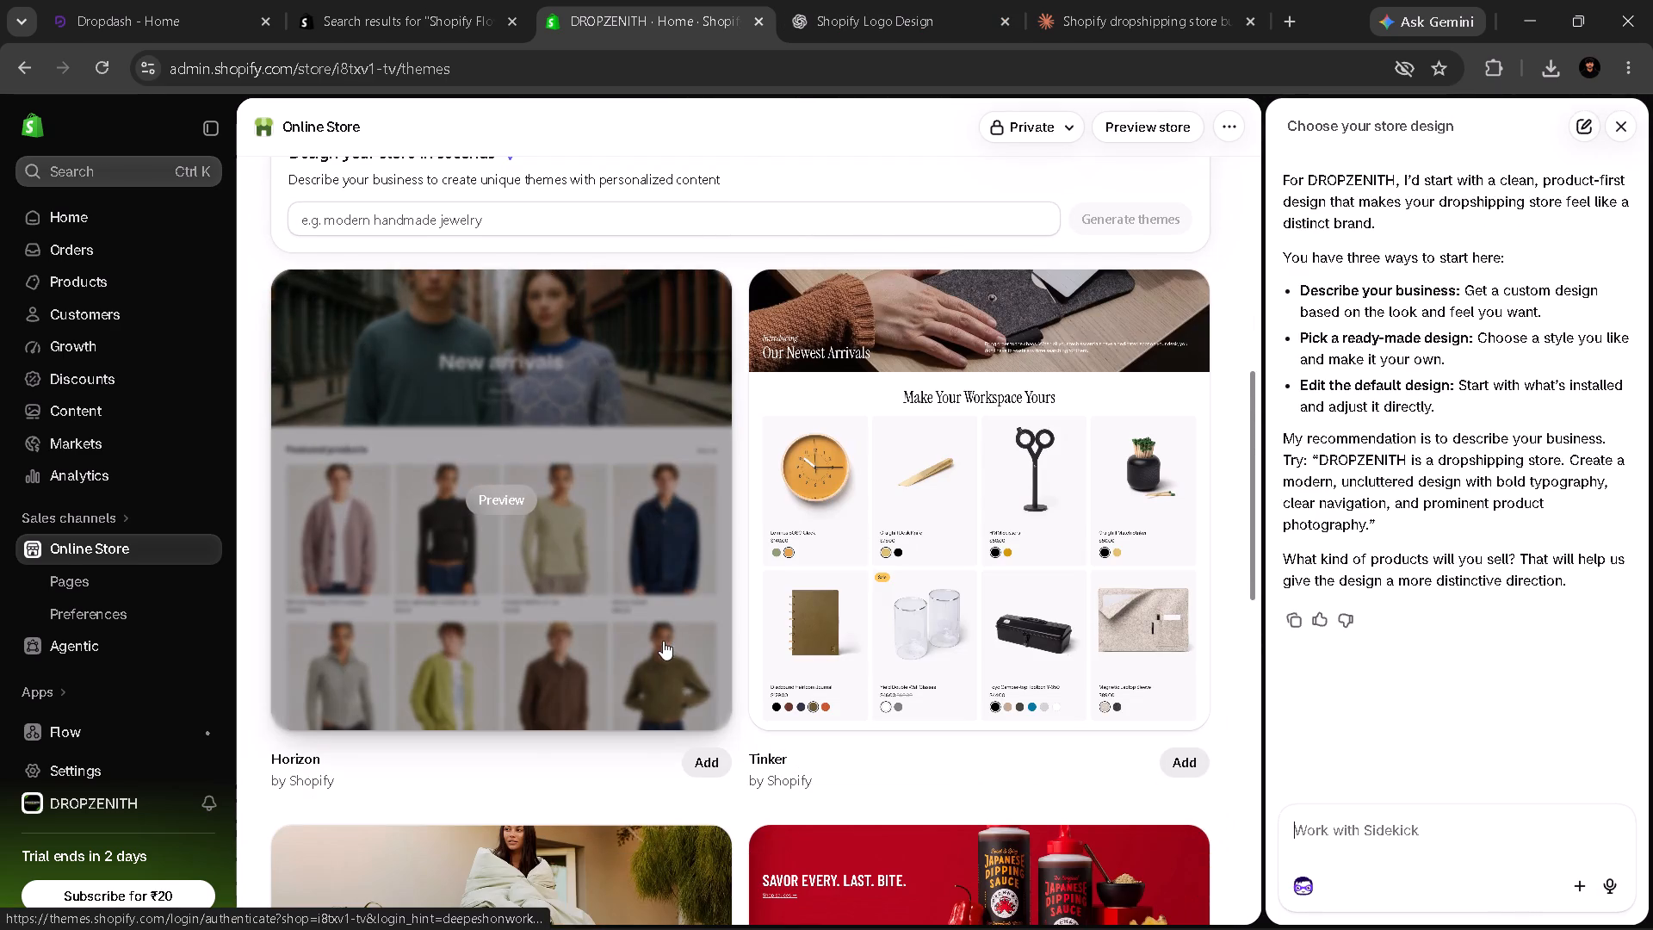
scroll(737, 728, down, 2)
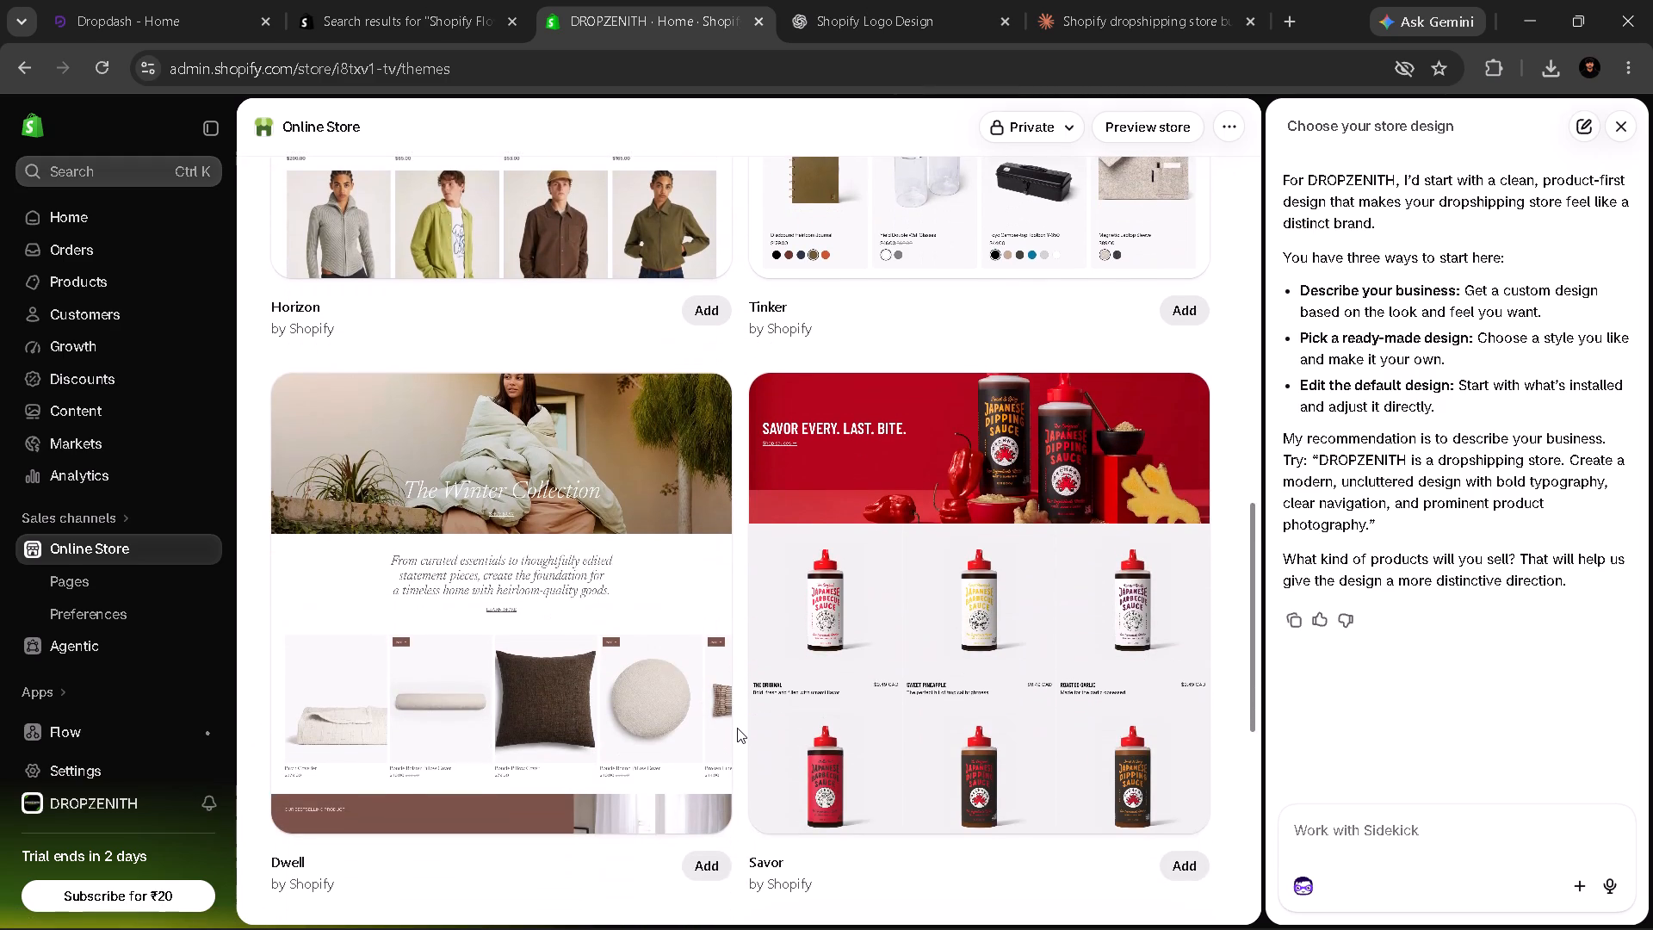
scroll(737, 728, down, 3)
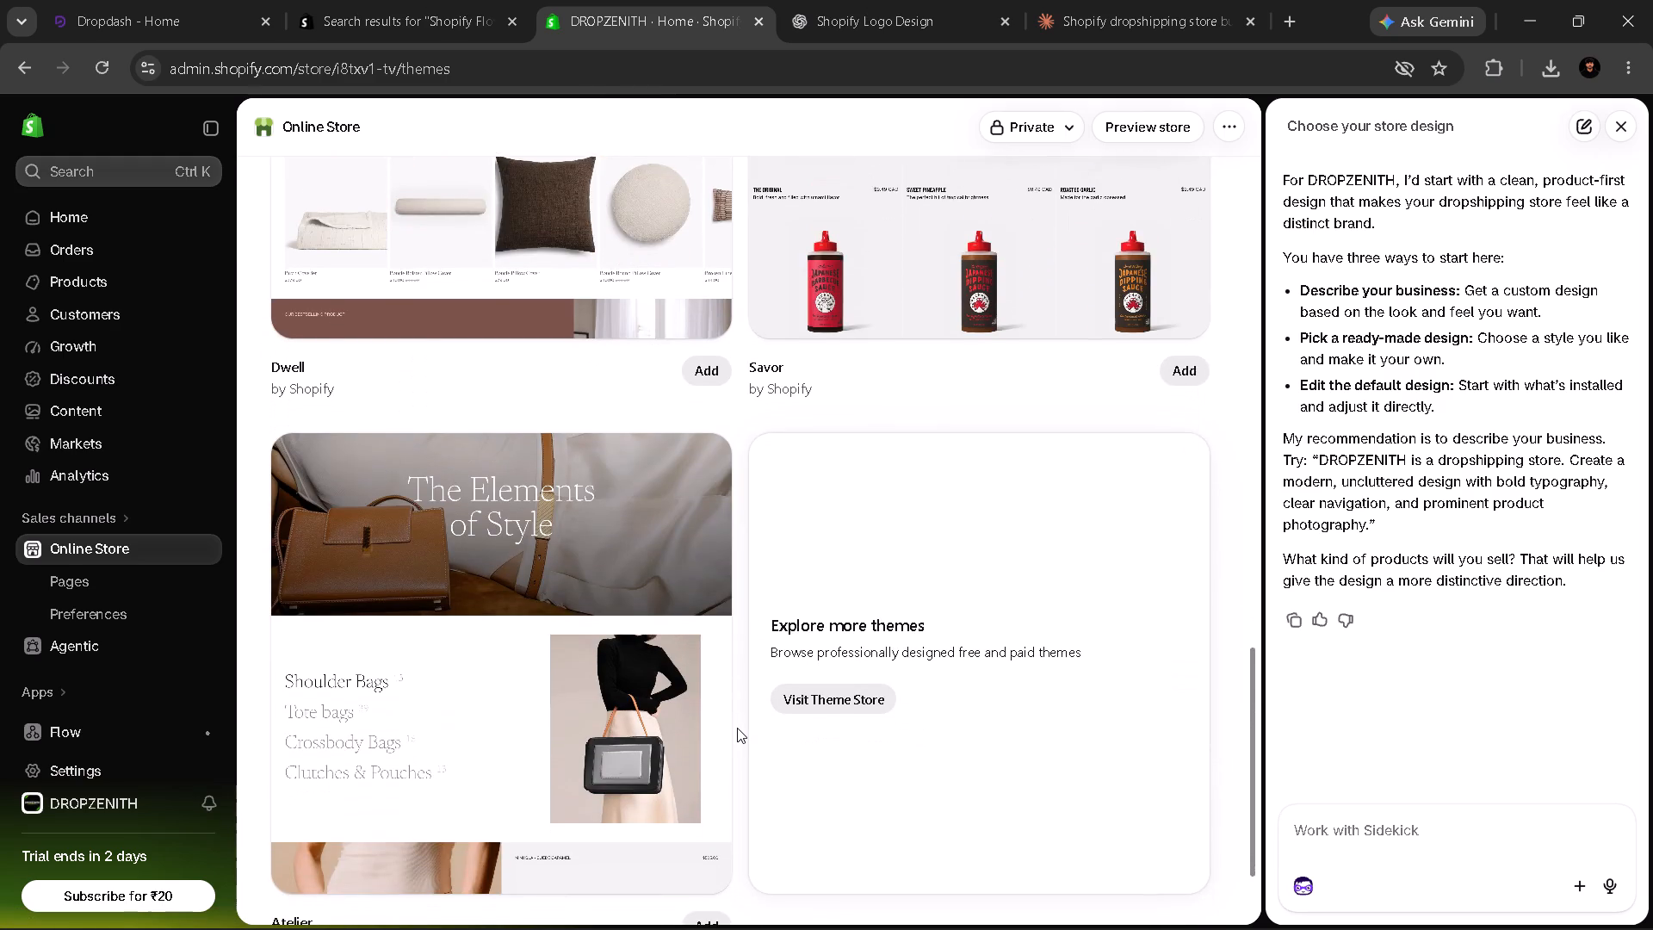
scroll(737, 728, down, 2)
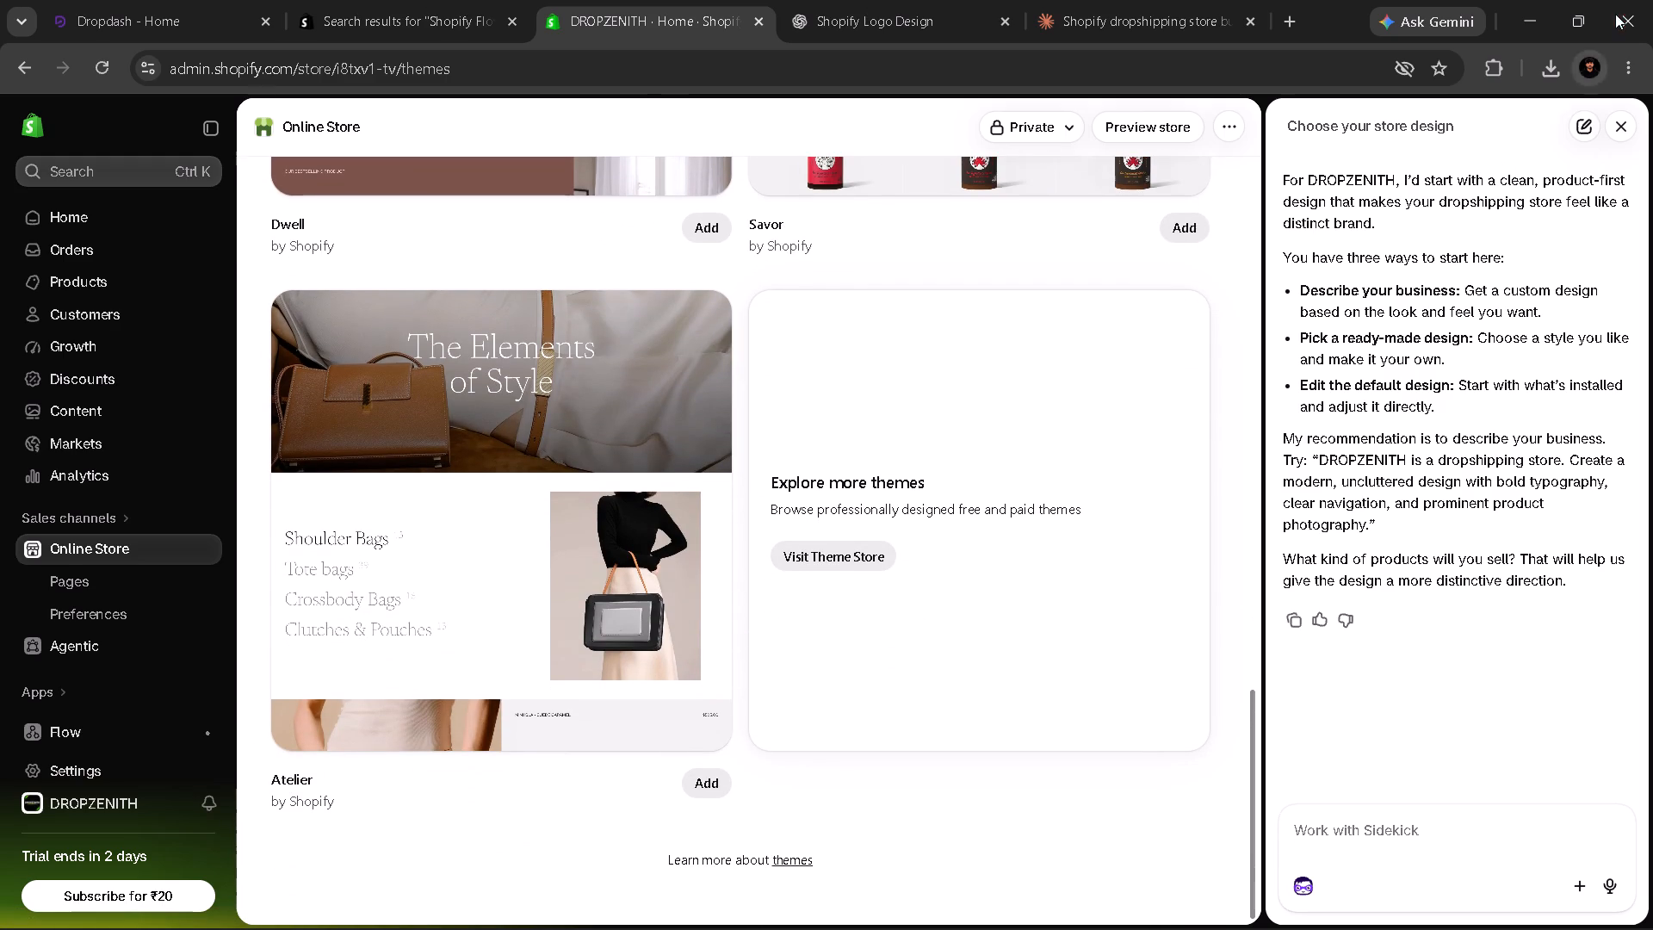
Close Sidekick and visit the Shopify Theme Store from the Discover themes section.
click(1617, 119)
scroll(1309, 281, up, 3)
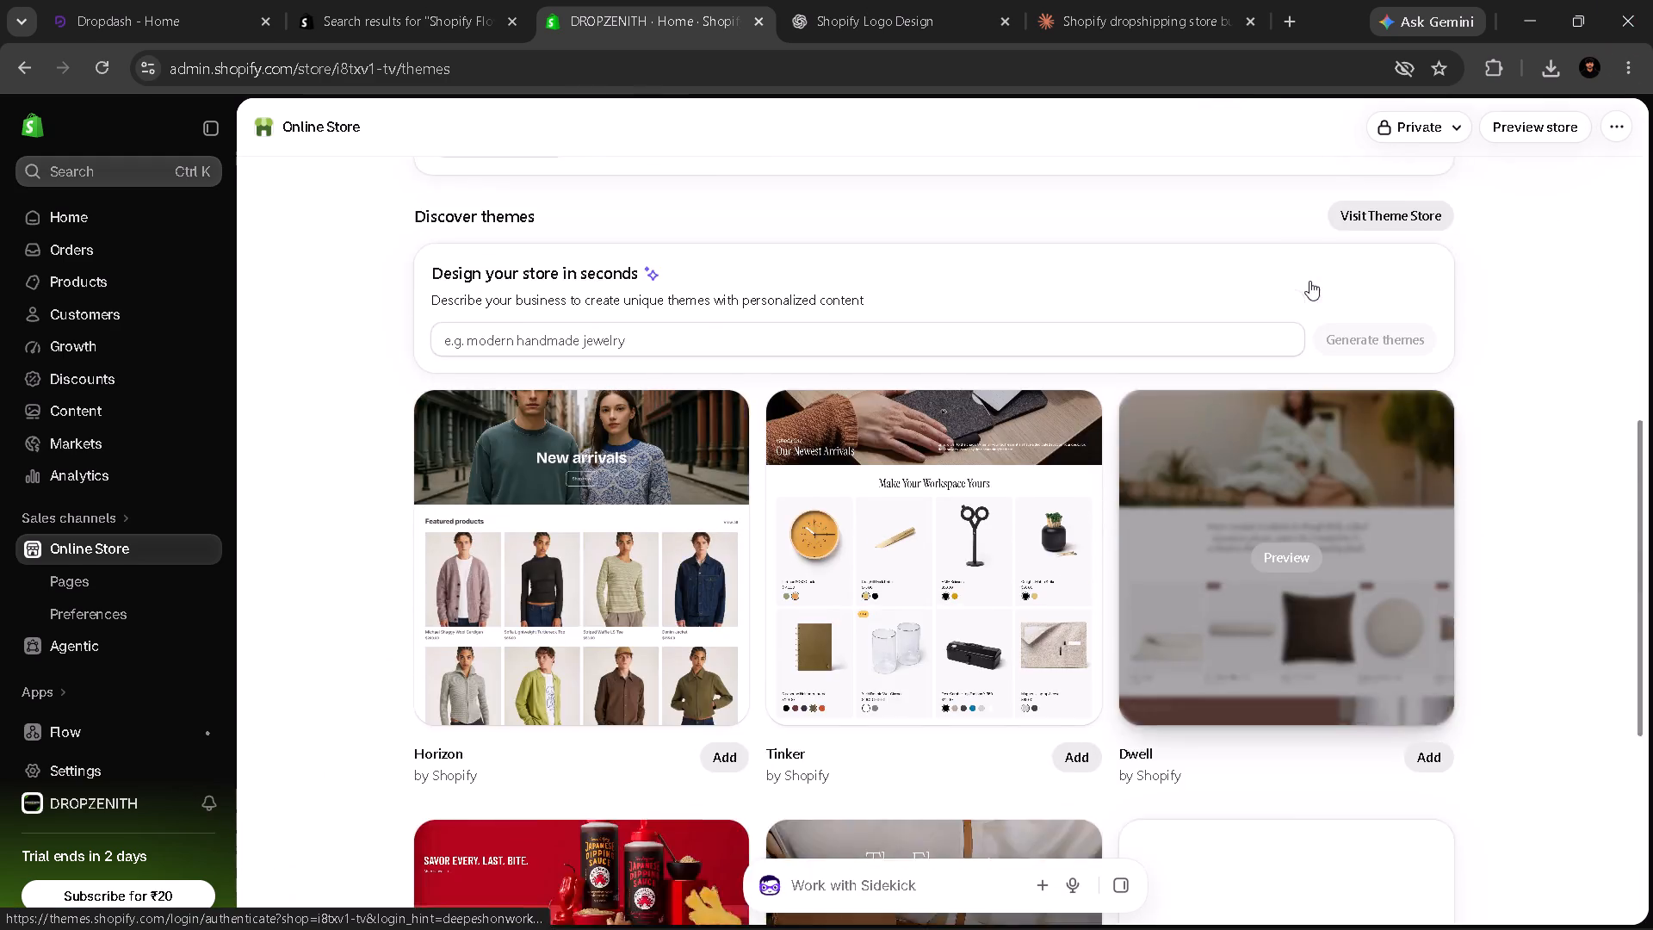
scroll(1309, 281, up, 2)
scroll(1408, 496, down, 1)
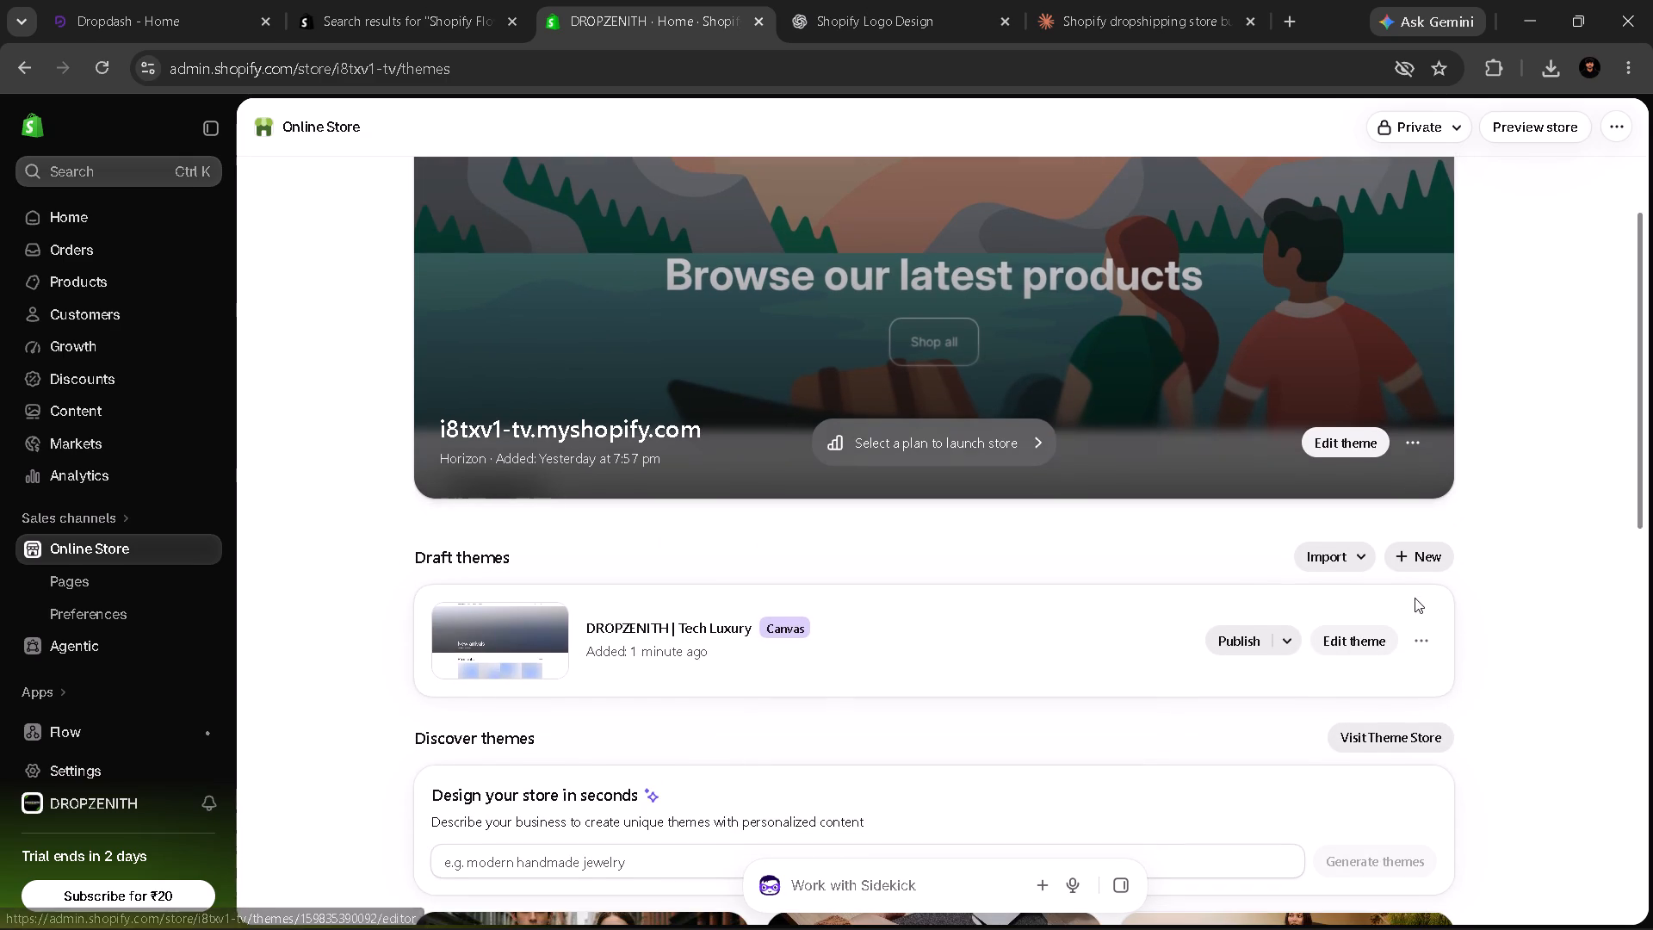
click(1377, 722)
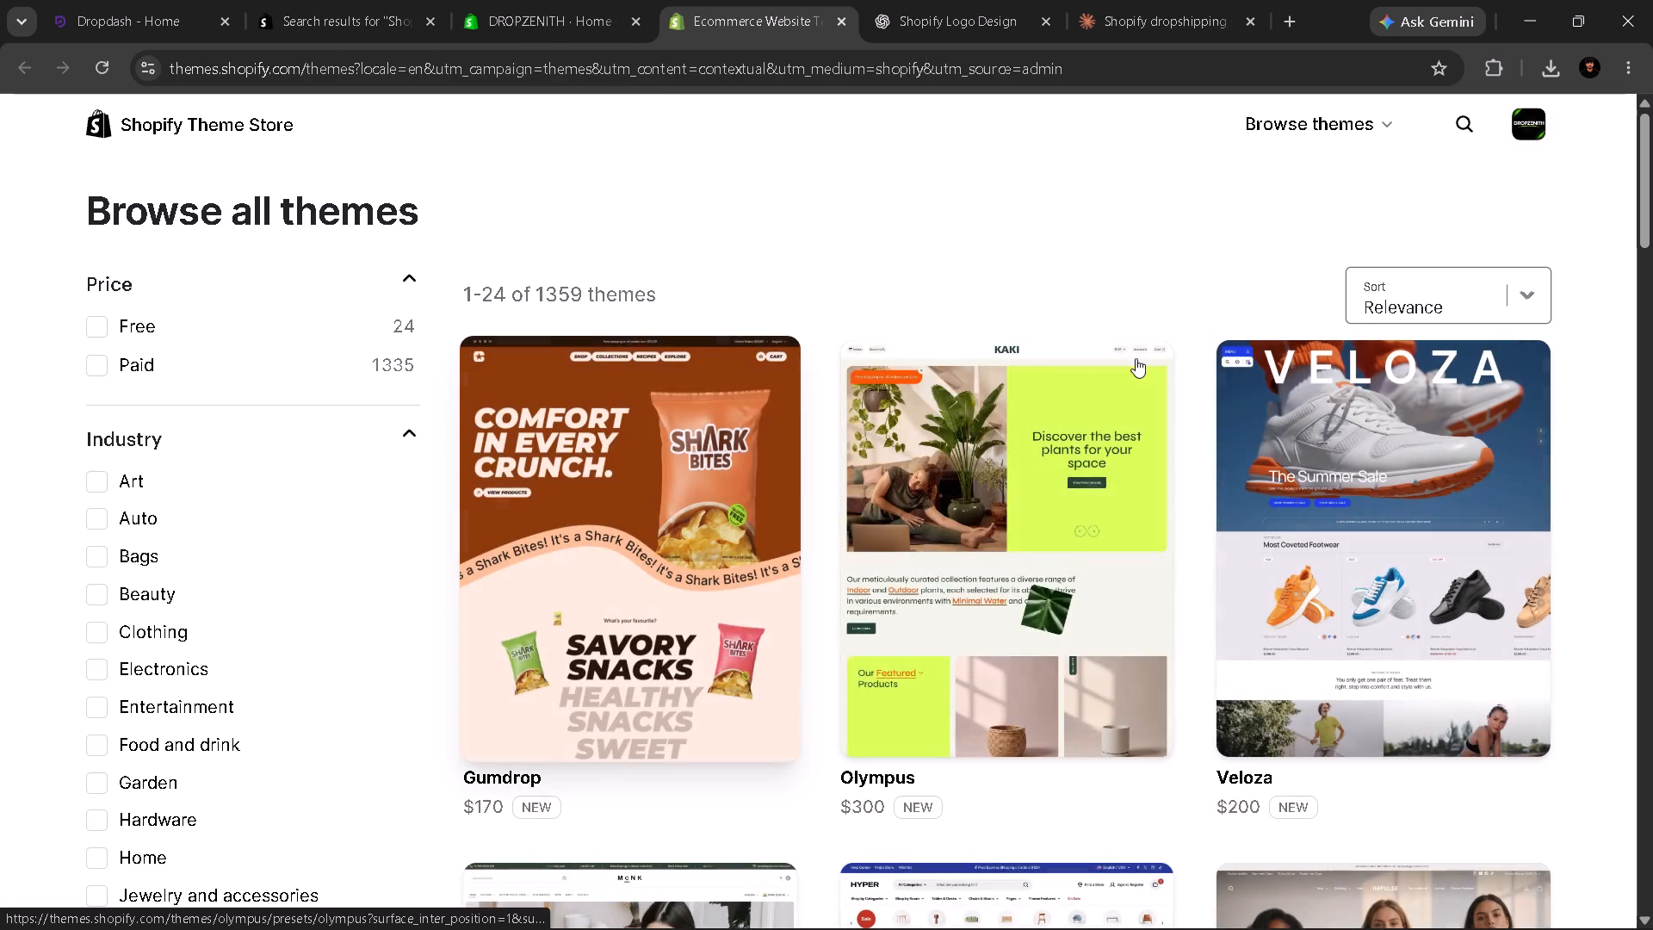
Filter the Theme Store listing by price to Free themes.
click(96, 334)
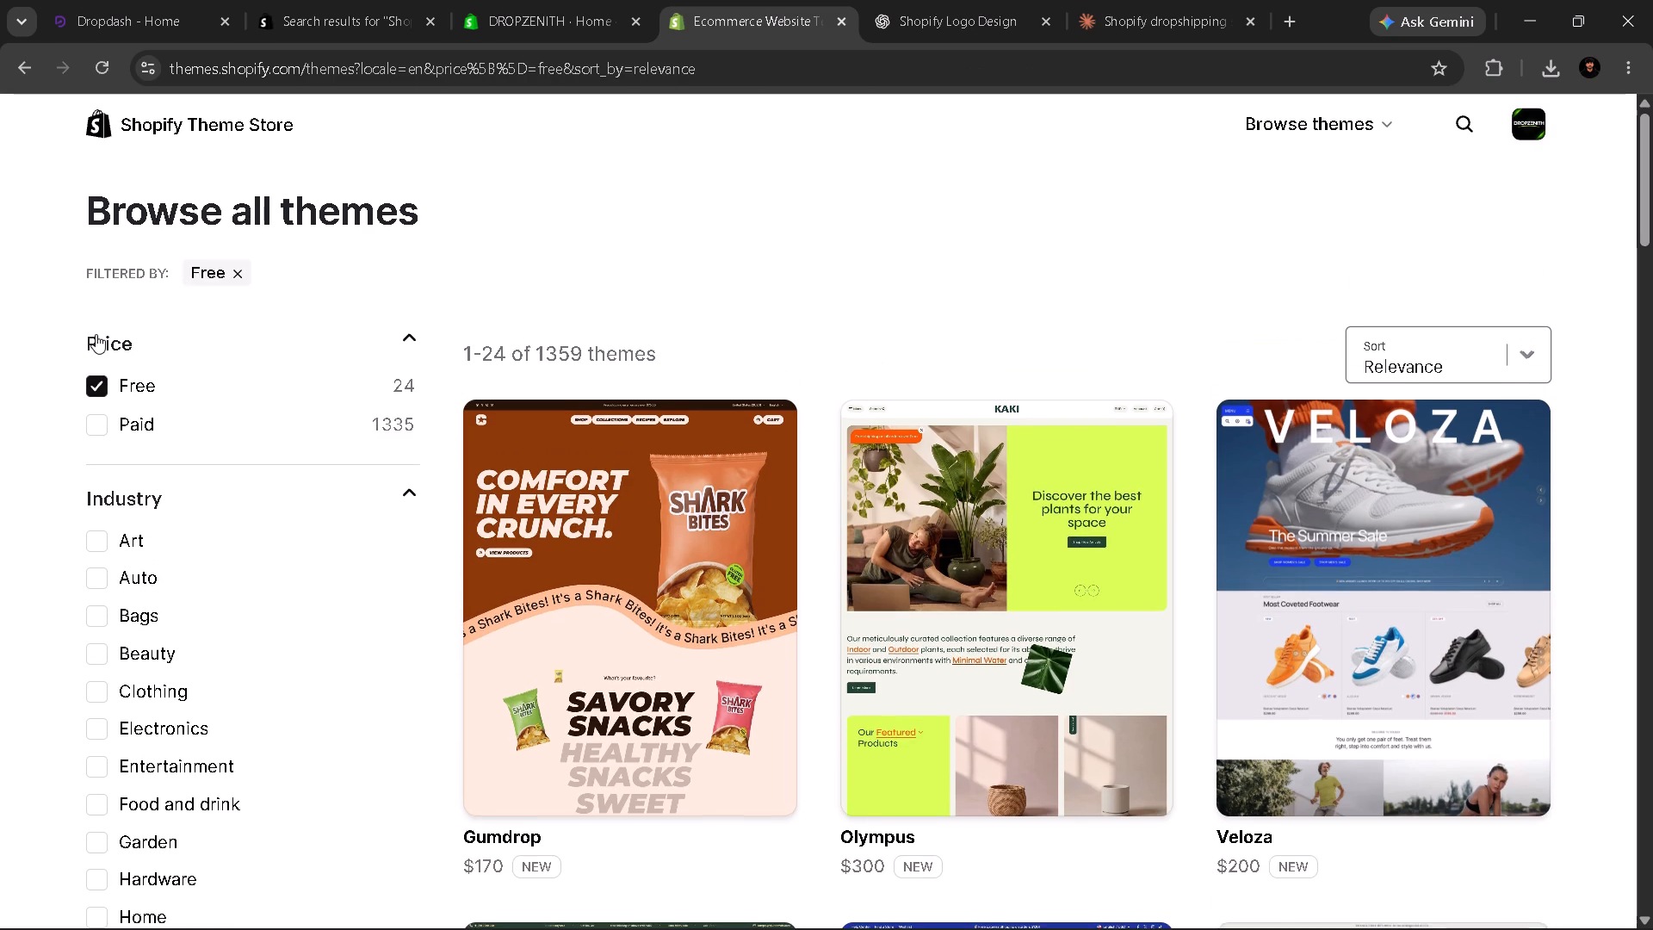
Look through the free themes in the Theme Store listing, comparing their preview designs and ratings from Dawn to Crave.
scroll(442, 470, down, 1)
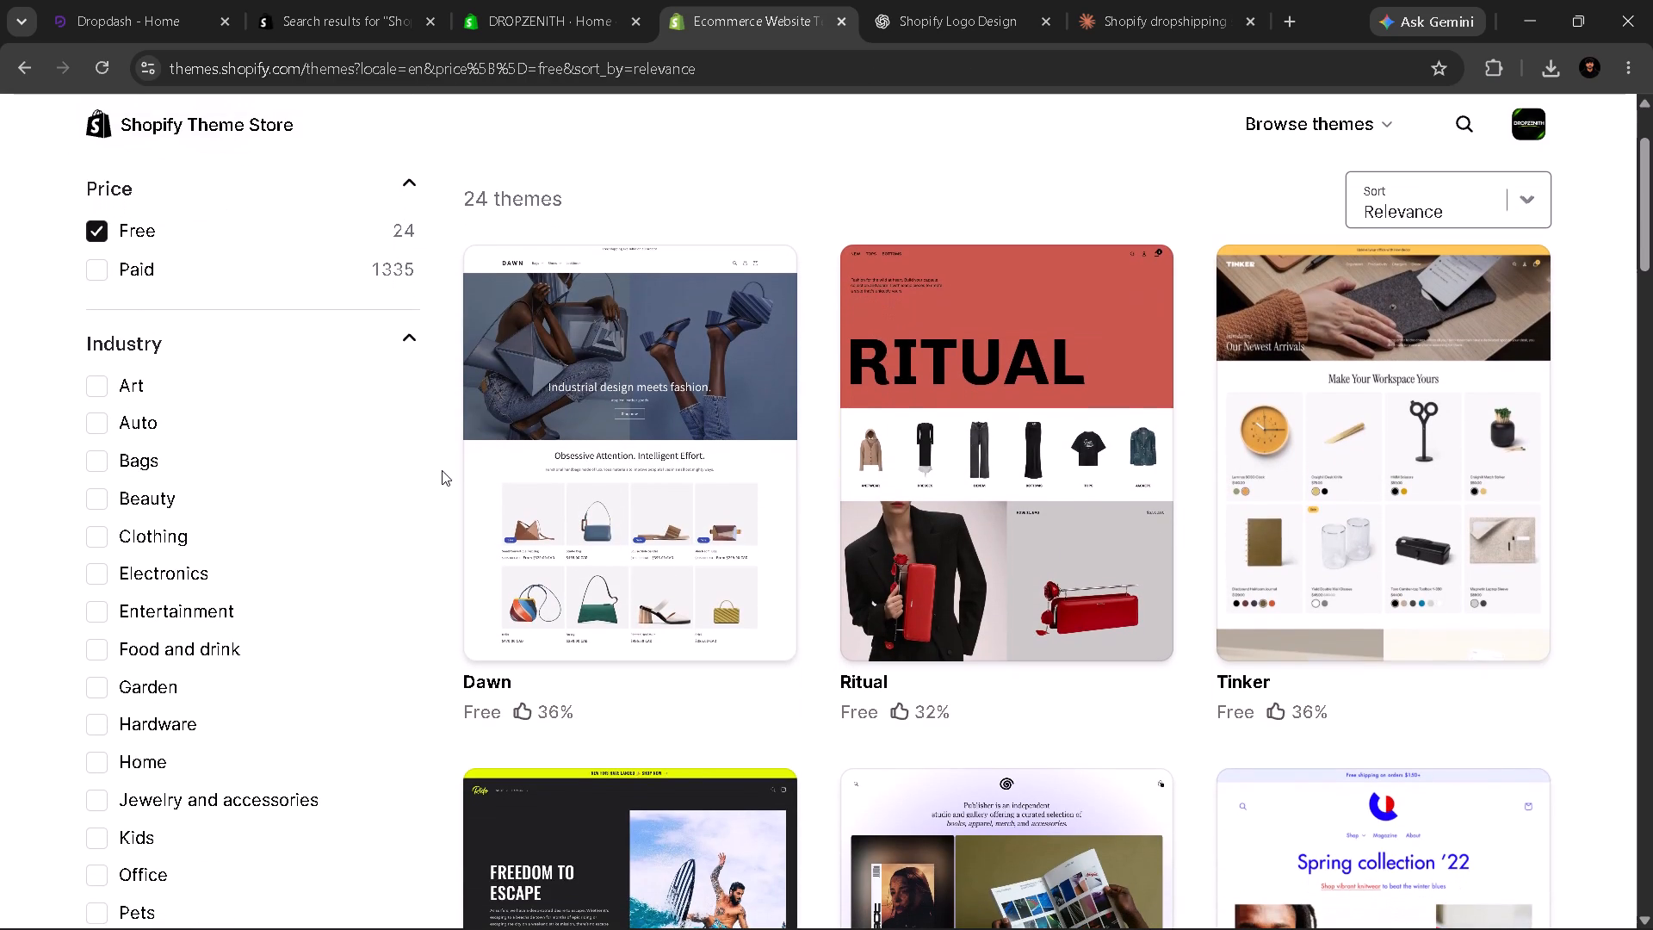
scroll(442, 470, down, 5)
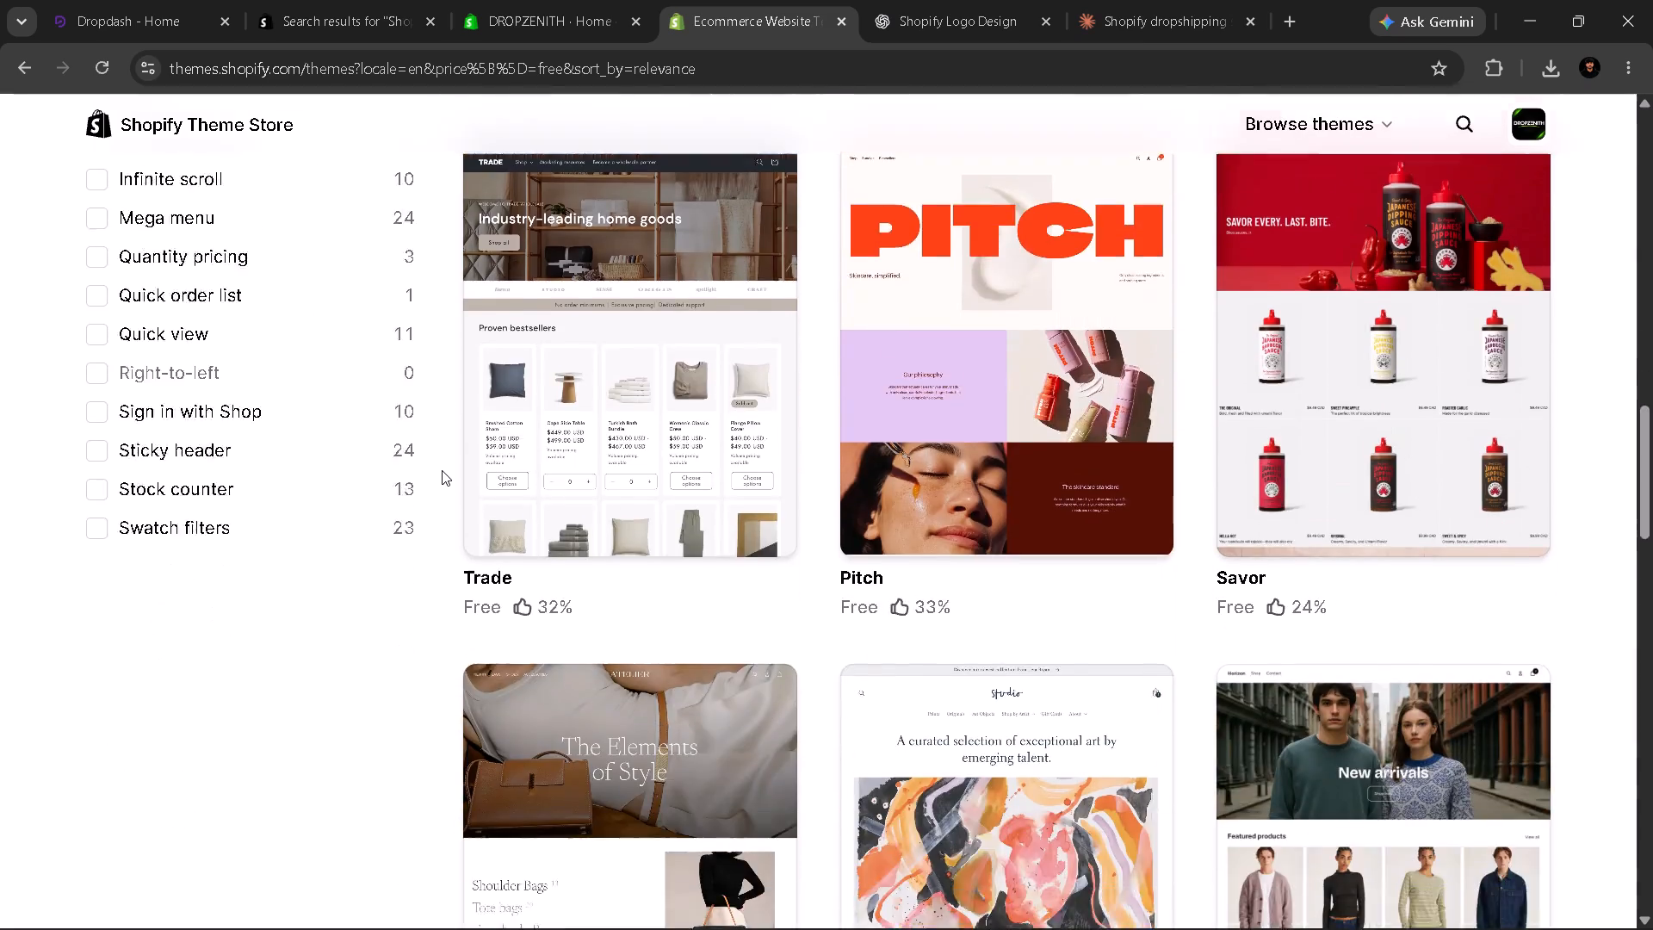
scroll(442, 470, down, 5)
scroll(442, 470, up, 2)
scroll(442, 470, down, 2)
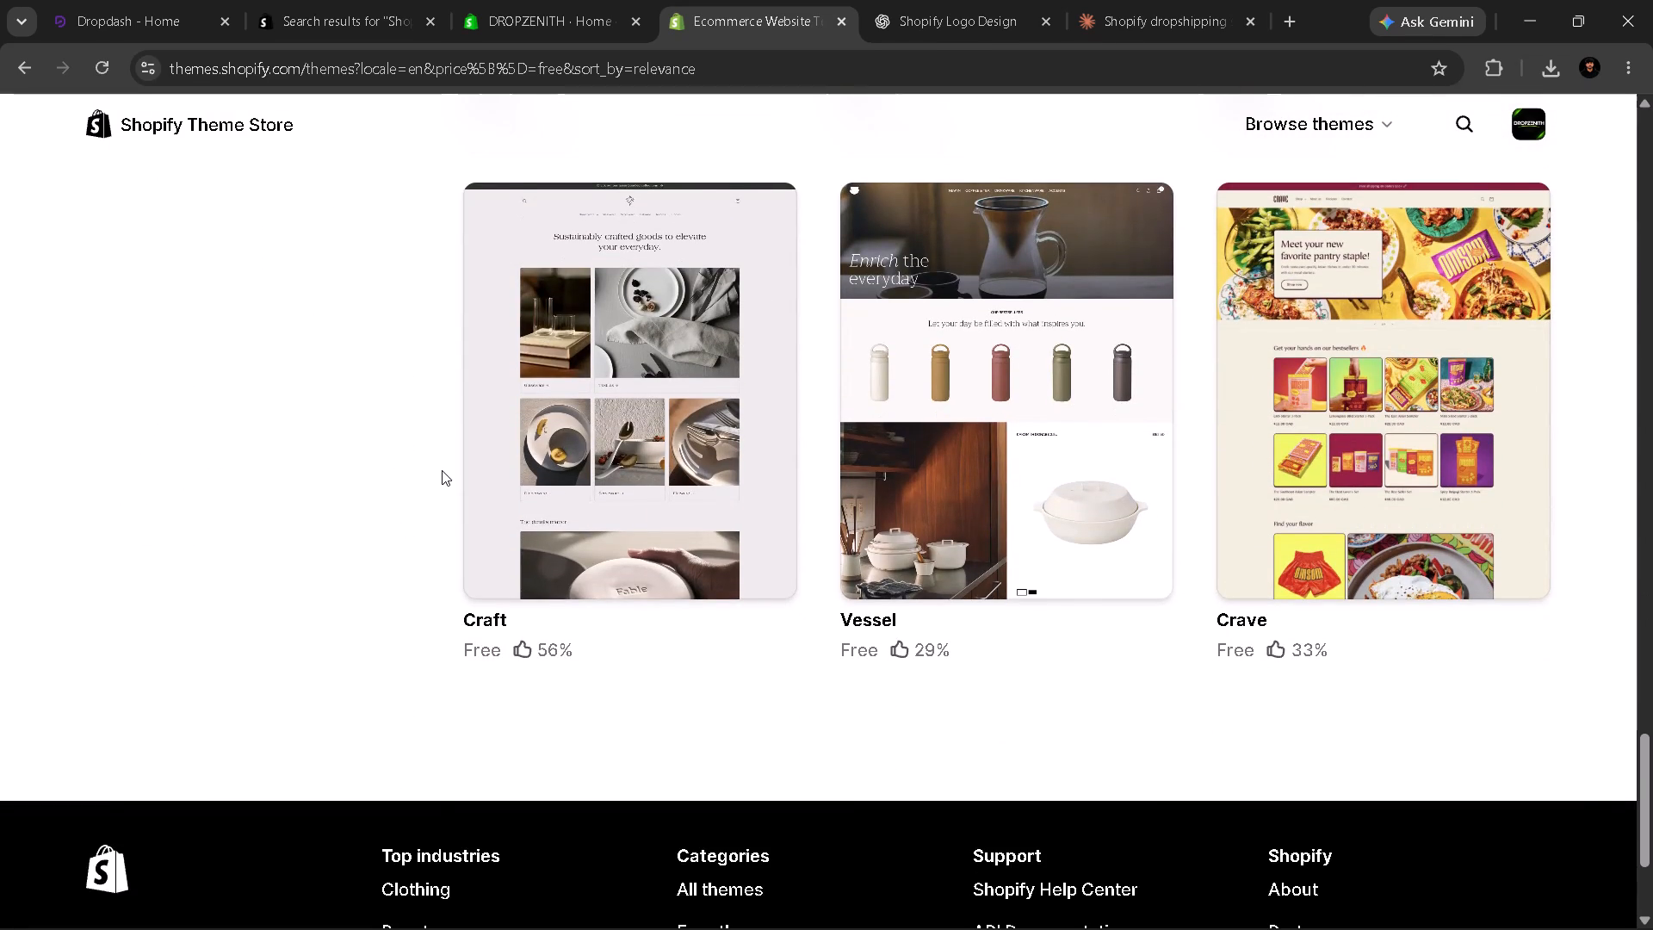
scroll(442, 470, up, 3)
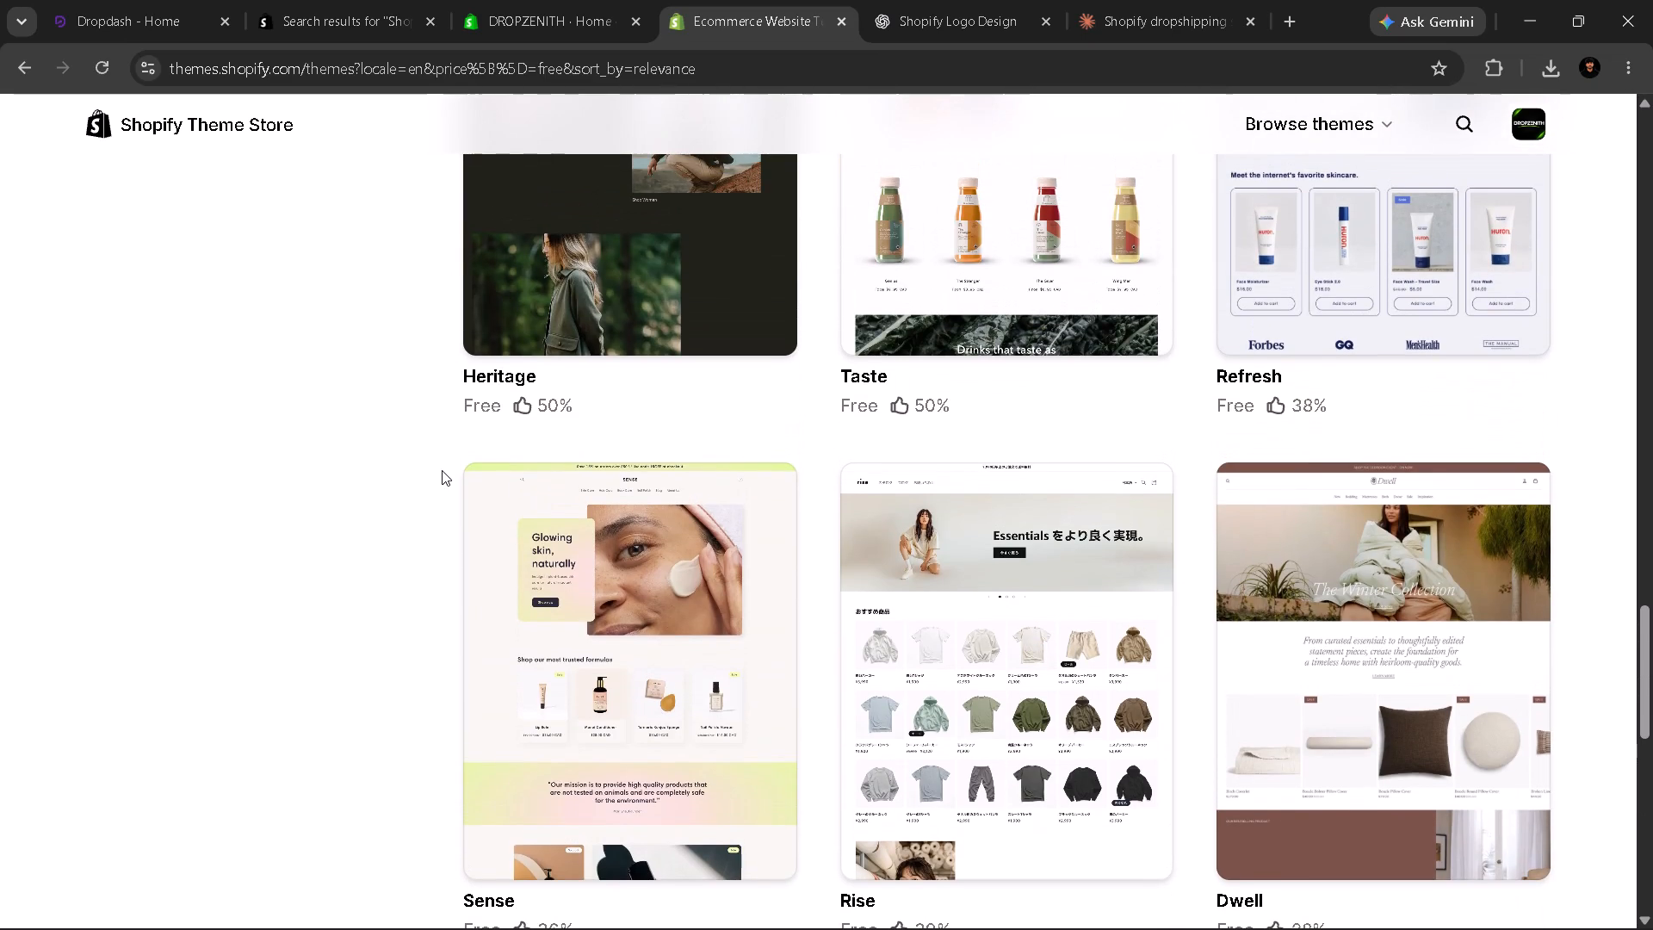
scroll(442, 470, up, 2)
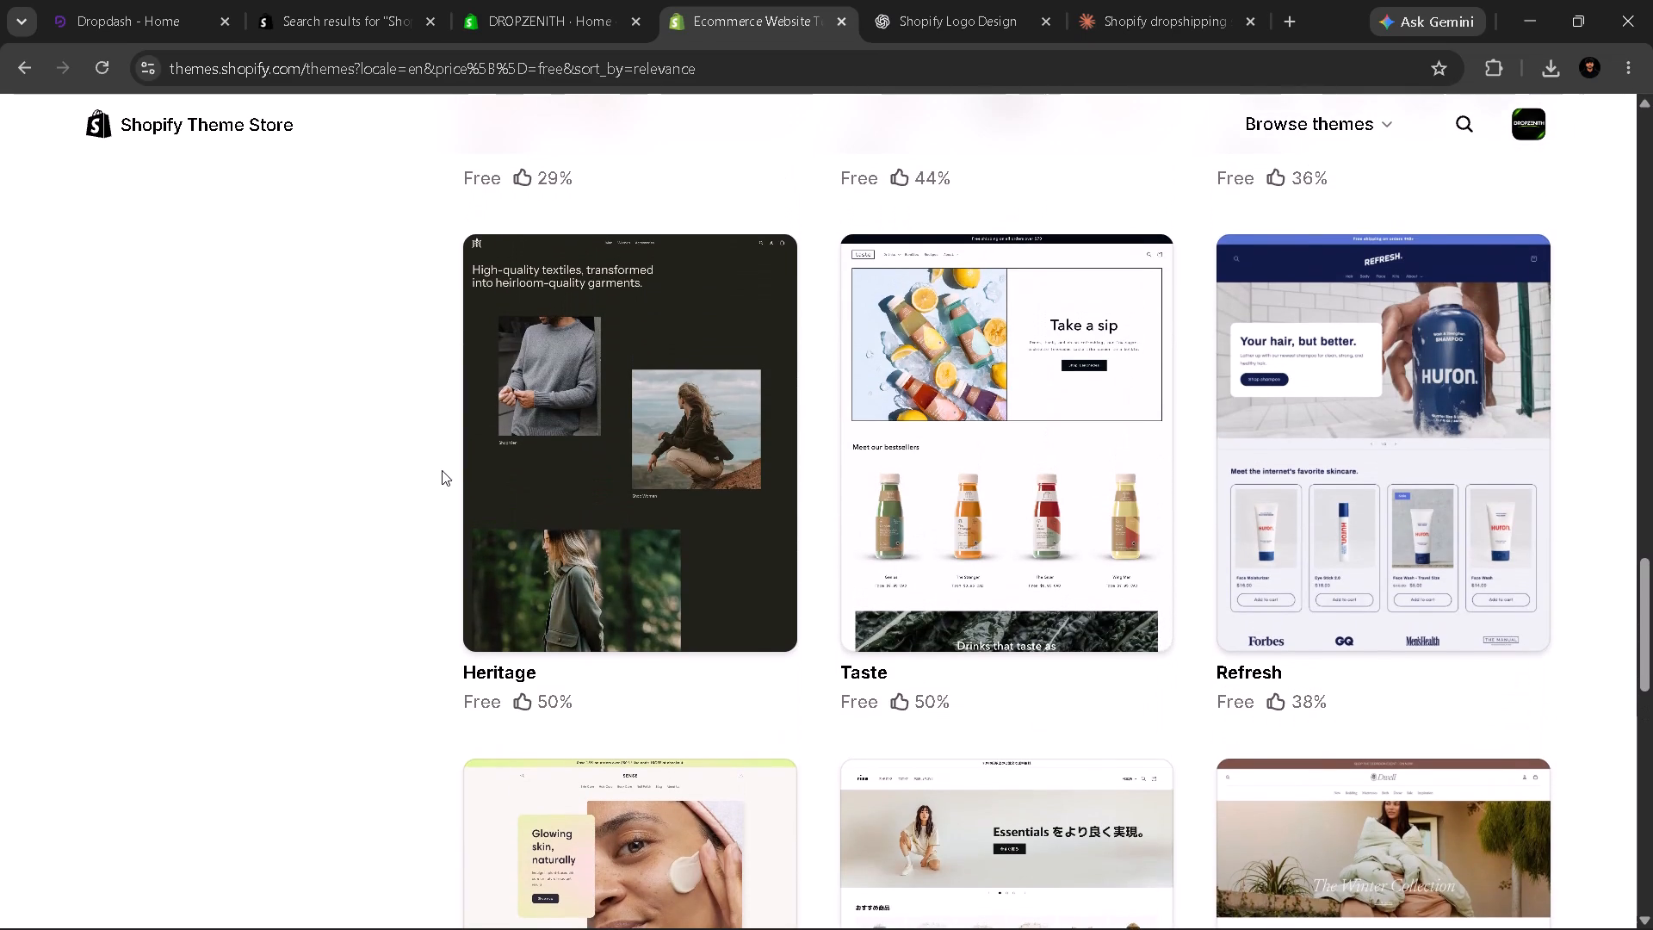
scroll(442, 470, up, 2)
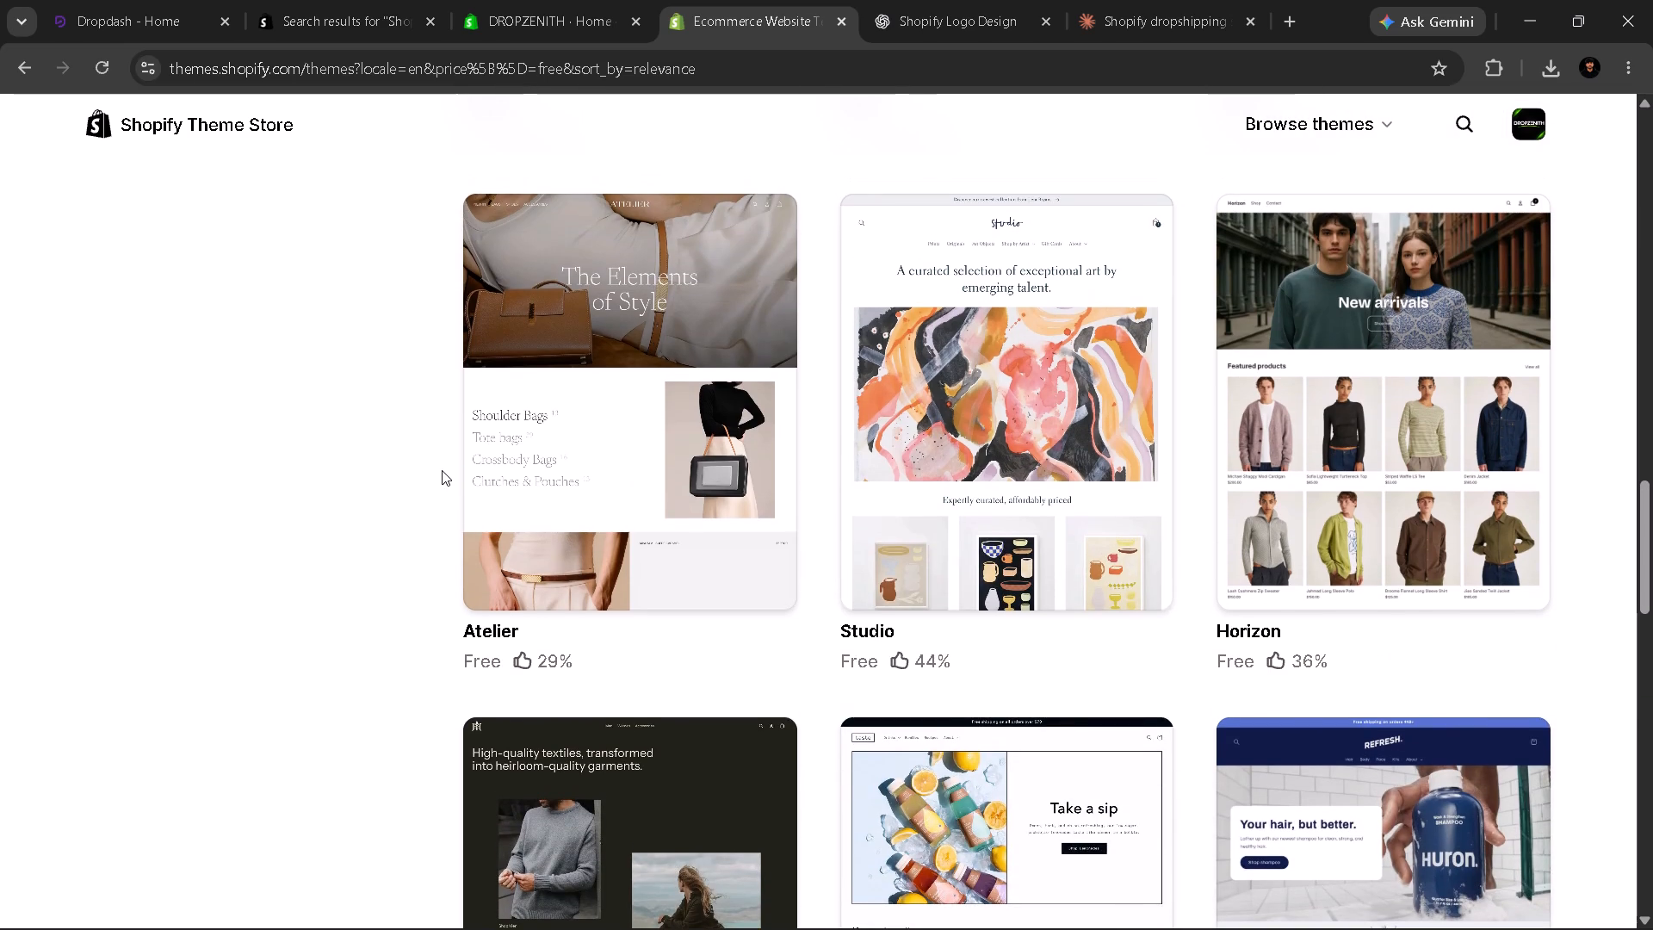
scroll(442, 470, up, 2)
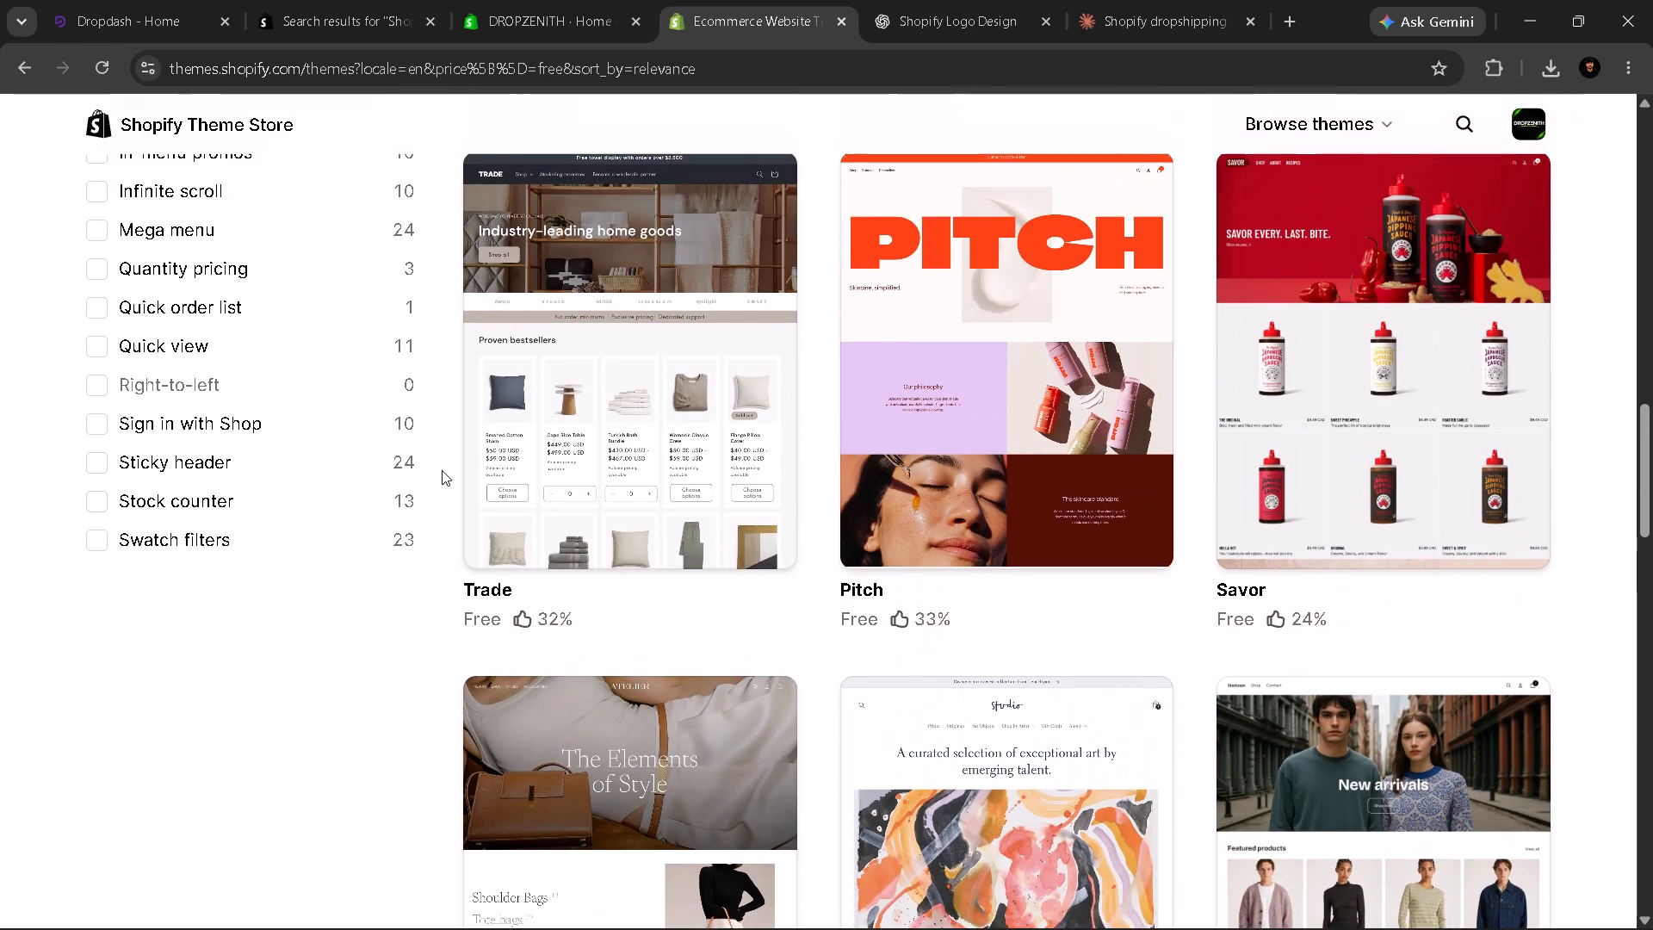
scroll(442, 470, up, 1)
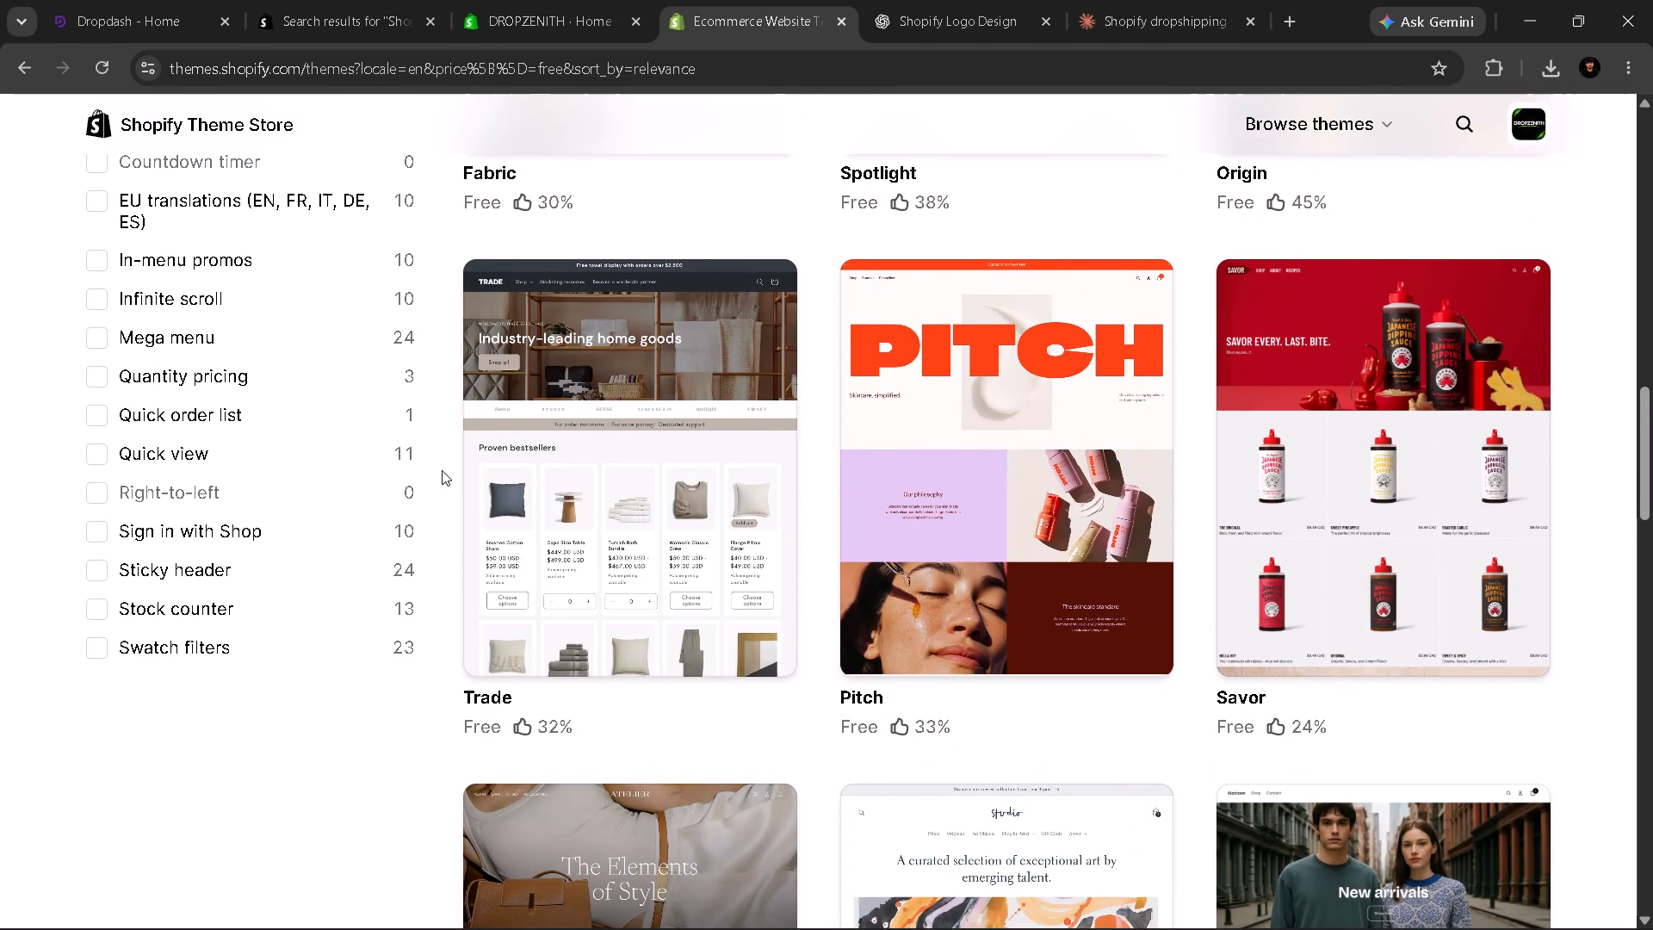
scroll(442, 470, up, 3)
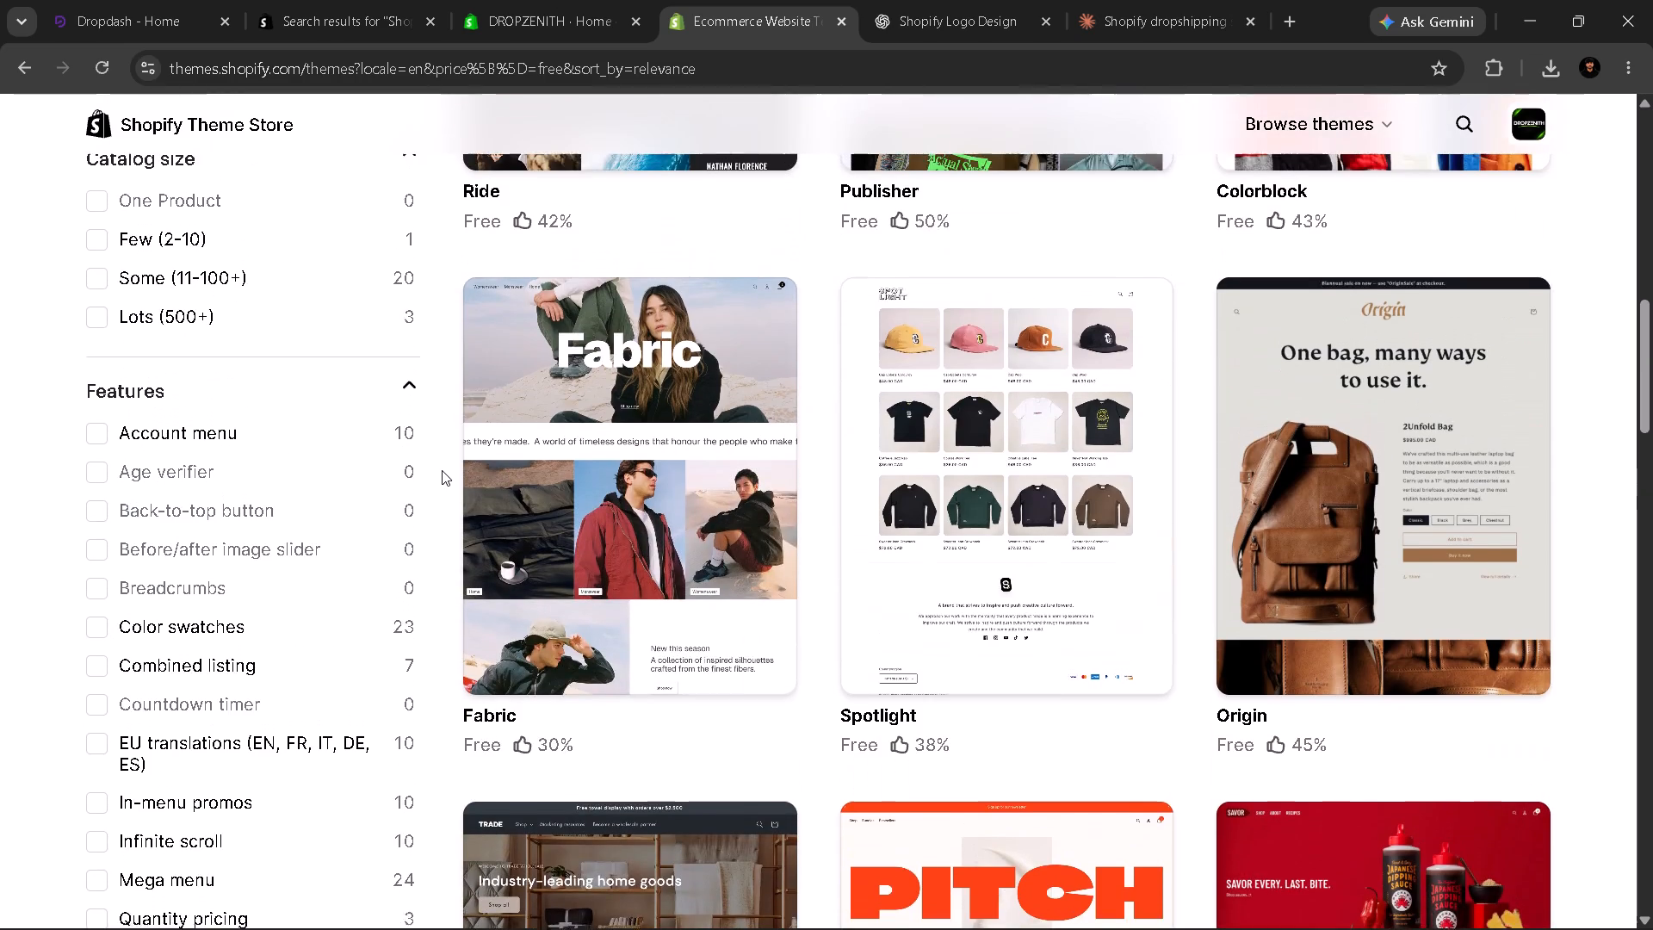
scroll(442, 470, up, 2)
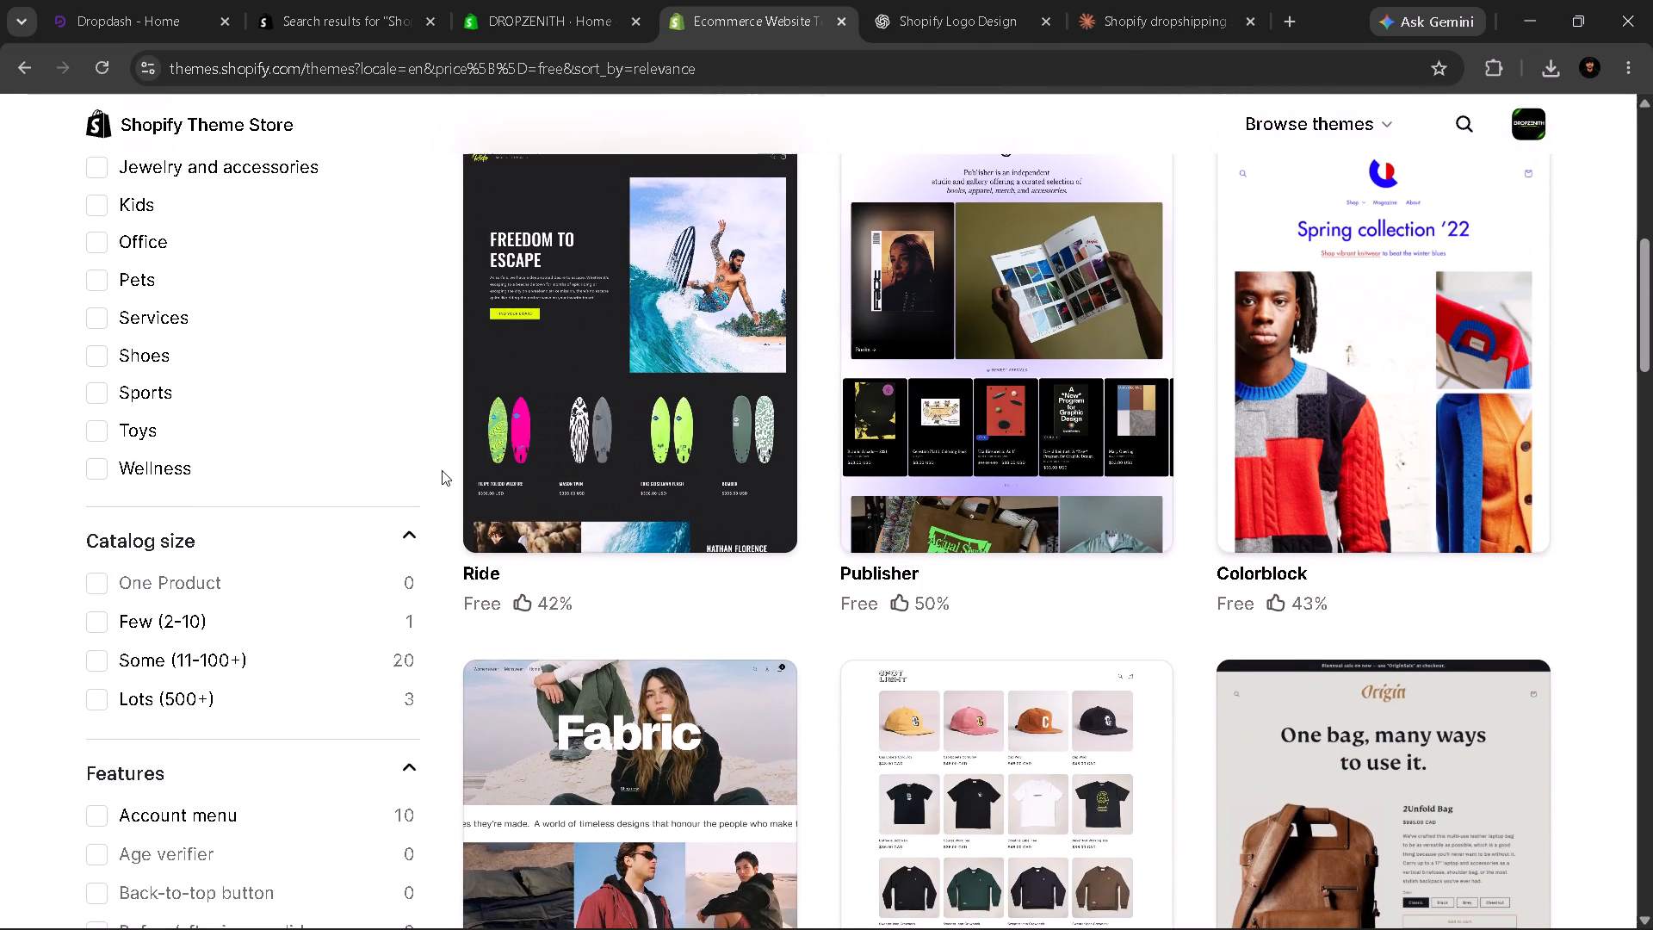
scroll(442, 470, up, 3)
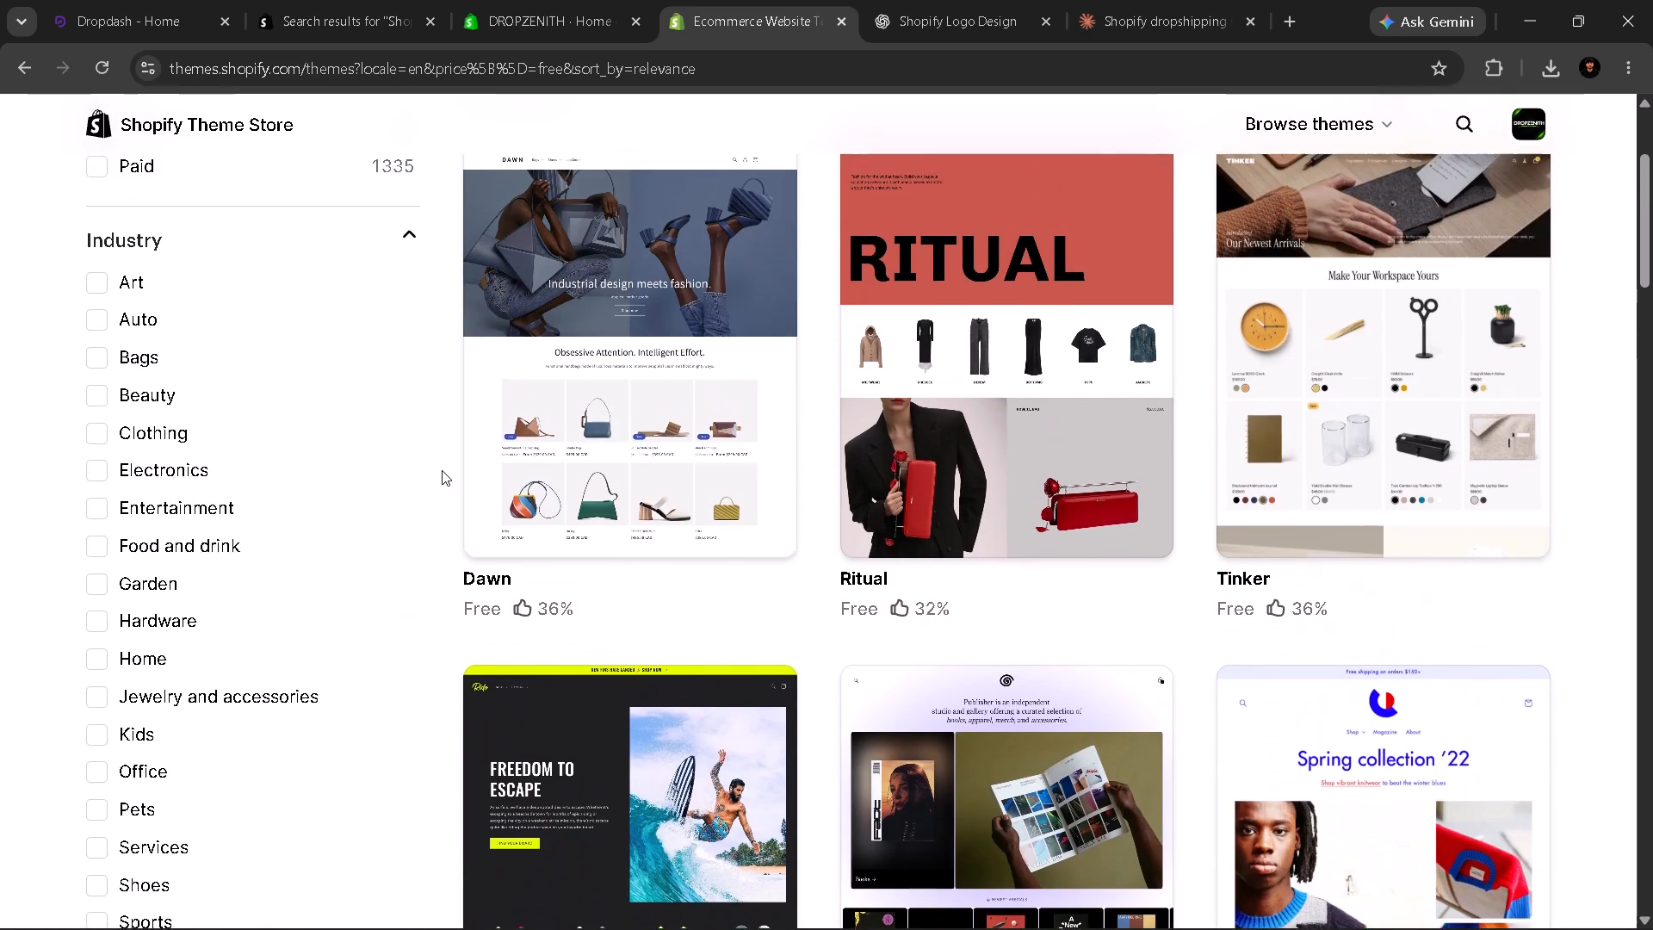
scroll(442, 470, up, 1)
scroll(442, 470, down, 5)
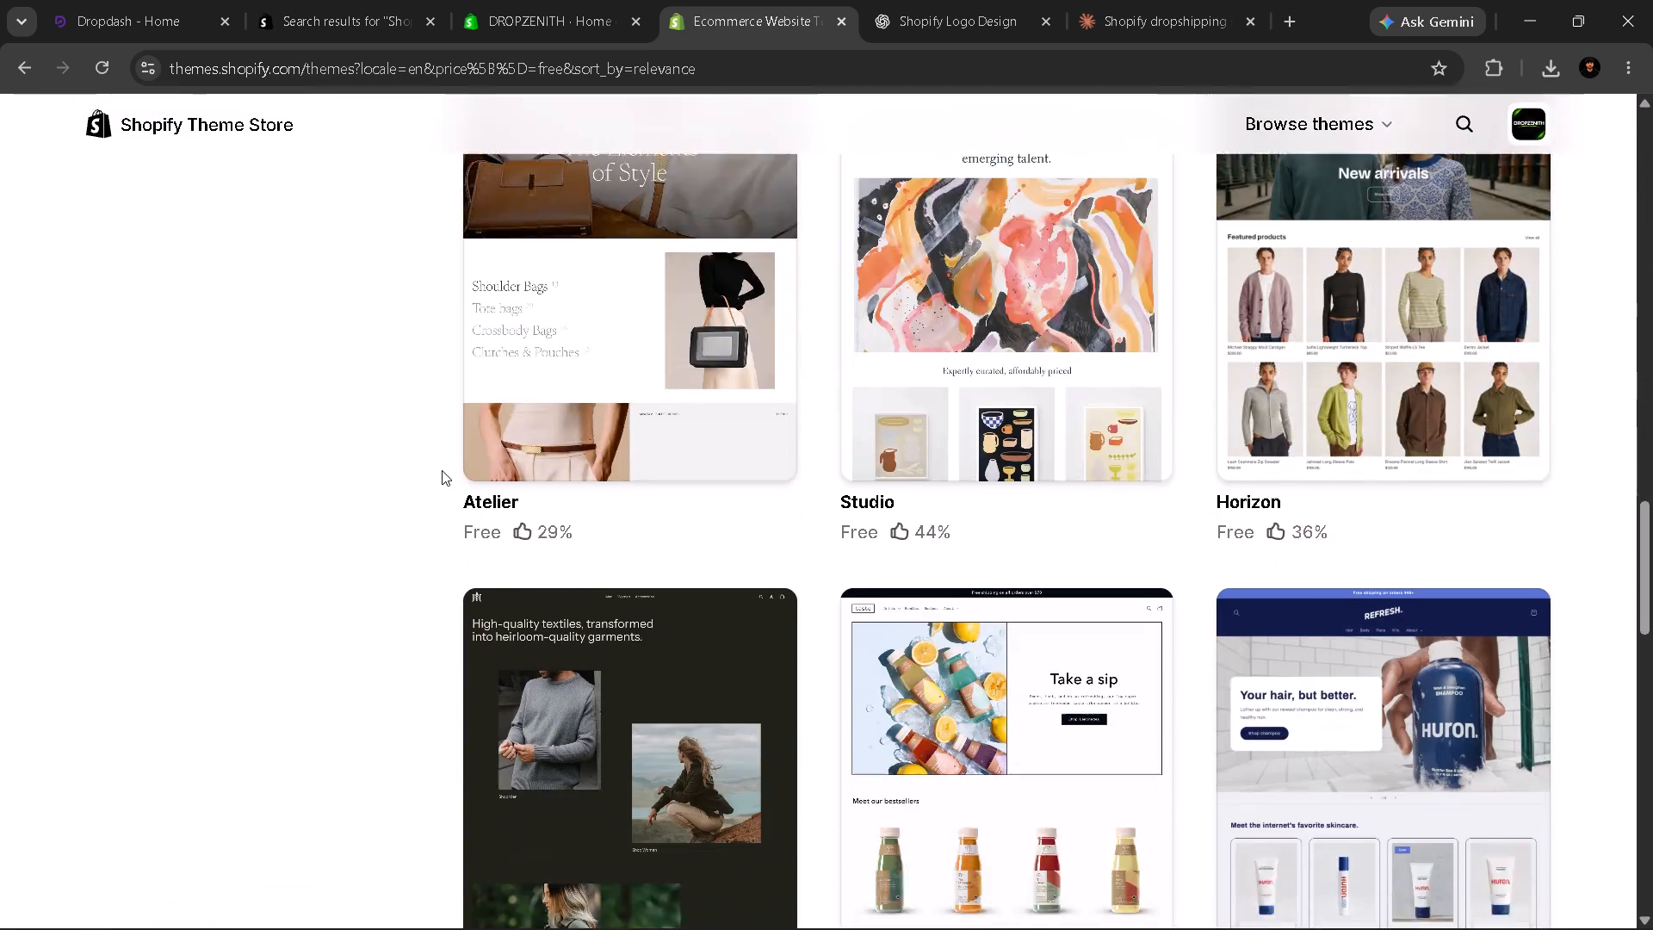
scroll(442, 470, right, 1)
scroll(442, 470, down, 1)
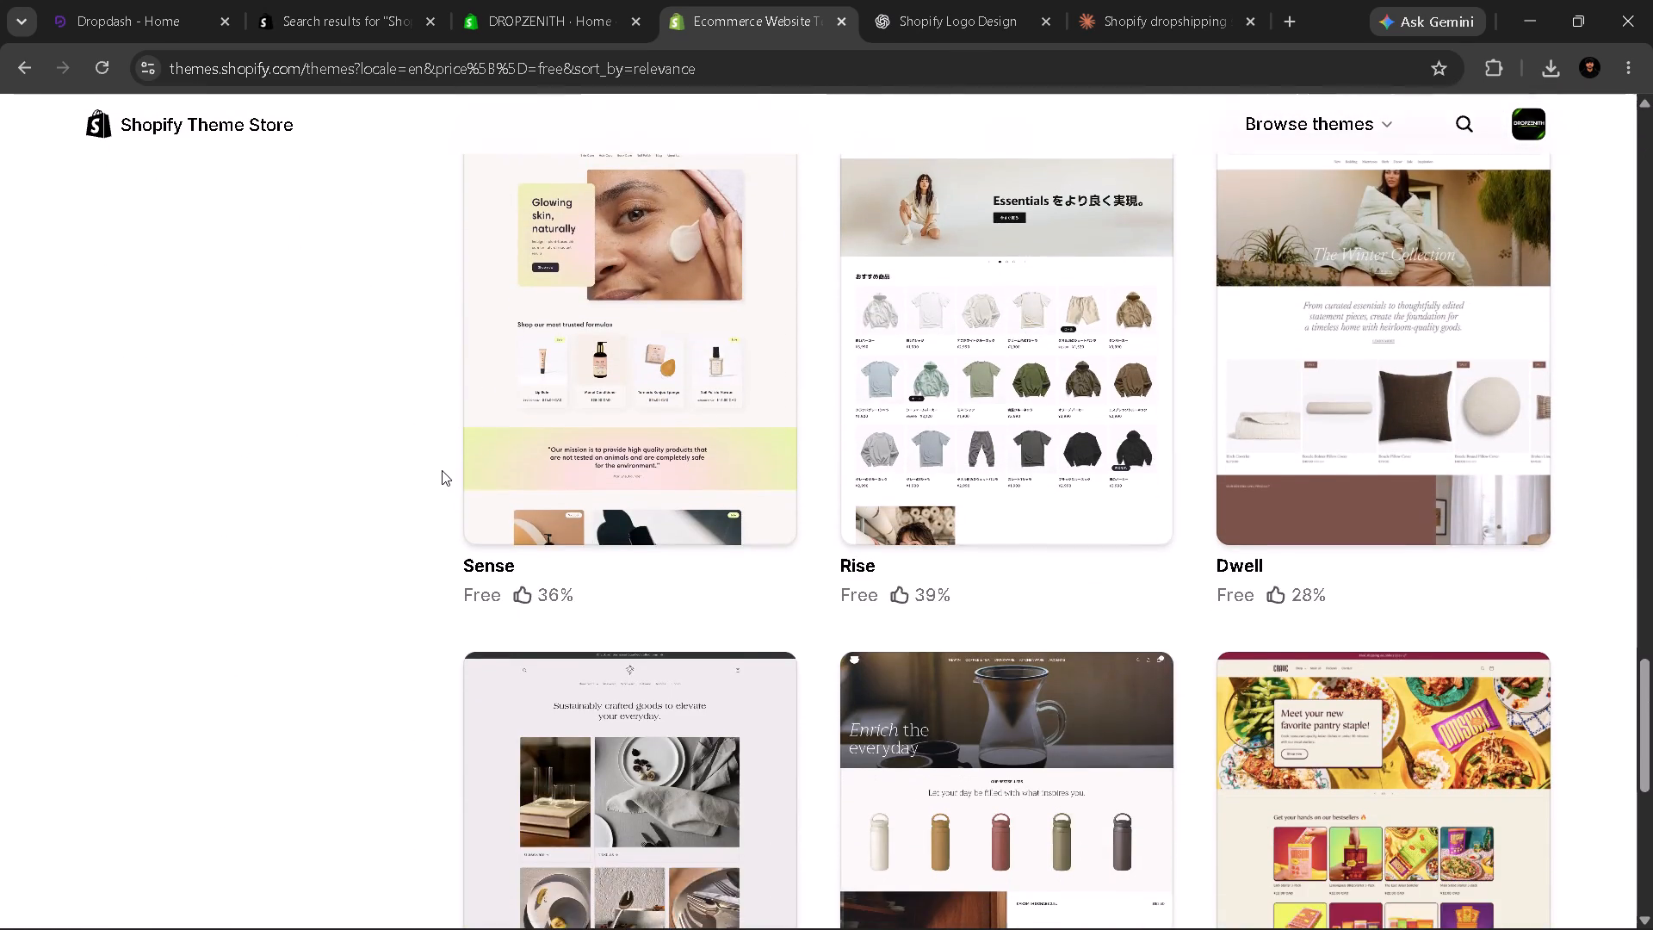
scroll(442, 470, down, 1)
scroll(442, 470, up, 4)
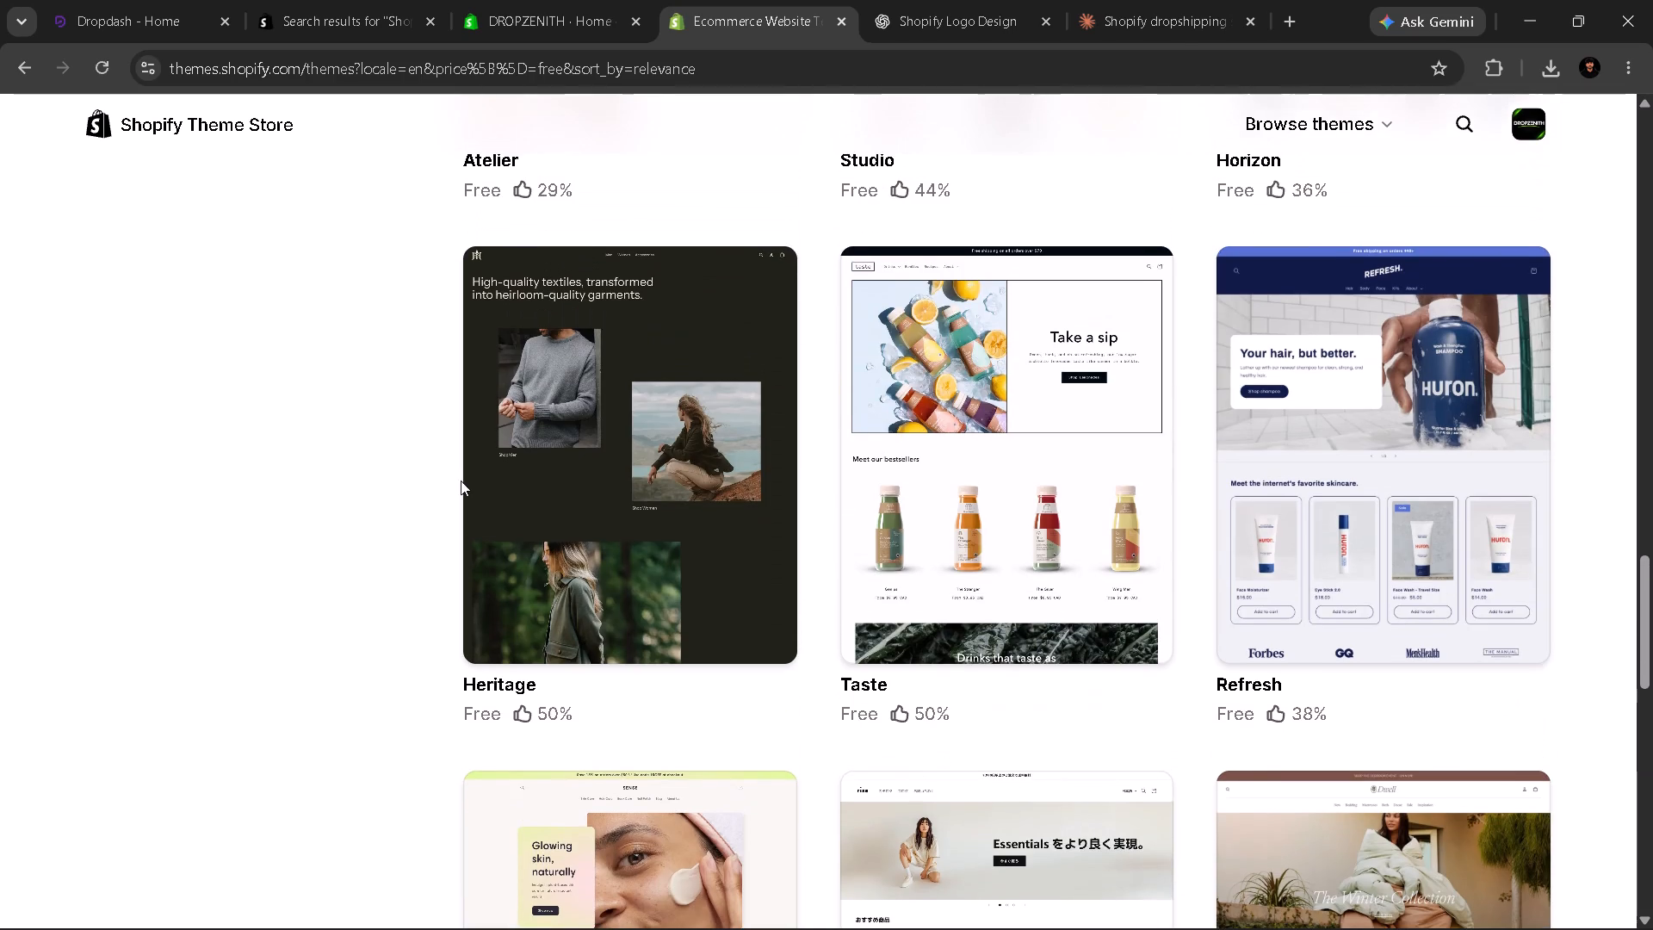
scroll(461, 480, up, 2)
scroll(814, 524, up, 2)
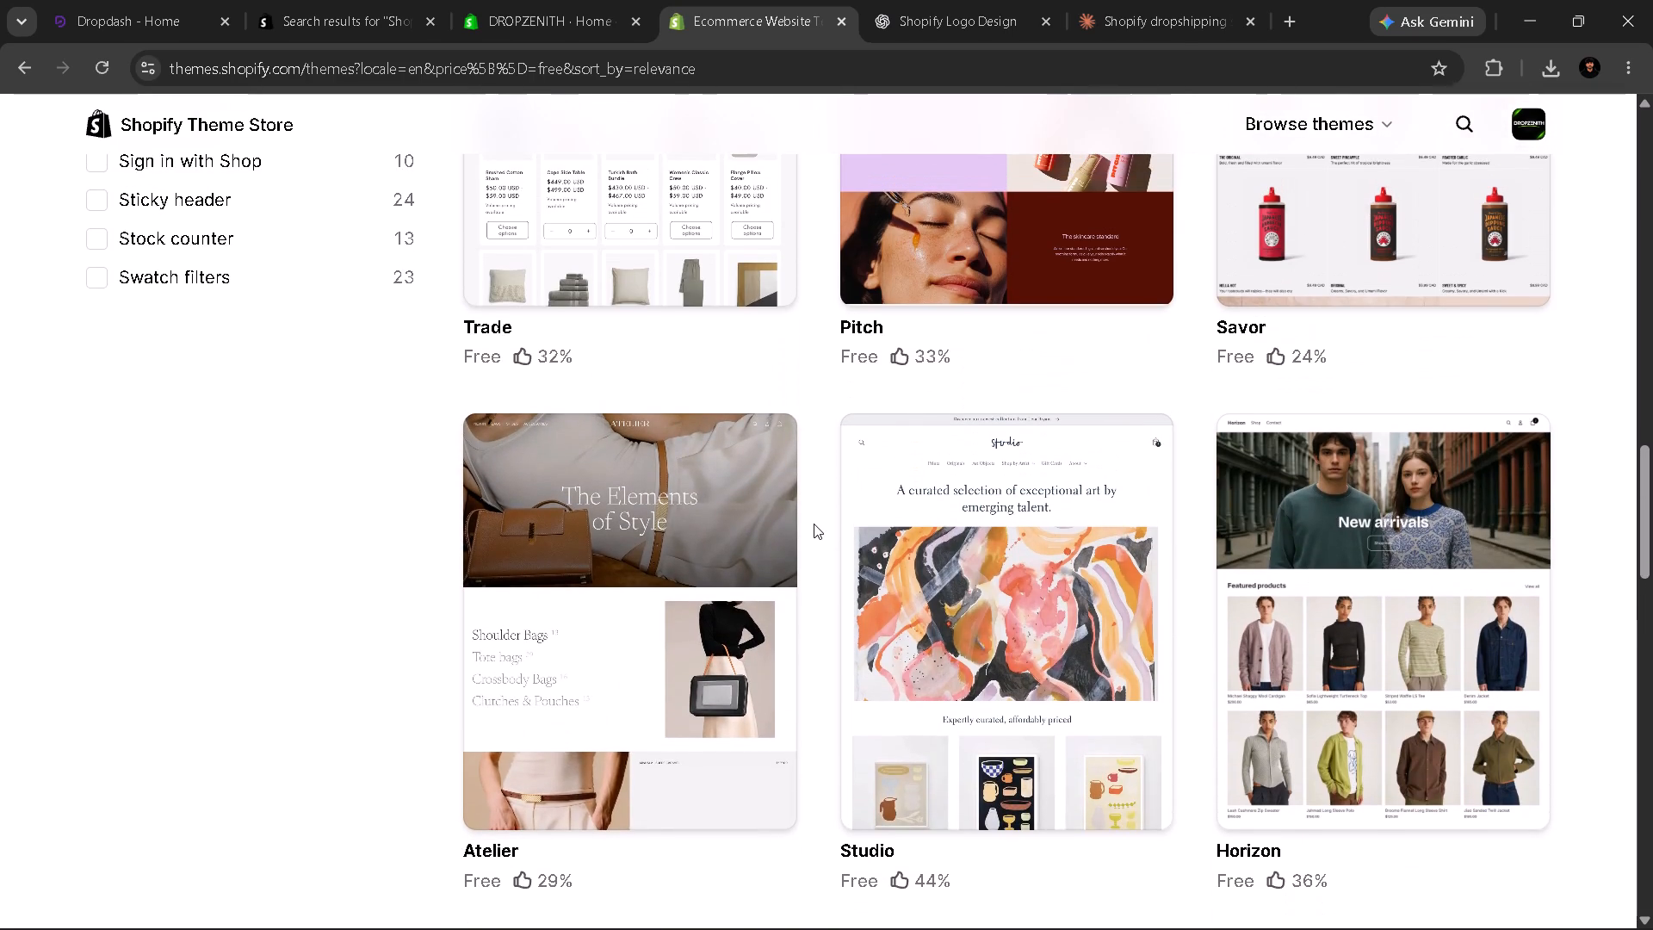
Open the Pitch theme's page from the free listing and load its demo.
scroll(1368, 591, up, 2)
click(1085, 469)
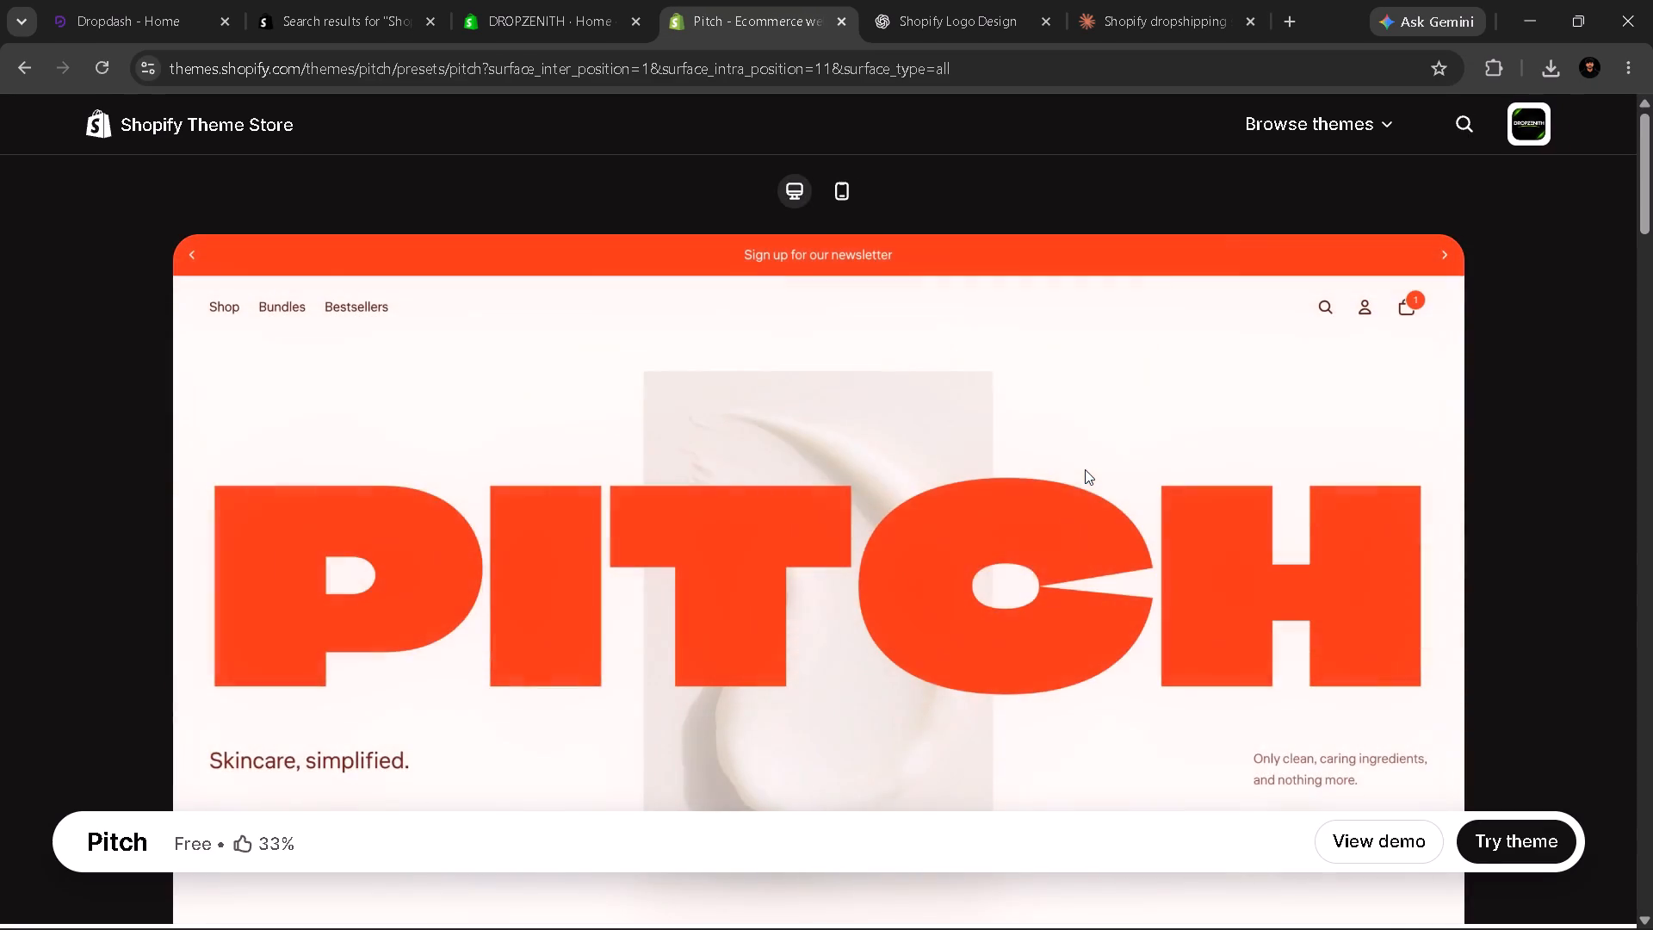
scroll(1092, 545, down, 2)
scroll(1092, 545, up, 1)
scroll(1361, 416, up, 1)
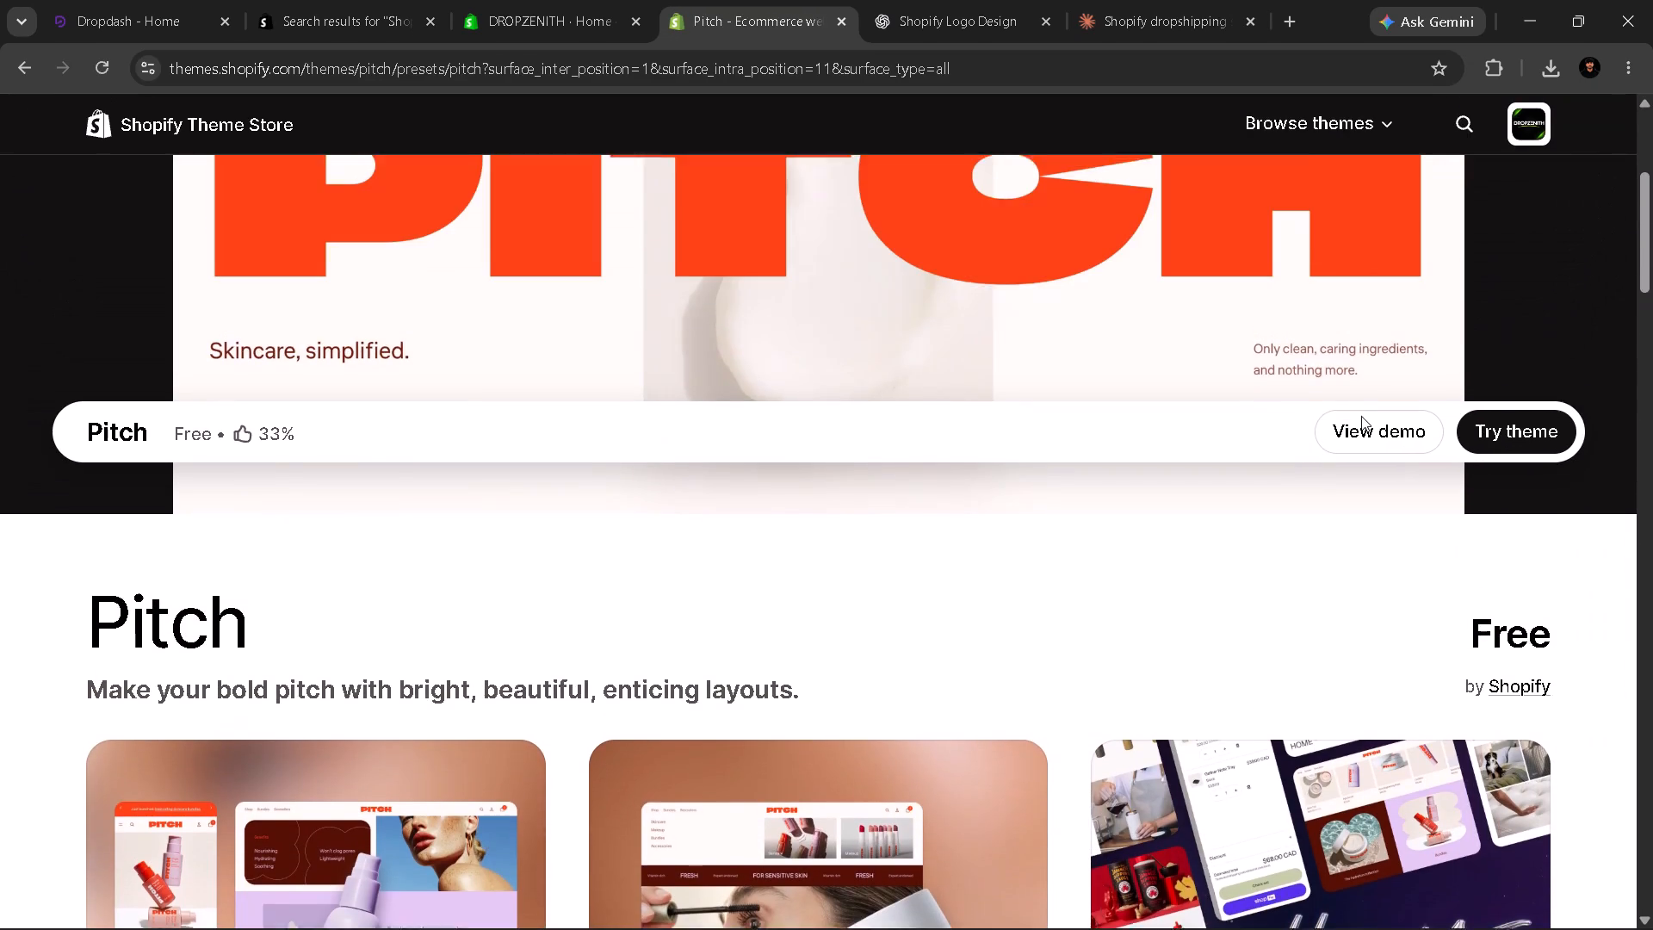
scroll(1361, 416, up, 1)
click(1389, 476)
scroll(1091, 492, down, 2)
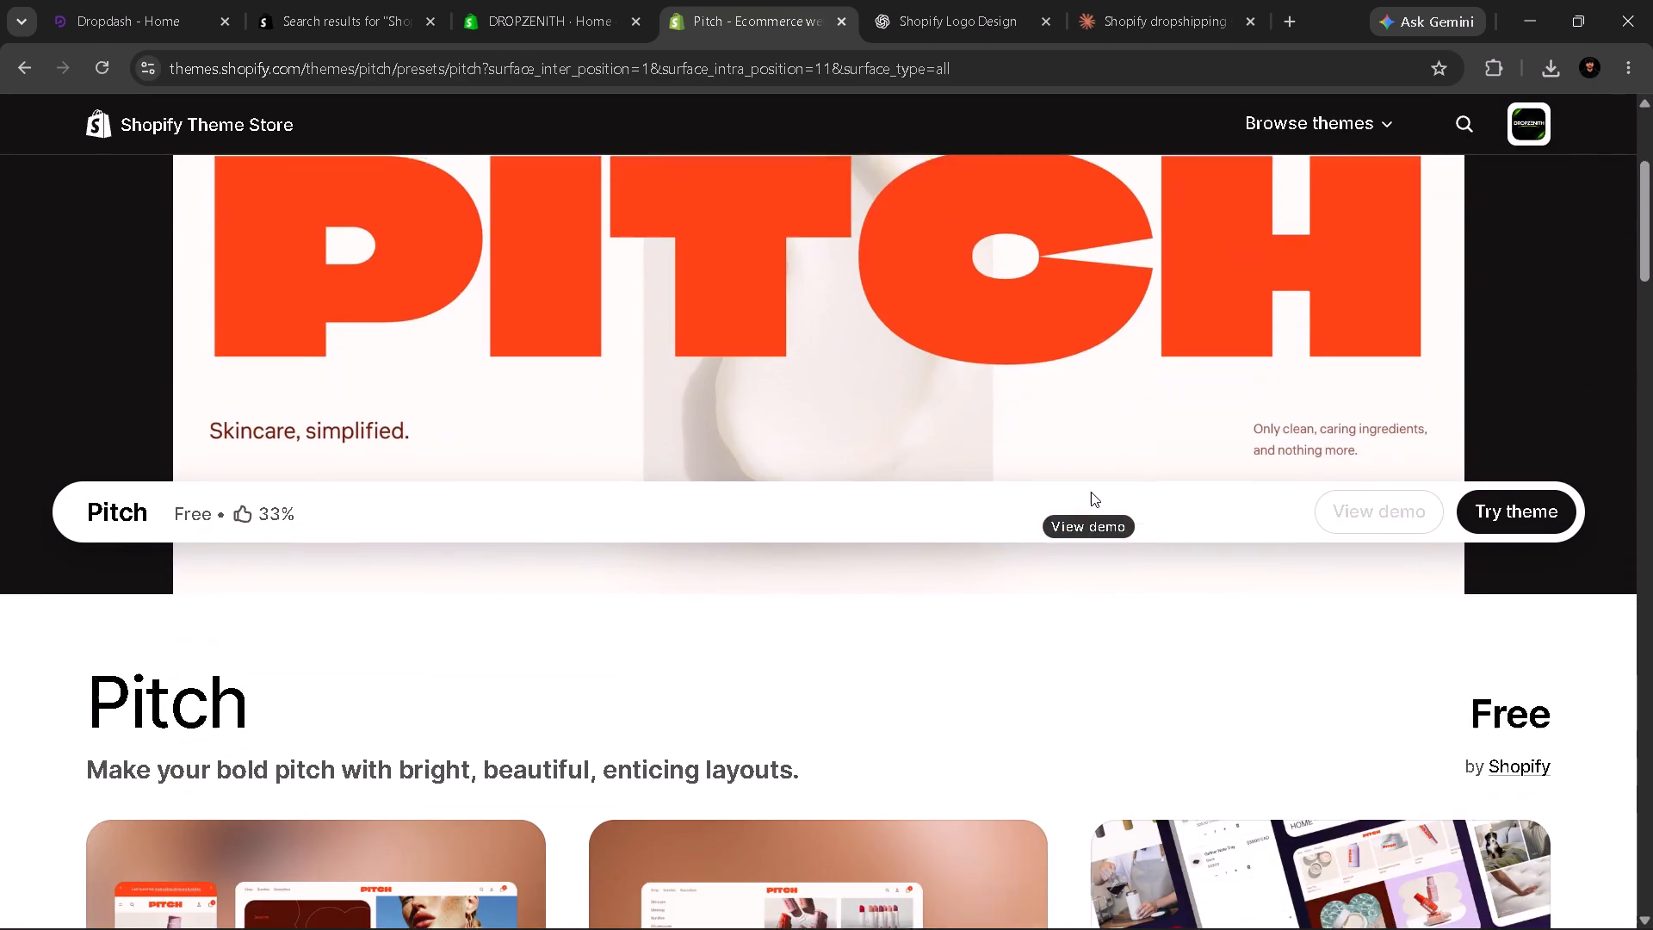
scroll(1091, 492, up, 2)
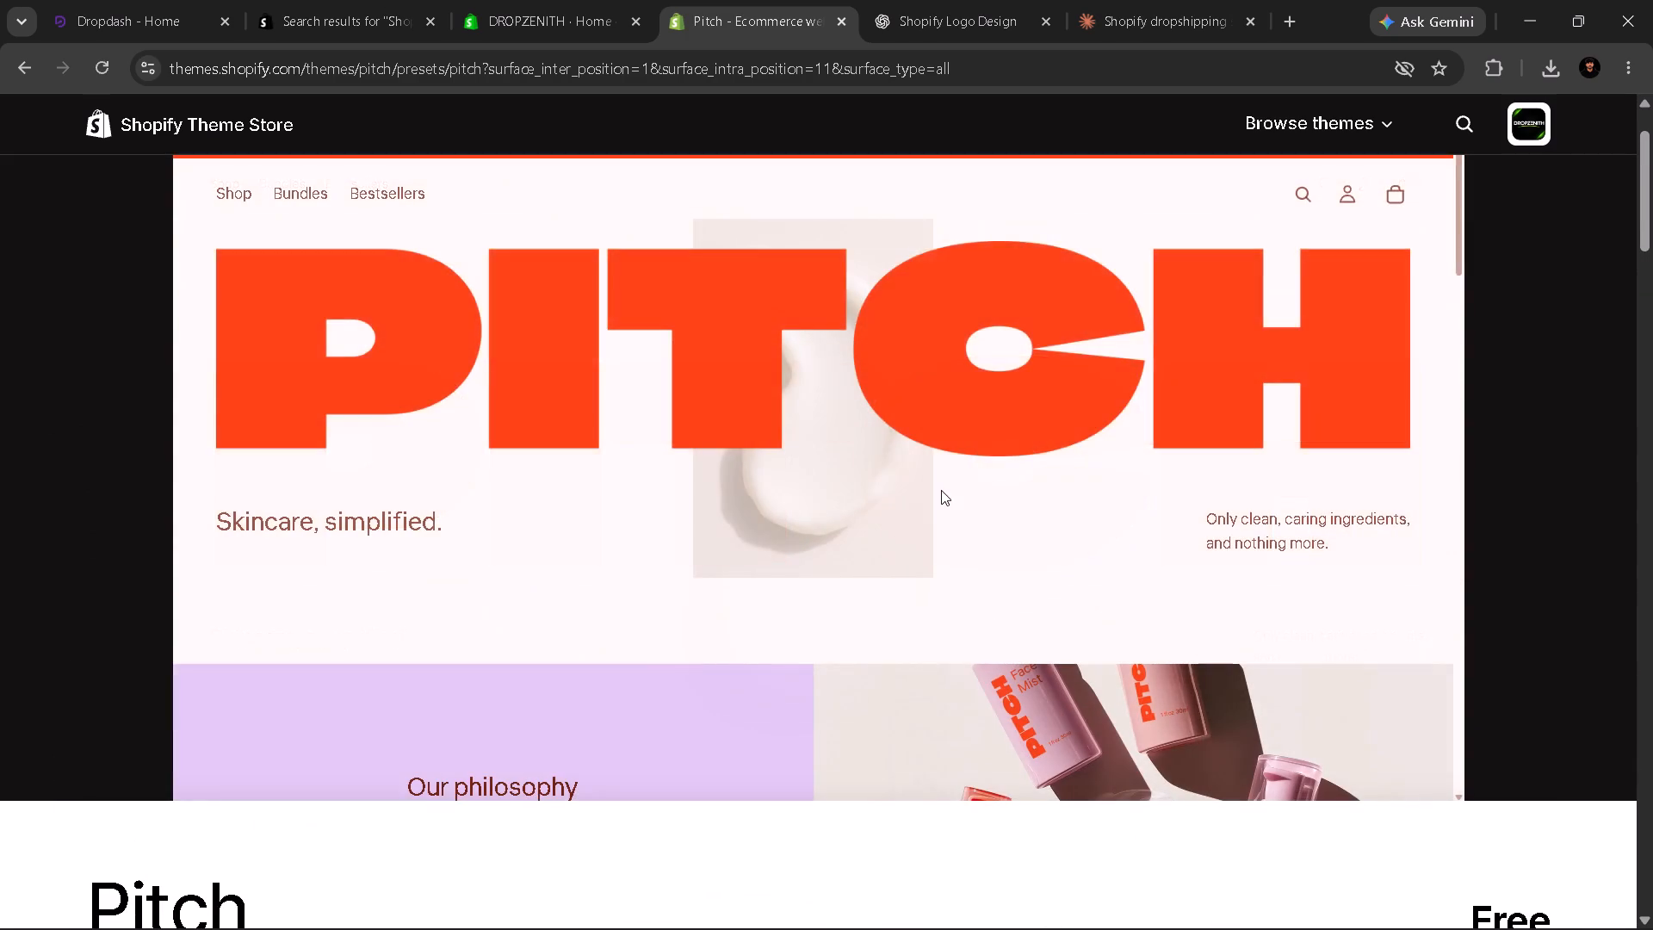
Examine the Pitch demo storefront from its hero to the footer, and the theme's feature highlights below it.
scroll(941, 490, down, 6)
scroll(941, 490, up, 1)
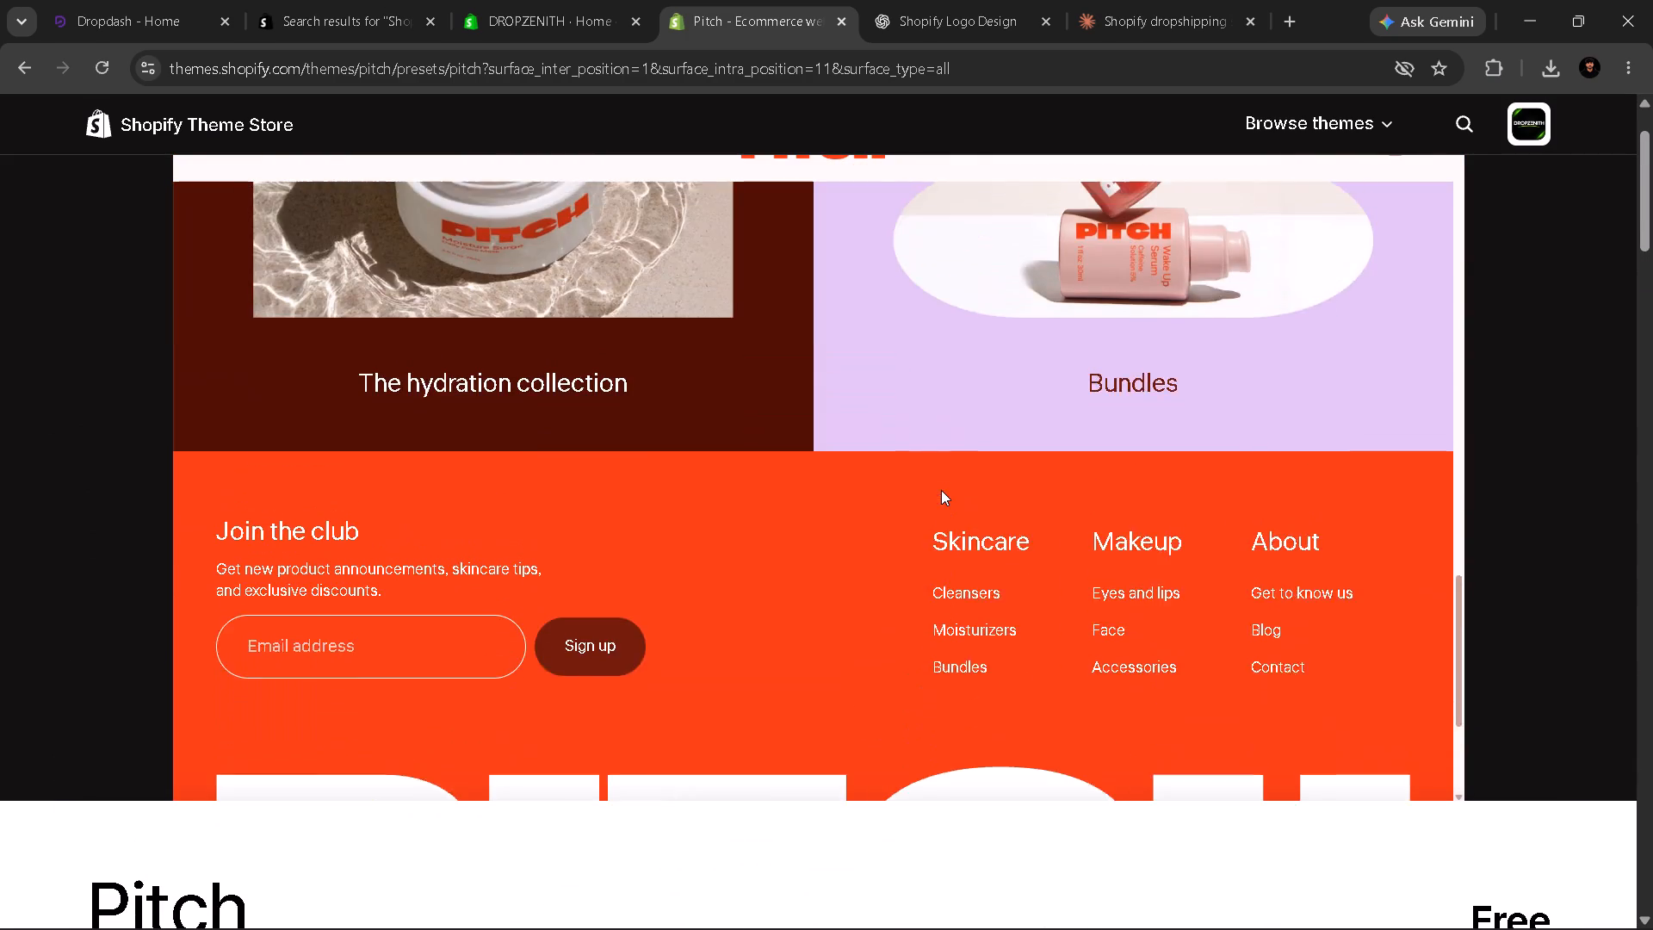
scroll(941, 490, up, 2)
scroll(479, 584, down, 1)
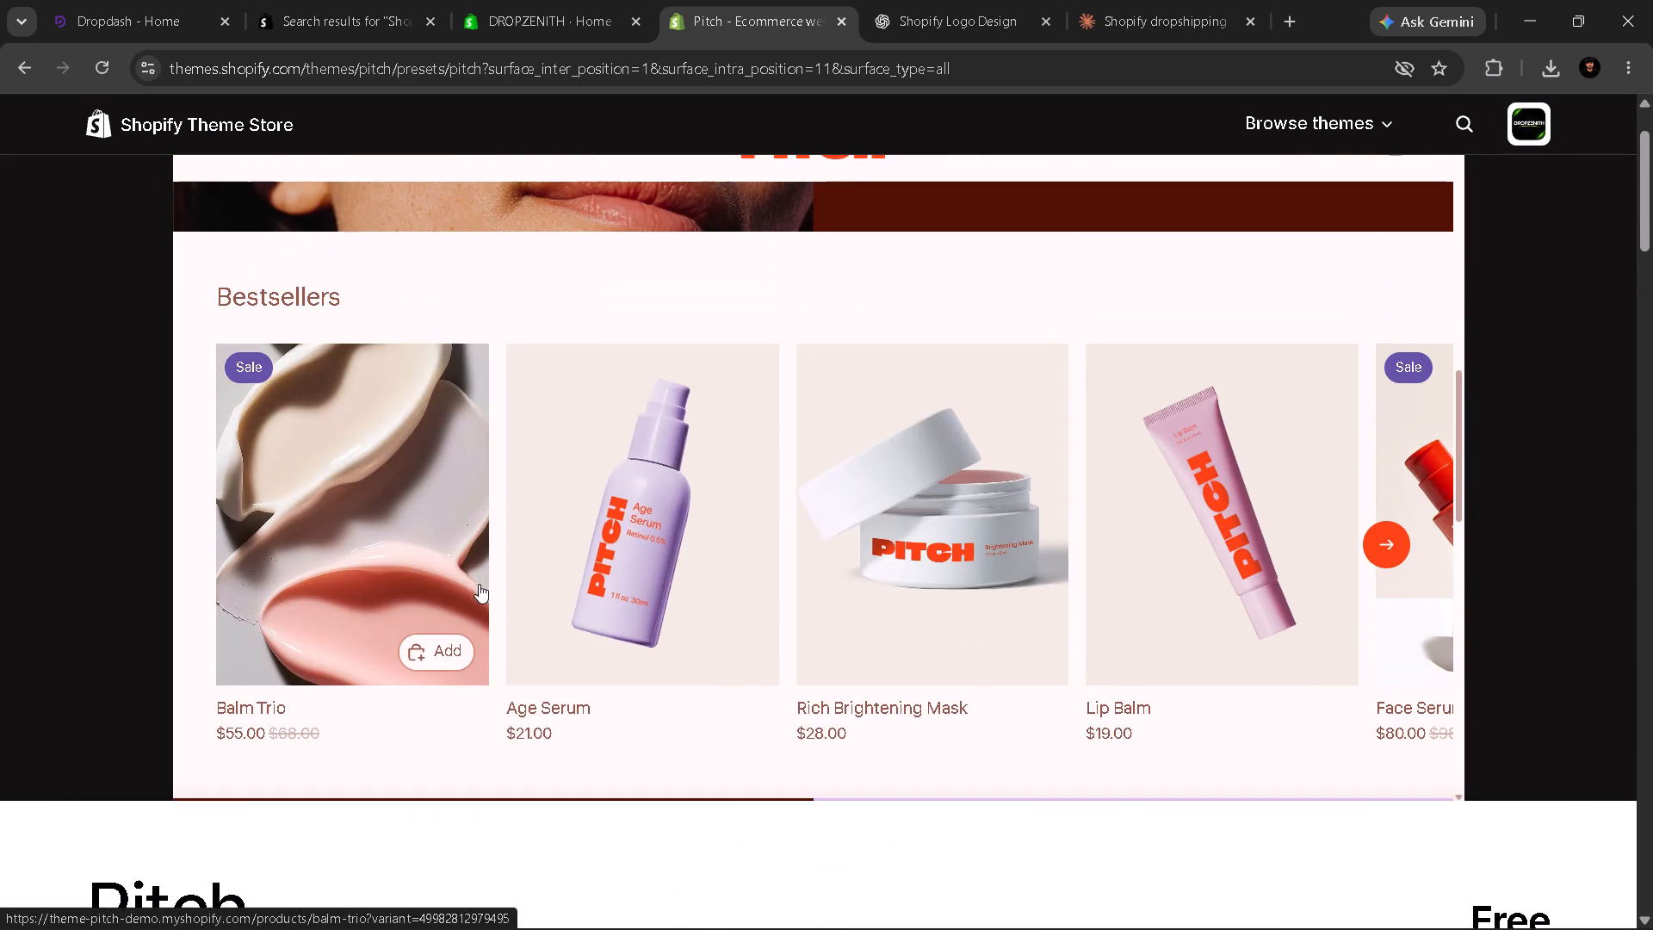
scroll(479, 584, down, 1)
scroll(652, 725, down, 2)
scroll(975, 806, down, 2)
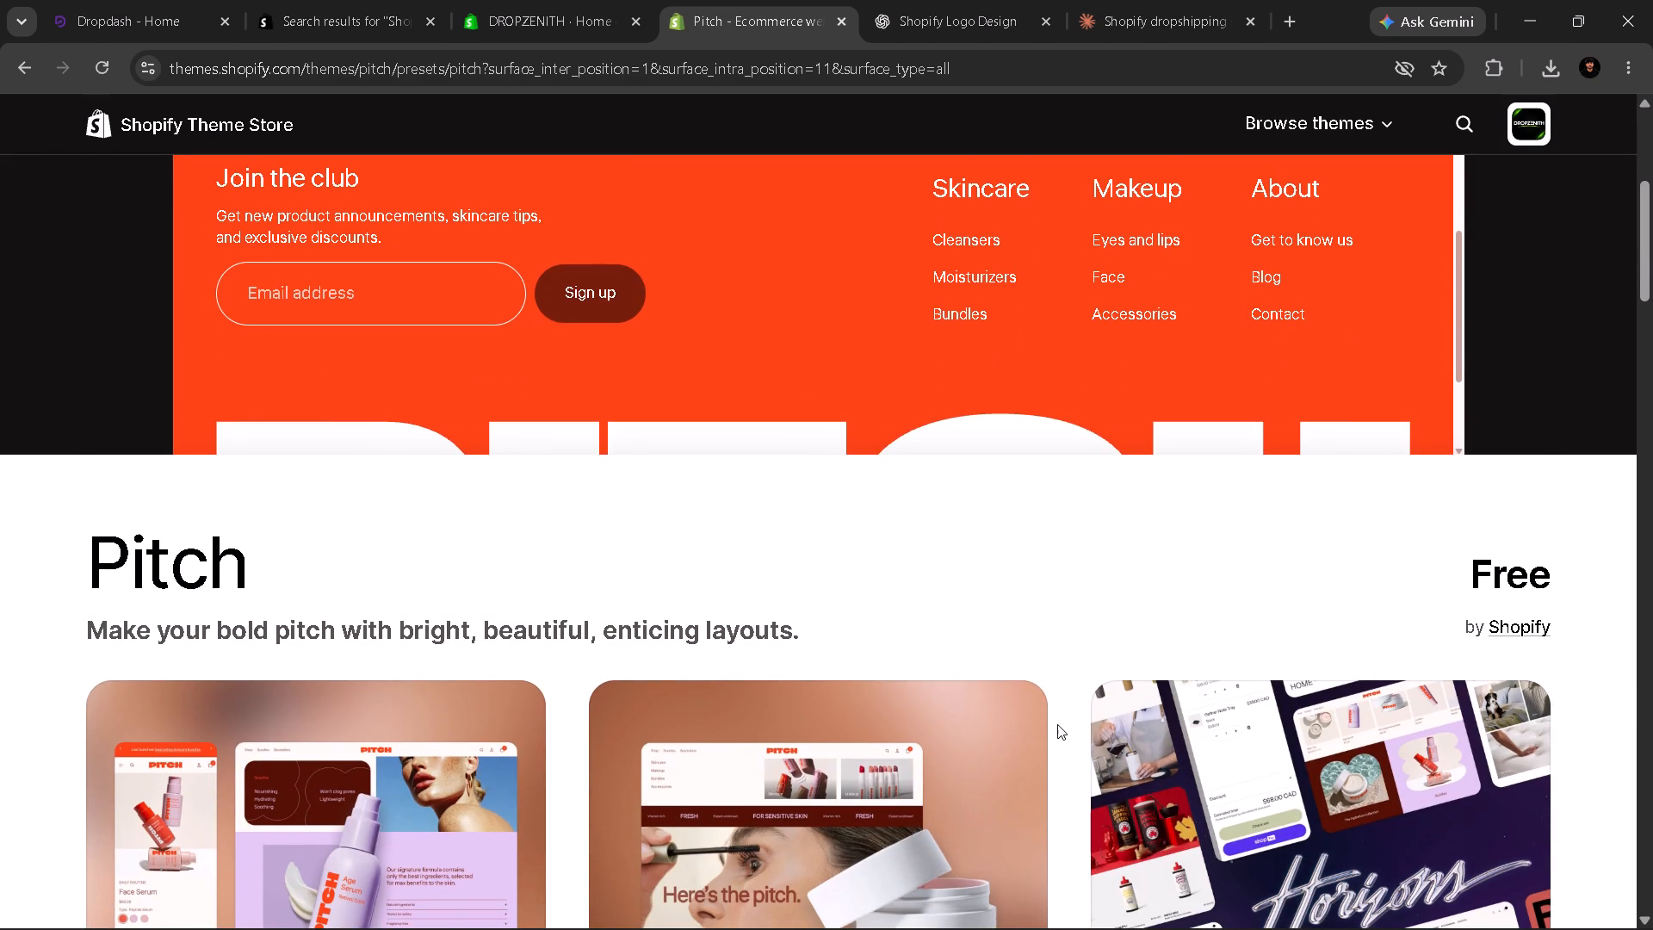
scroll(999, 428, down, 2)
scroll(1191, 534, down, 2)
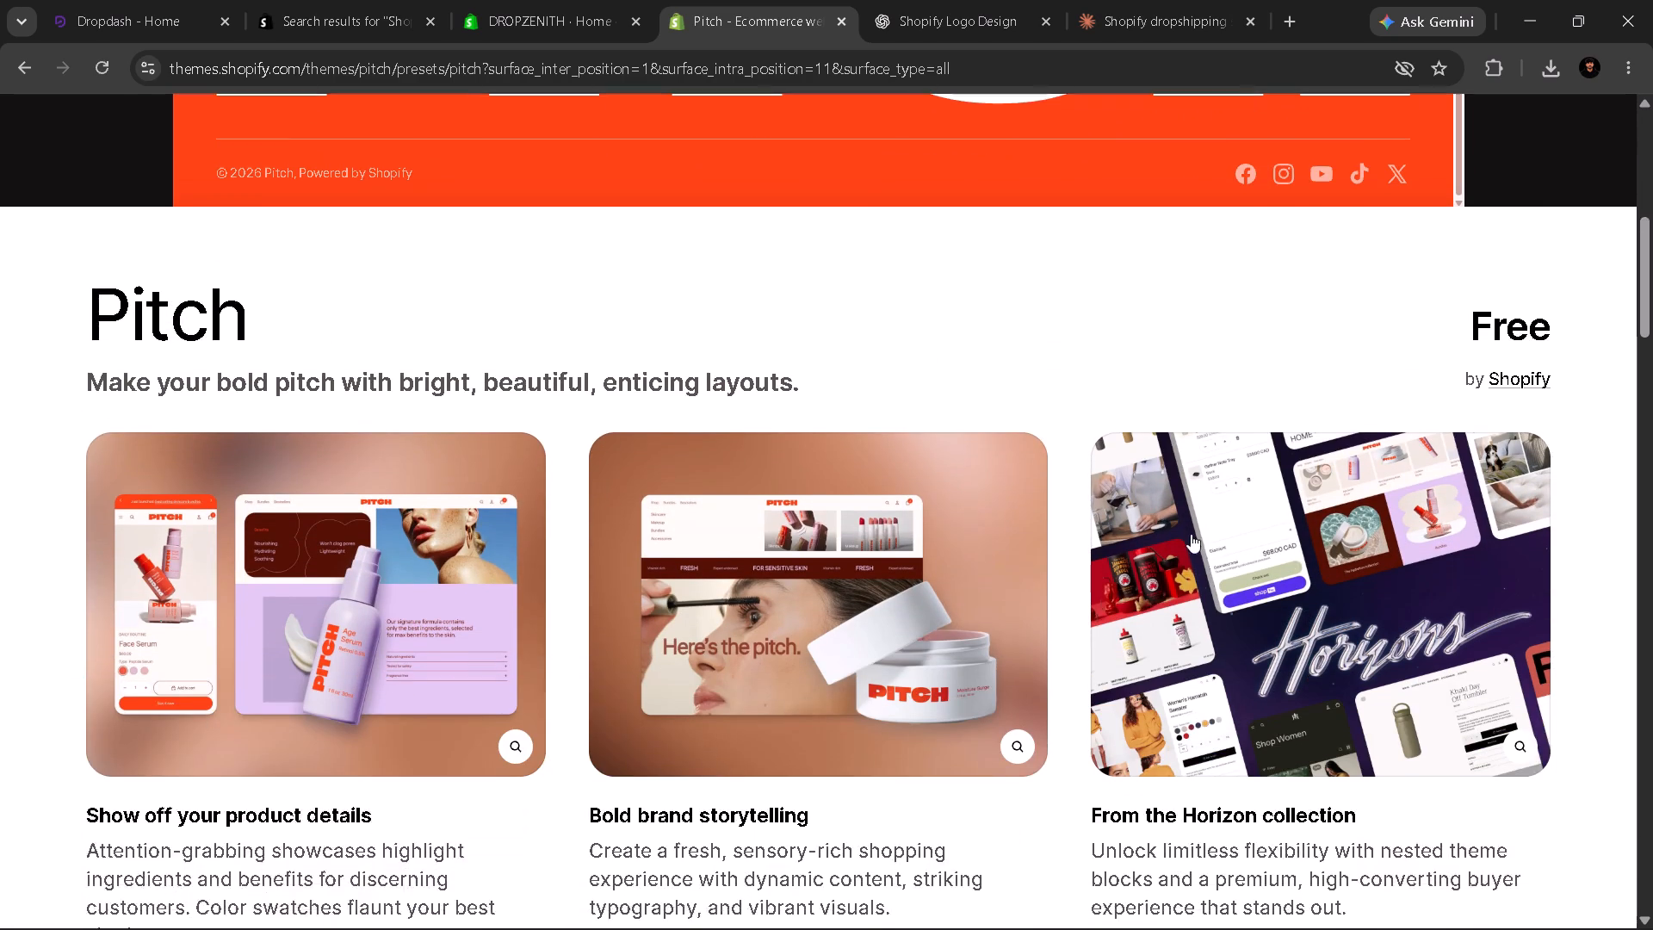
scroll(1191, 534, down, 1)
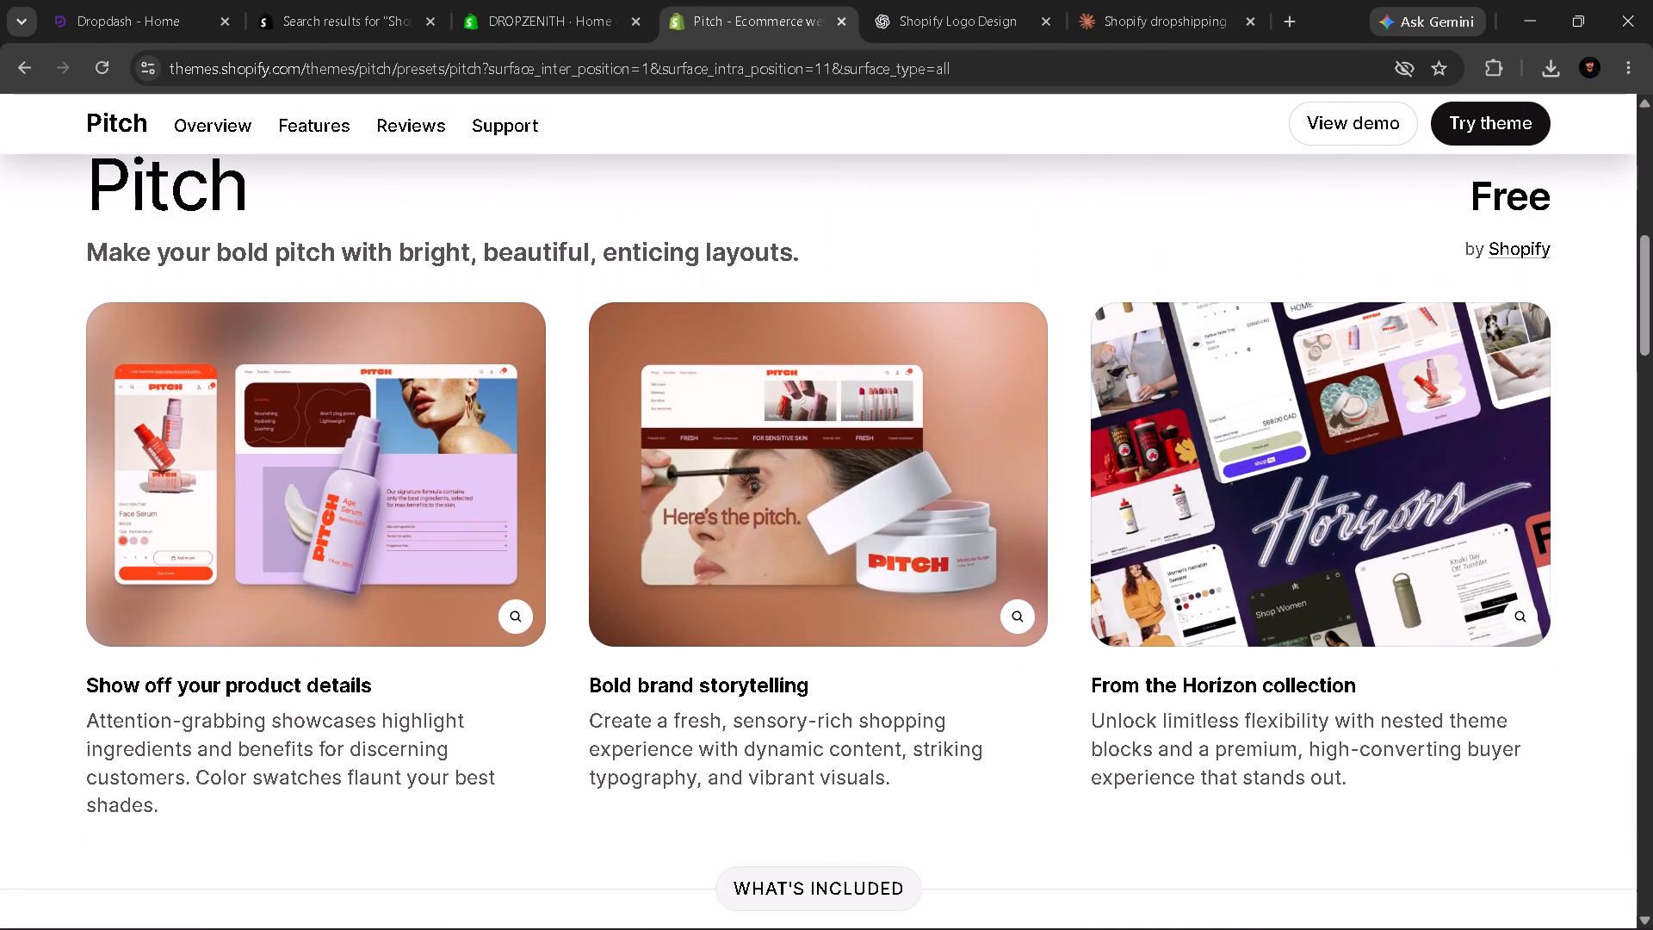
scroll(1013, 544, down, 2)
scroll(1013, 544, up, 6)
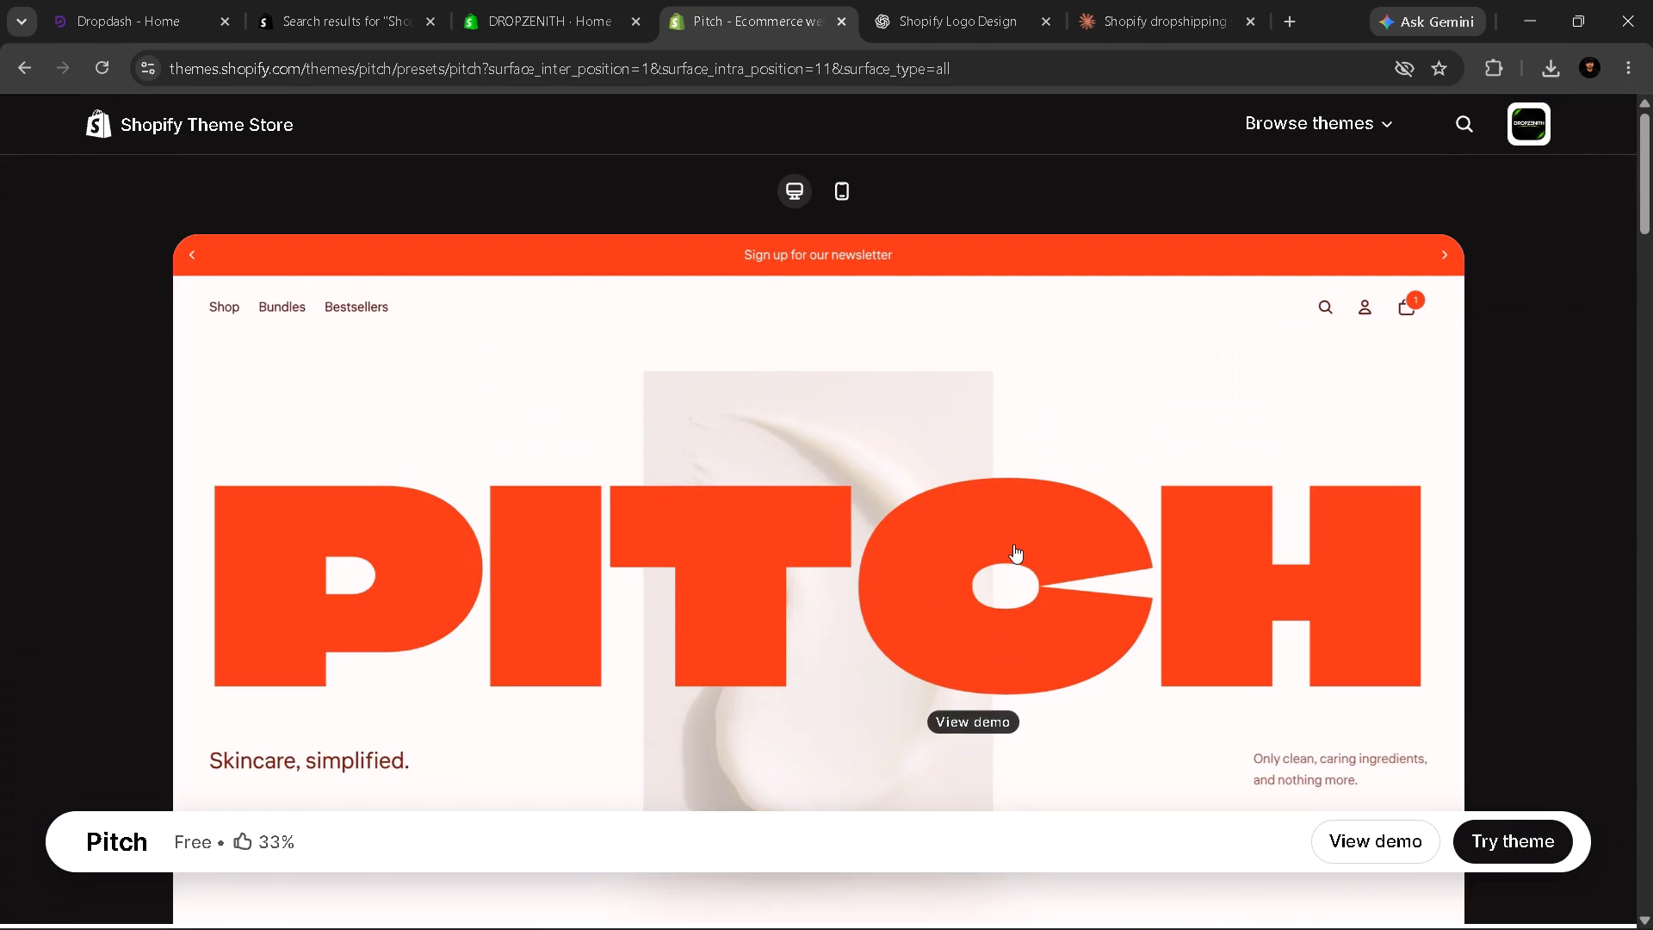
Return to the free themes listing and look through the remaining theme previews again for a suitable design.
click(4, 42)
click(10, 55)
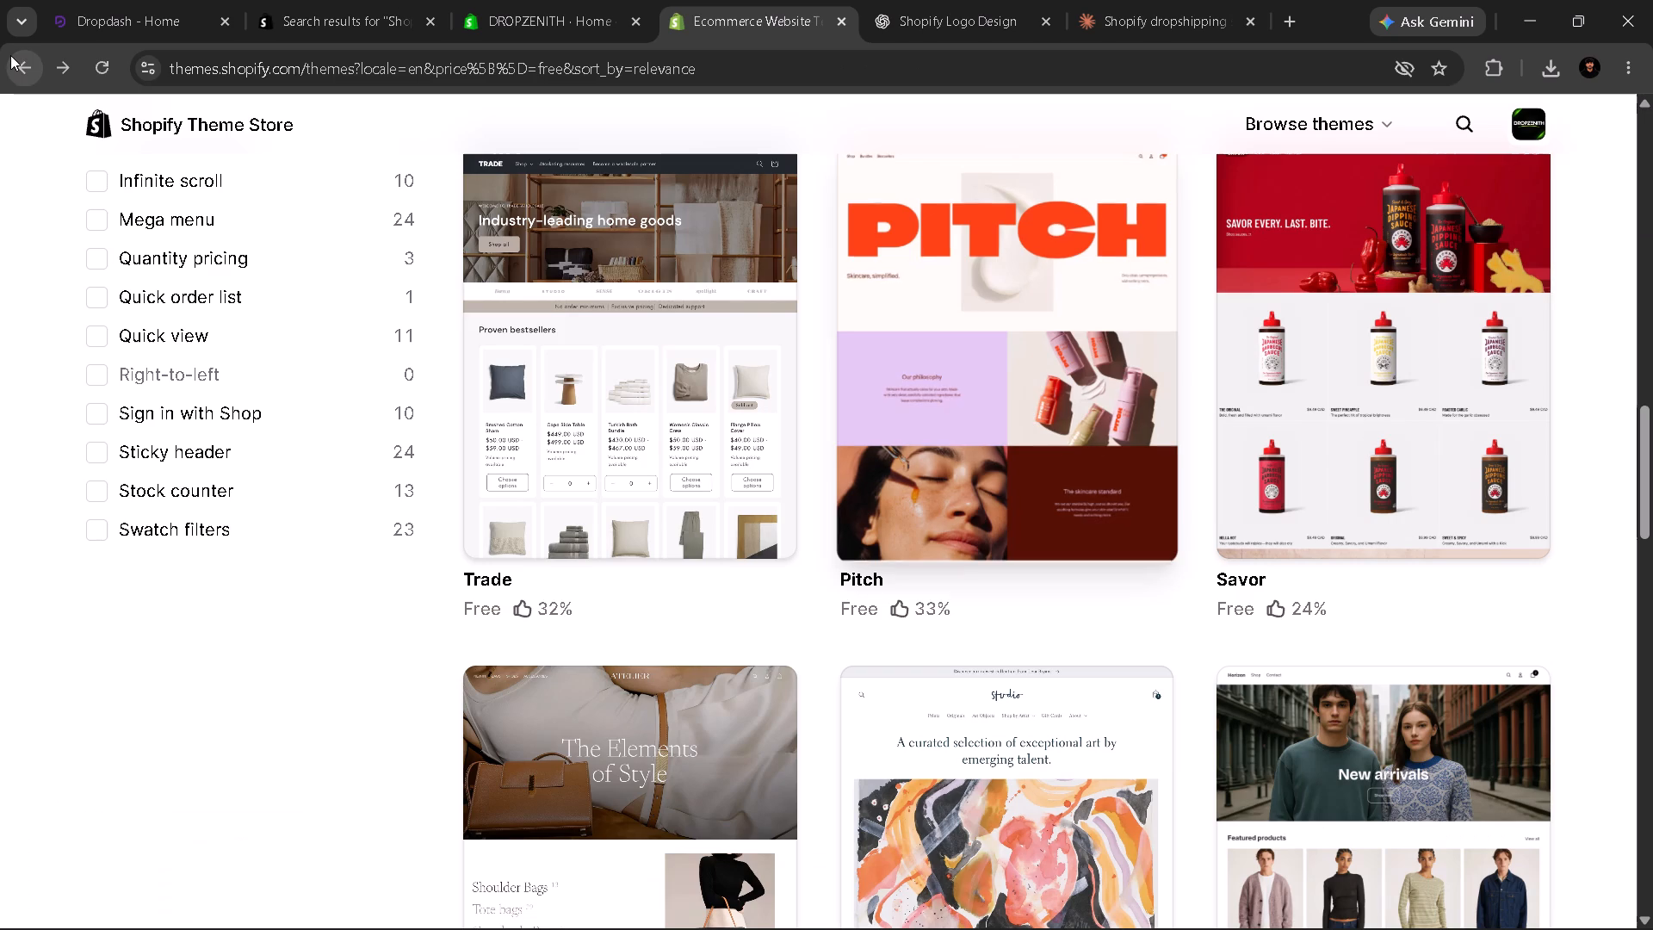
scroll(1034, 615, up, 2)
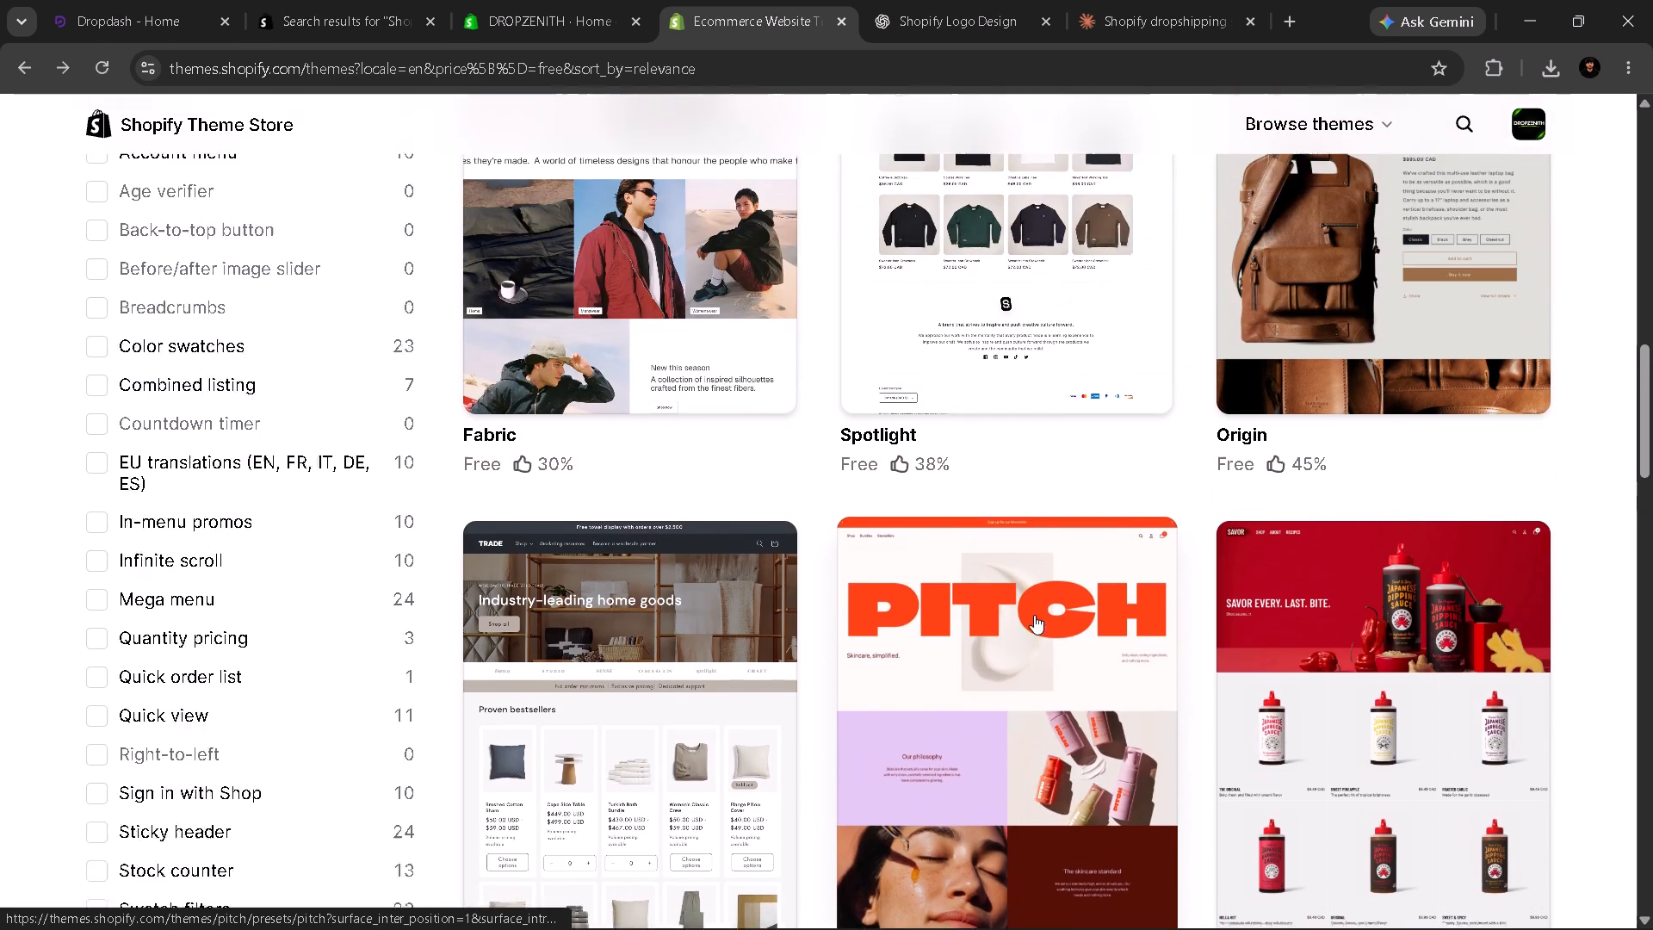
scroll(1034, 615, up, 1)
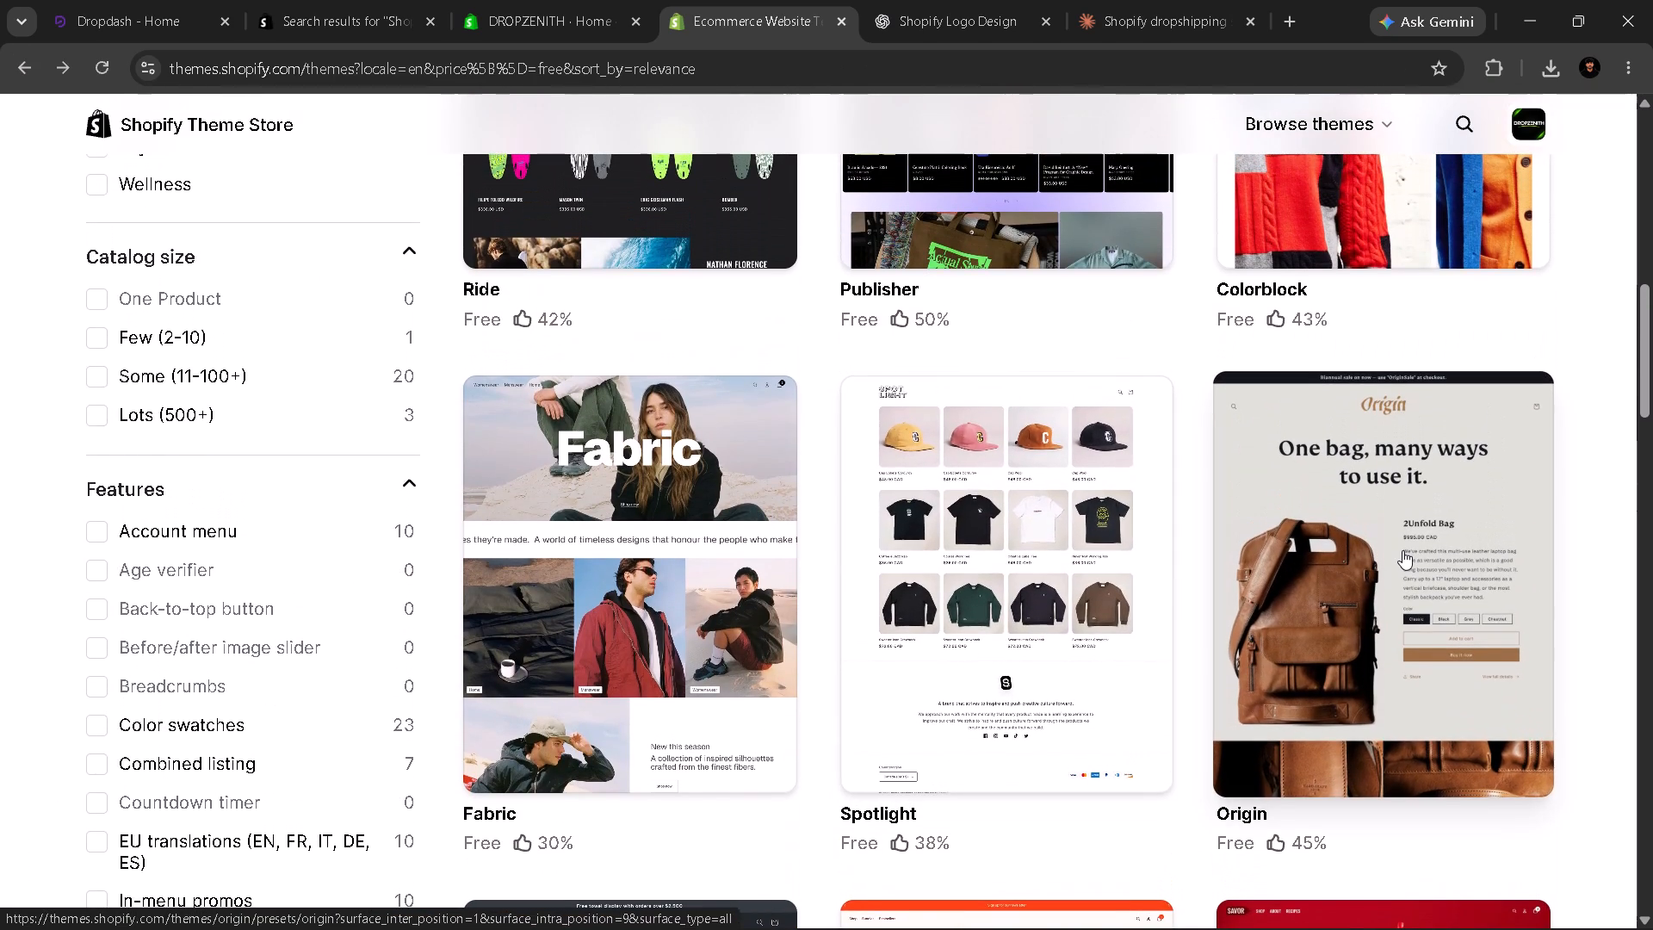
scroll(1402, 550, up, 1)
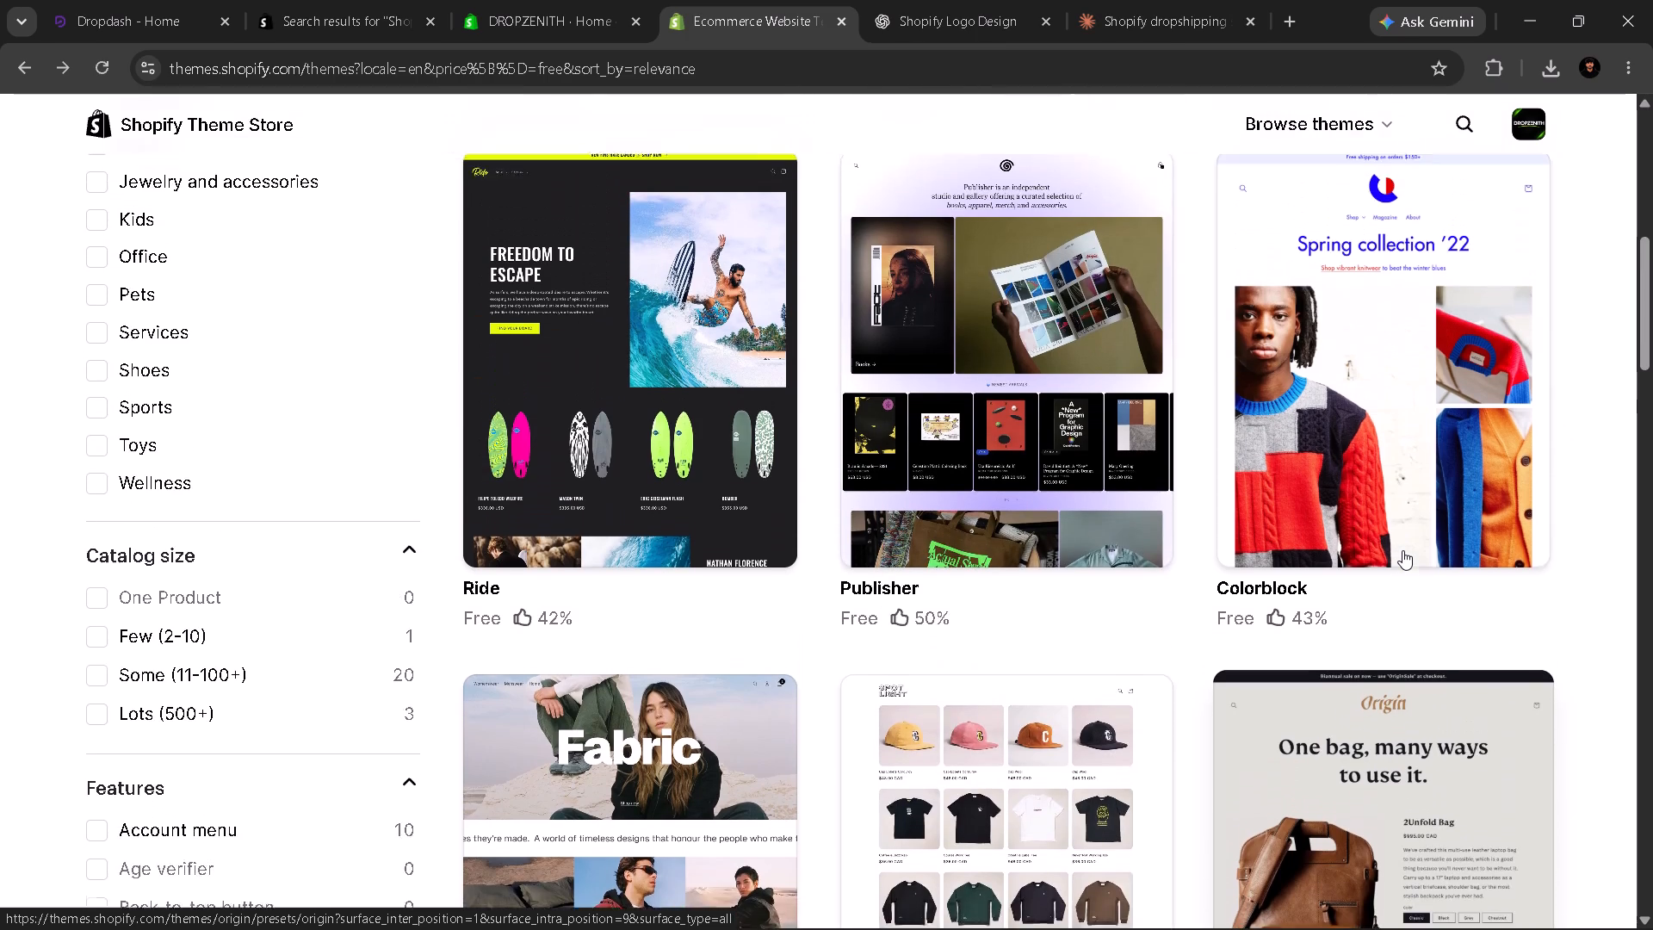
scroll(1073, 545, up, 2)
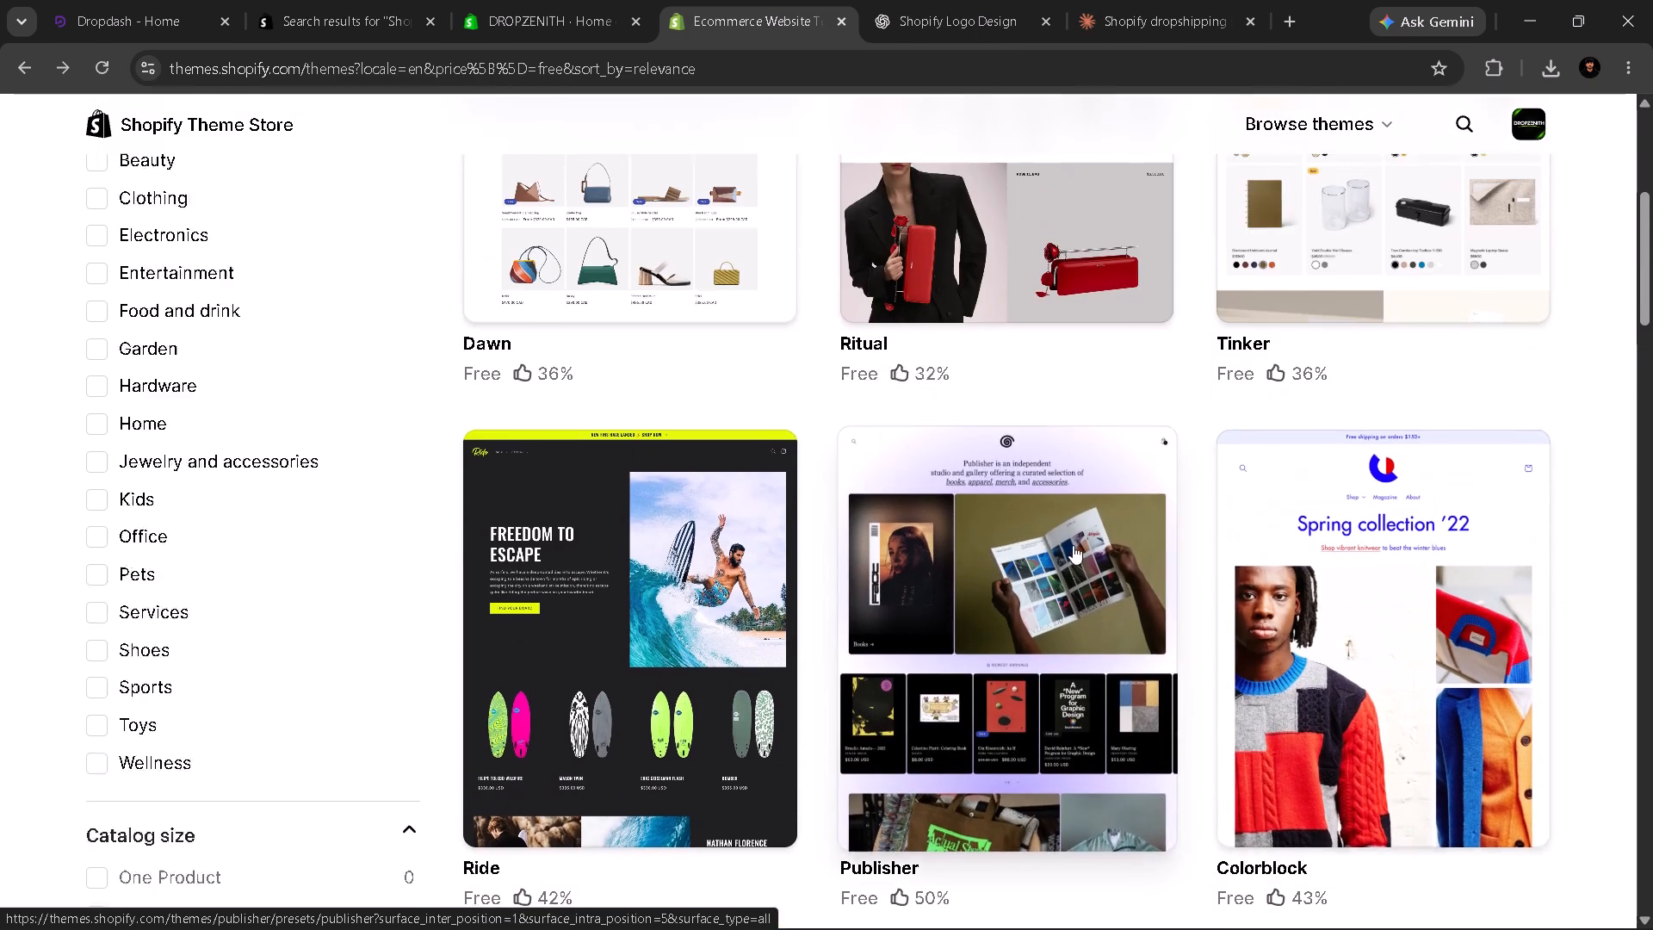
scroll(1073, 545, up, 3)
scroll(1073, 545, down, 2)
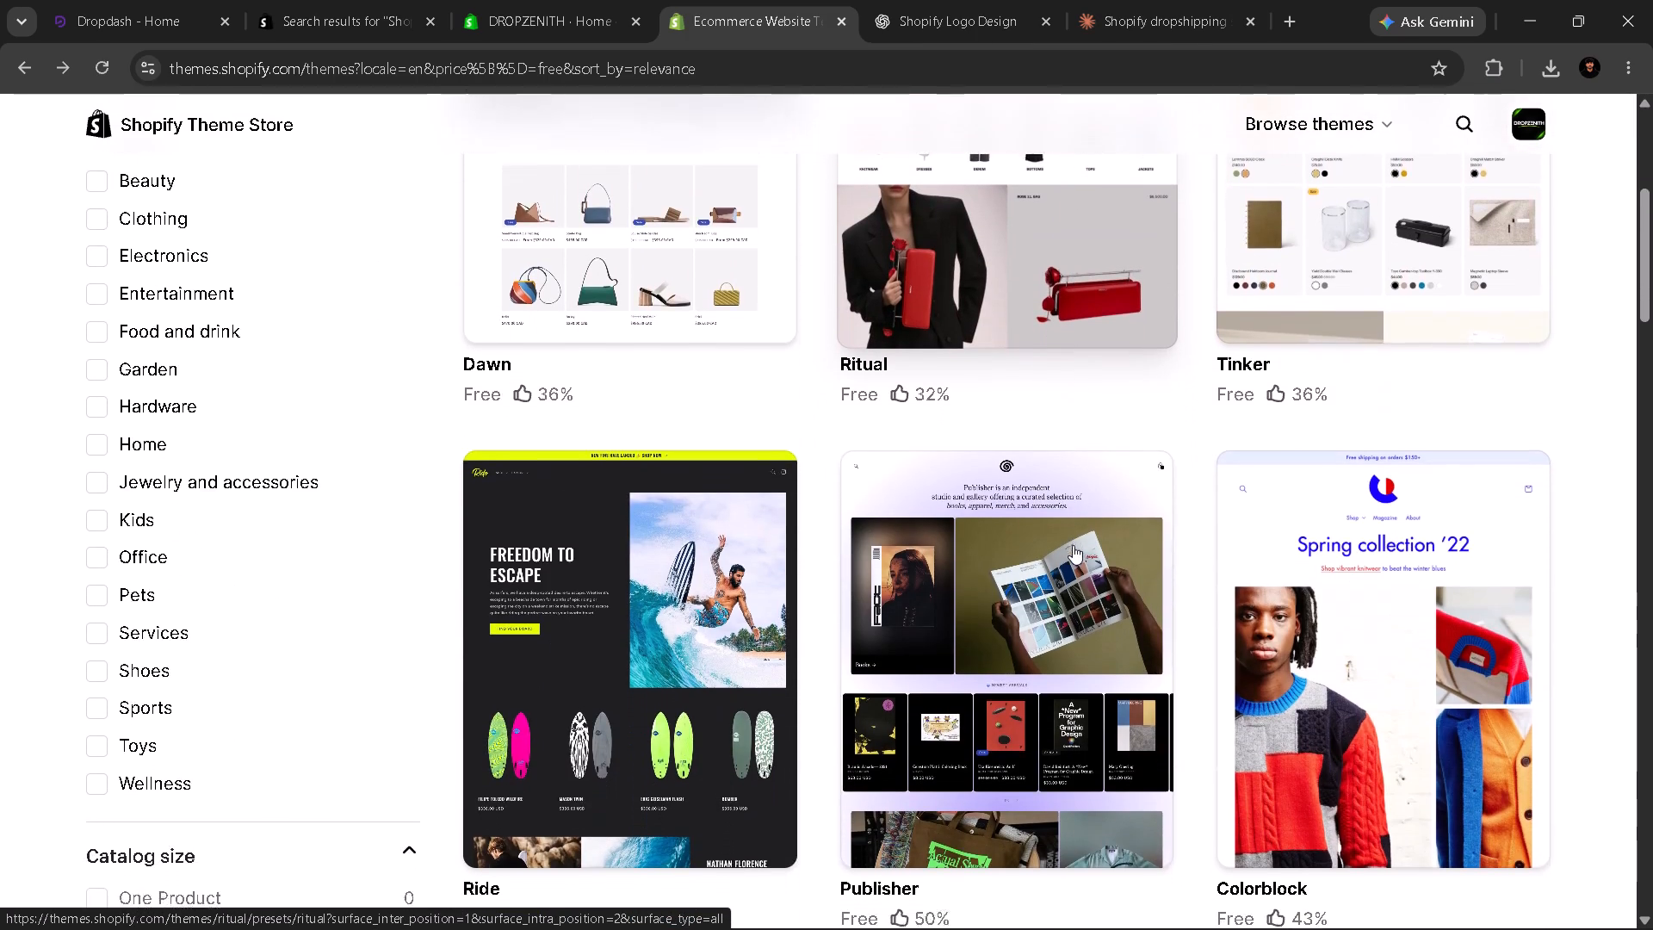
scroll(1073, 545, down, 3)
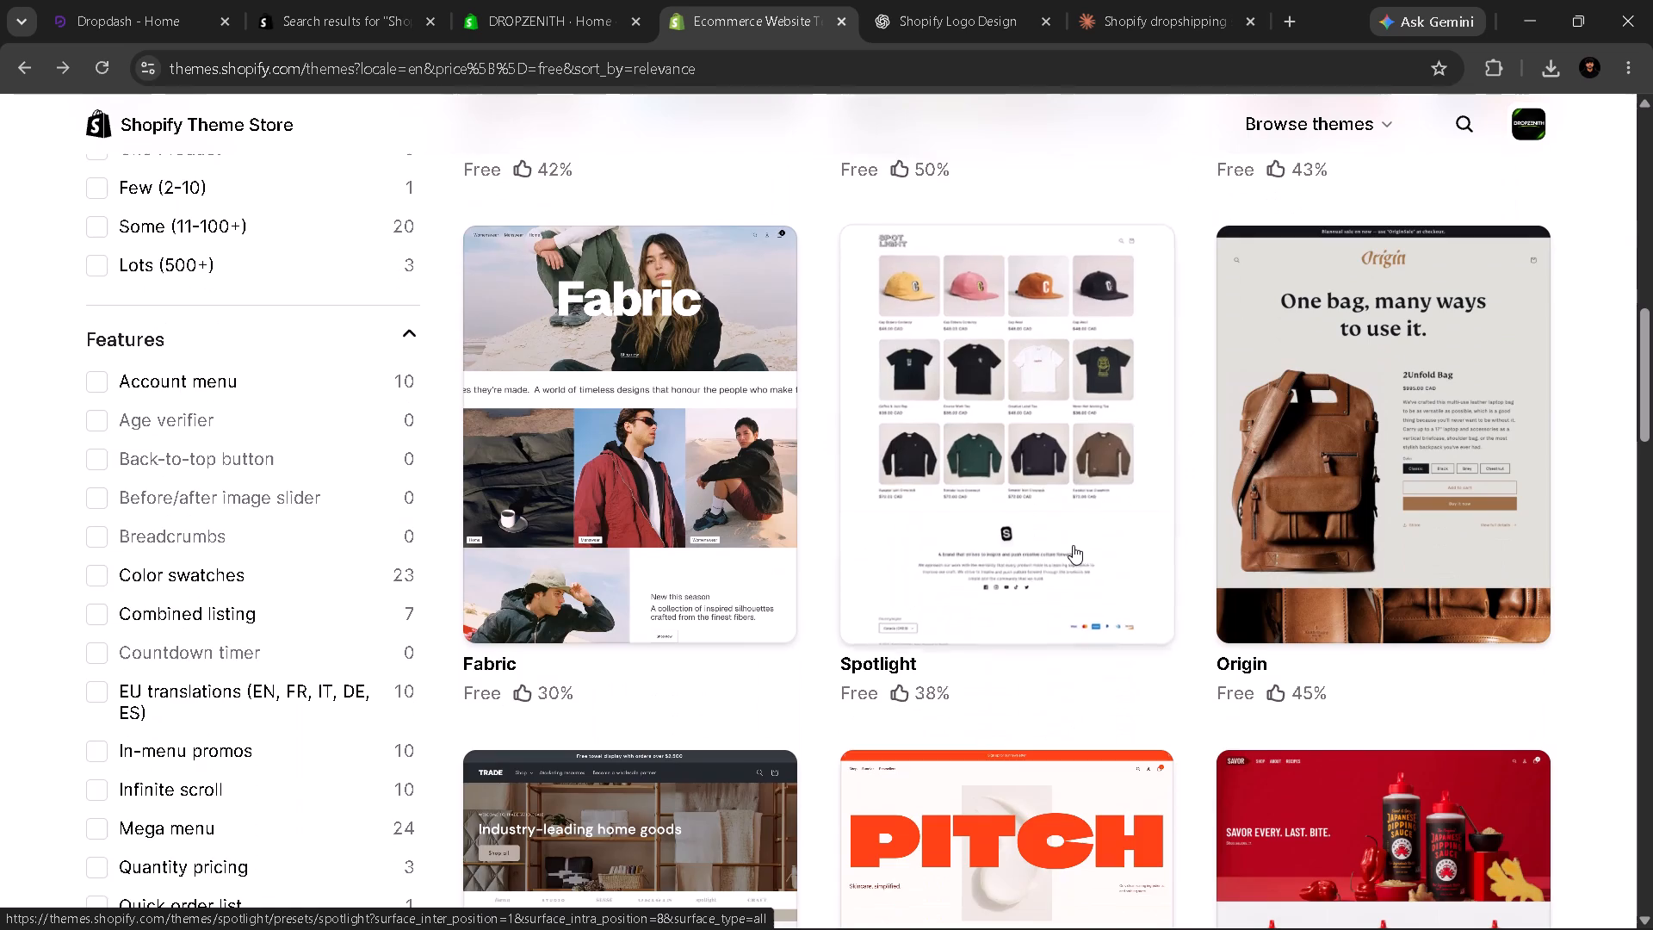
scroll(1073, 545, down, 5)
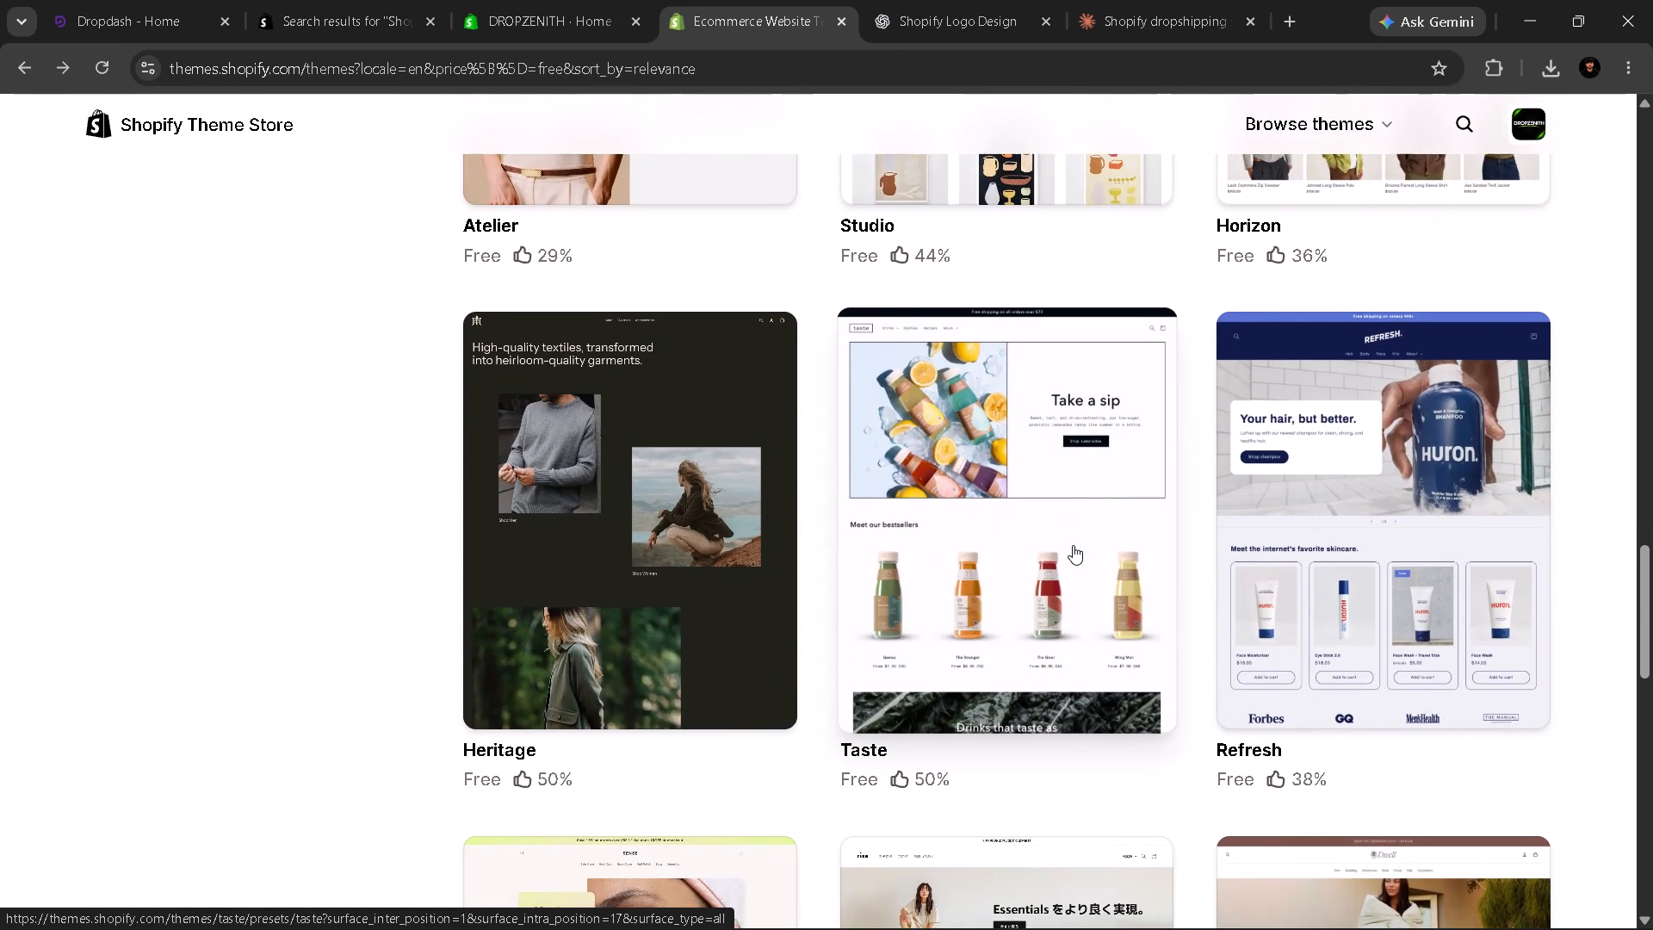
scroll(1073, 545, down, 3)
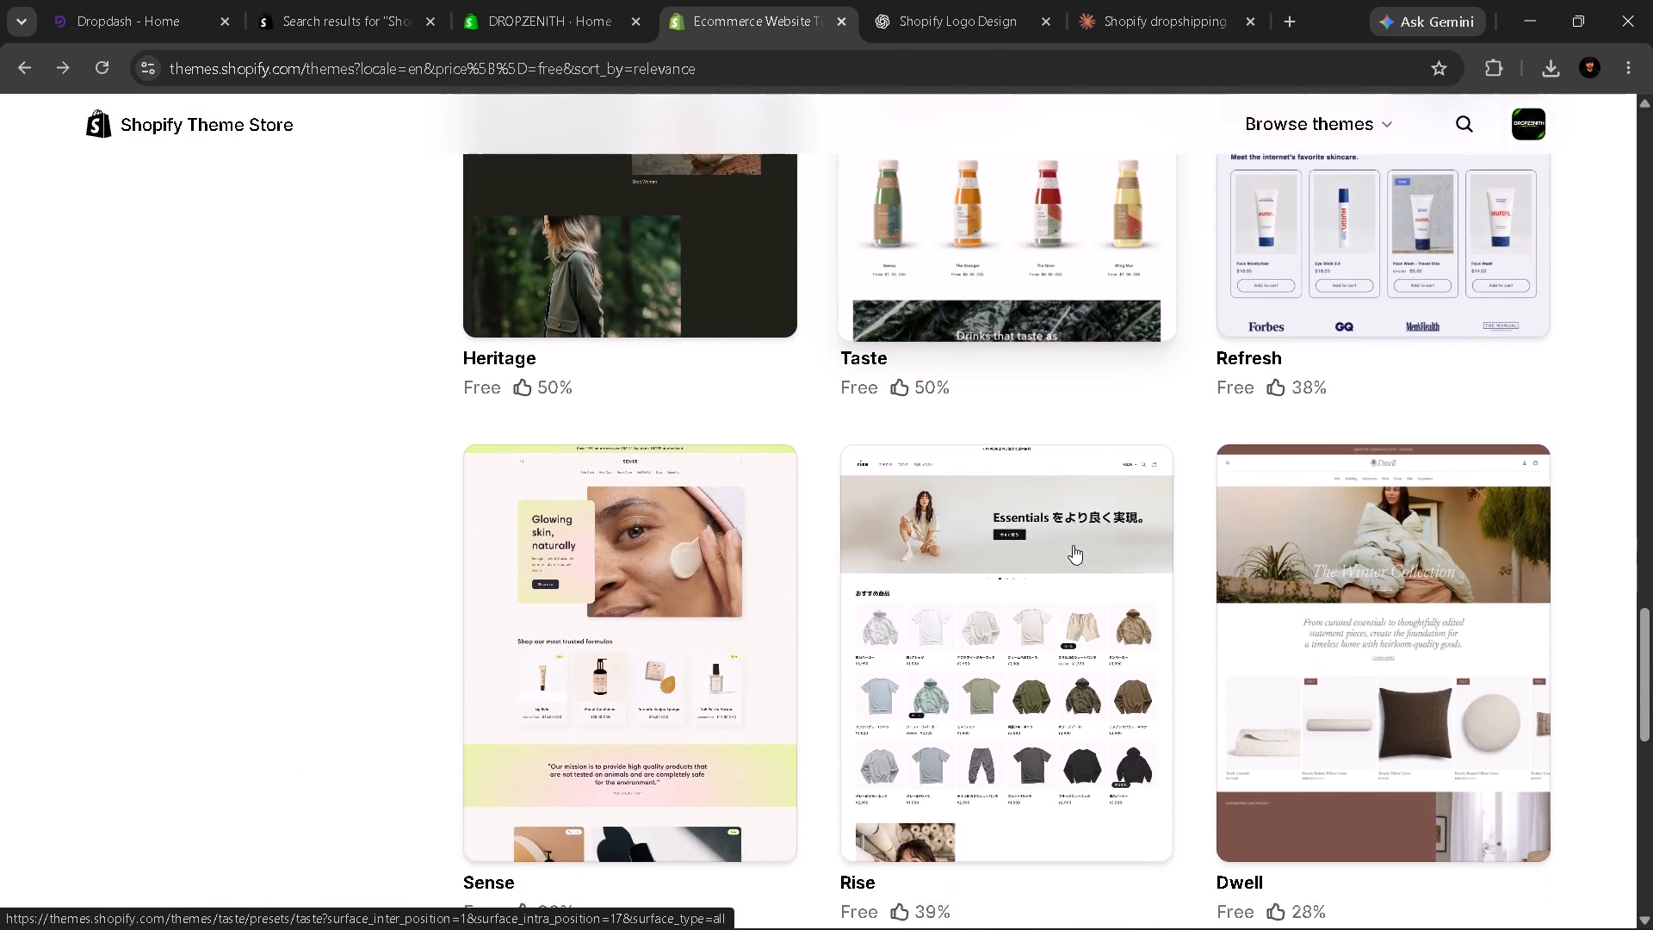
scroll(1073, 545, down, 2)
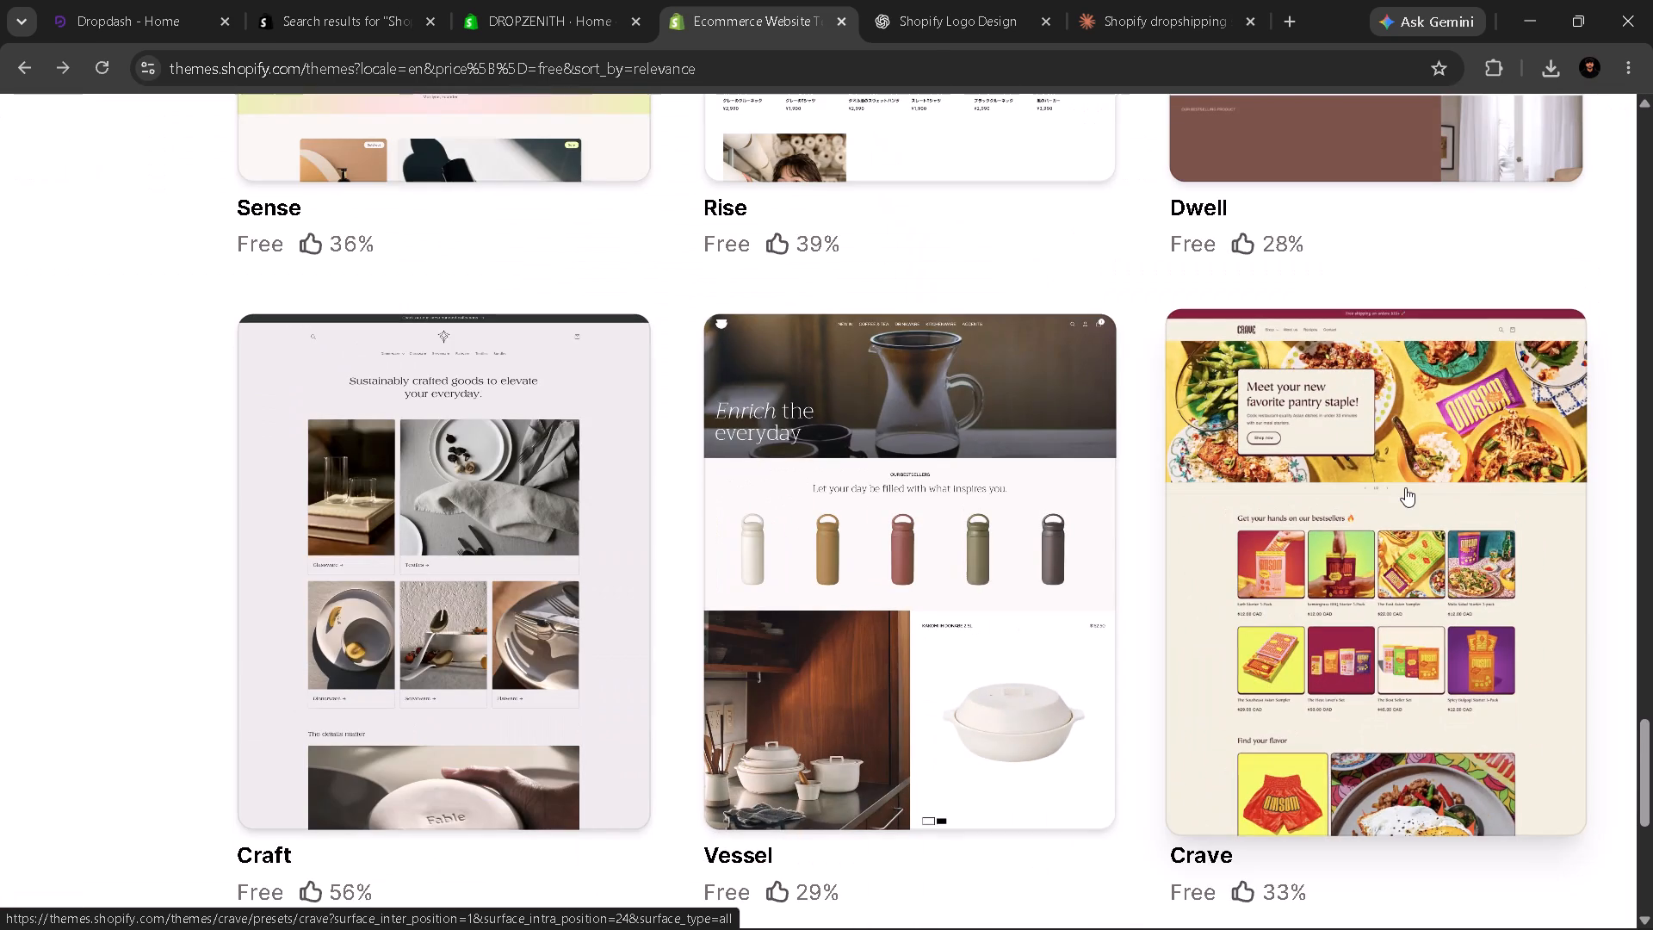
Open the Crave theme's page from the free themes listing and load its demo.
click(1405, 487)
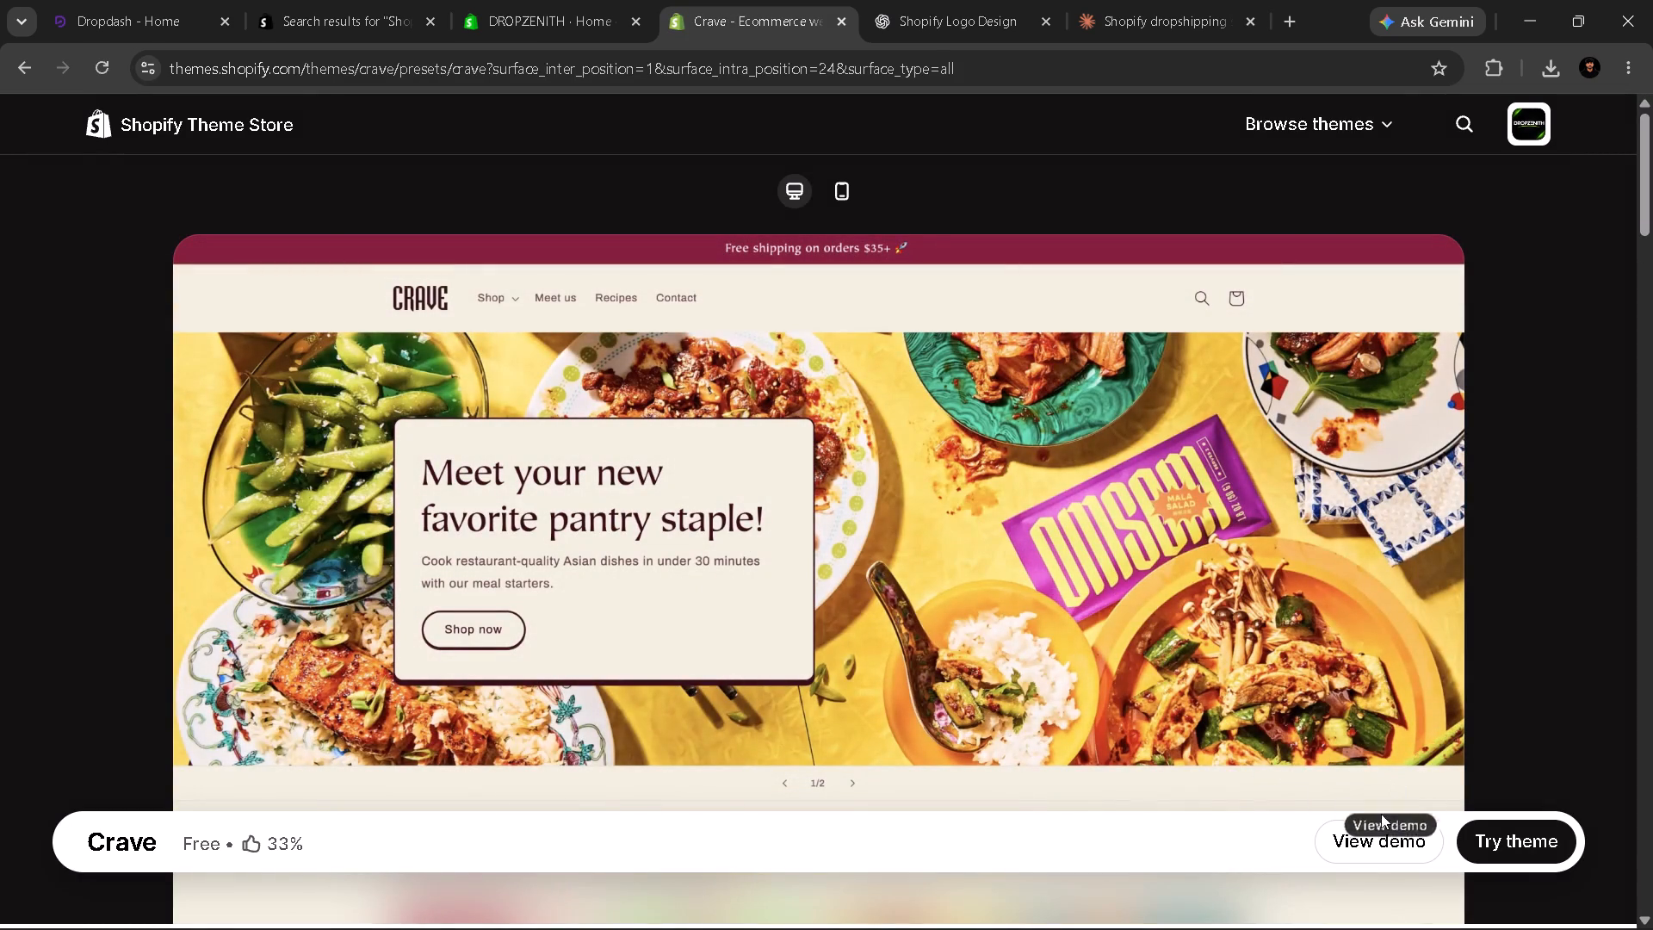
click(1371, 829)
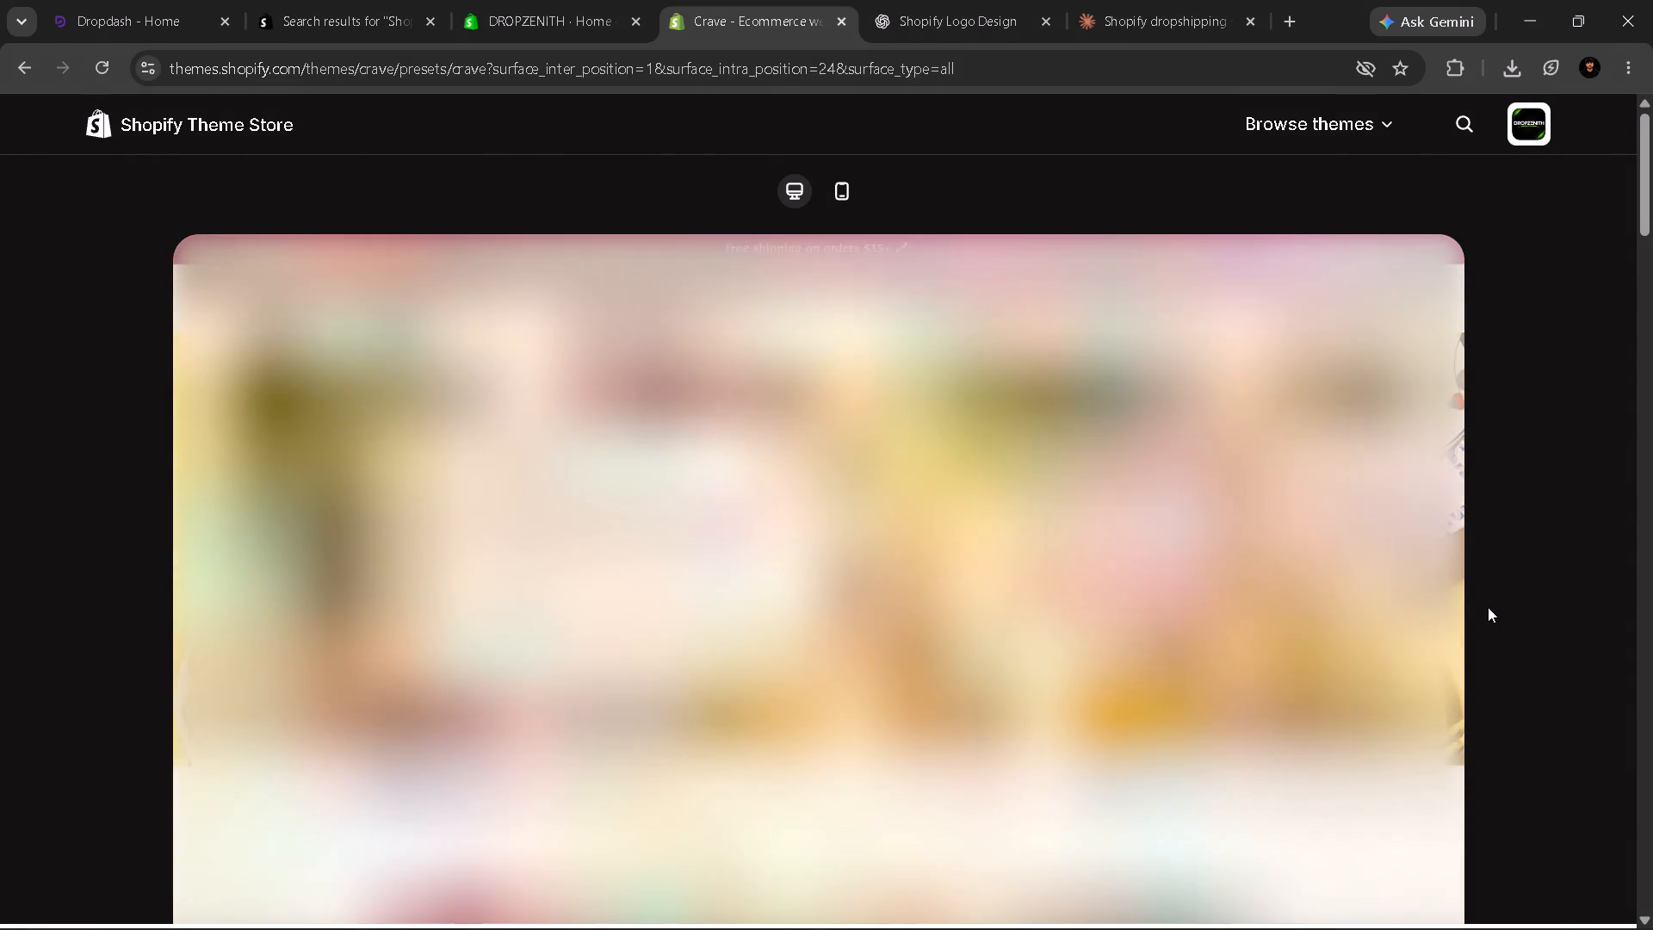
Examine the Crave theme's feature highlights and reviews, and its demo storefront from the hero down through the collections.
scroll(1582, 560, down, 1)
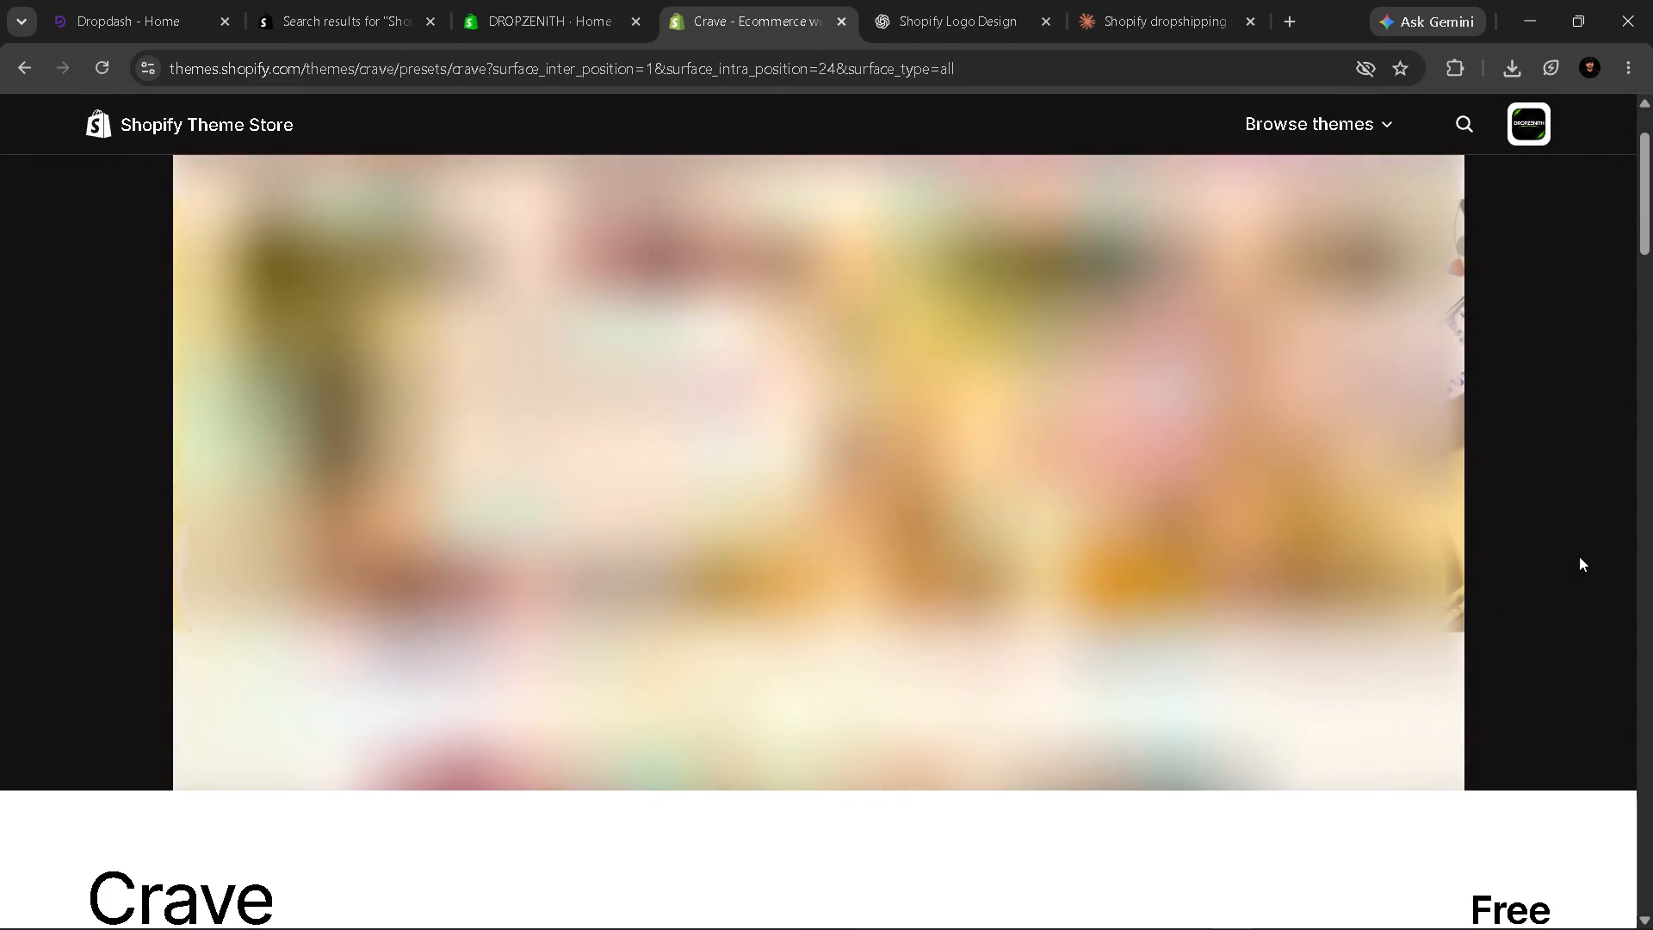
scroll(1579, 556, up, 1)
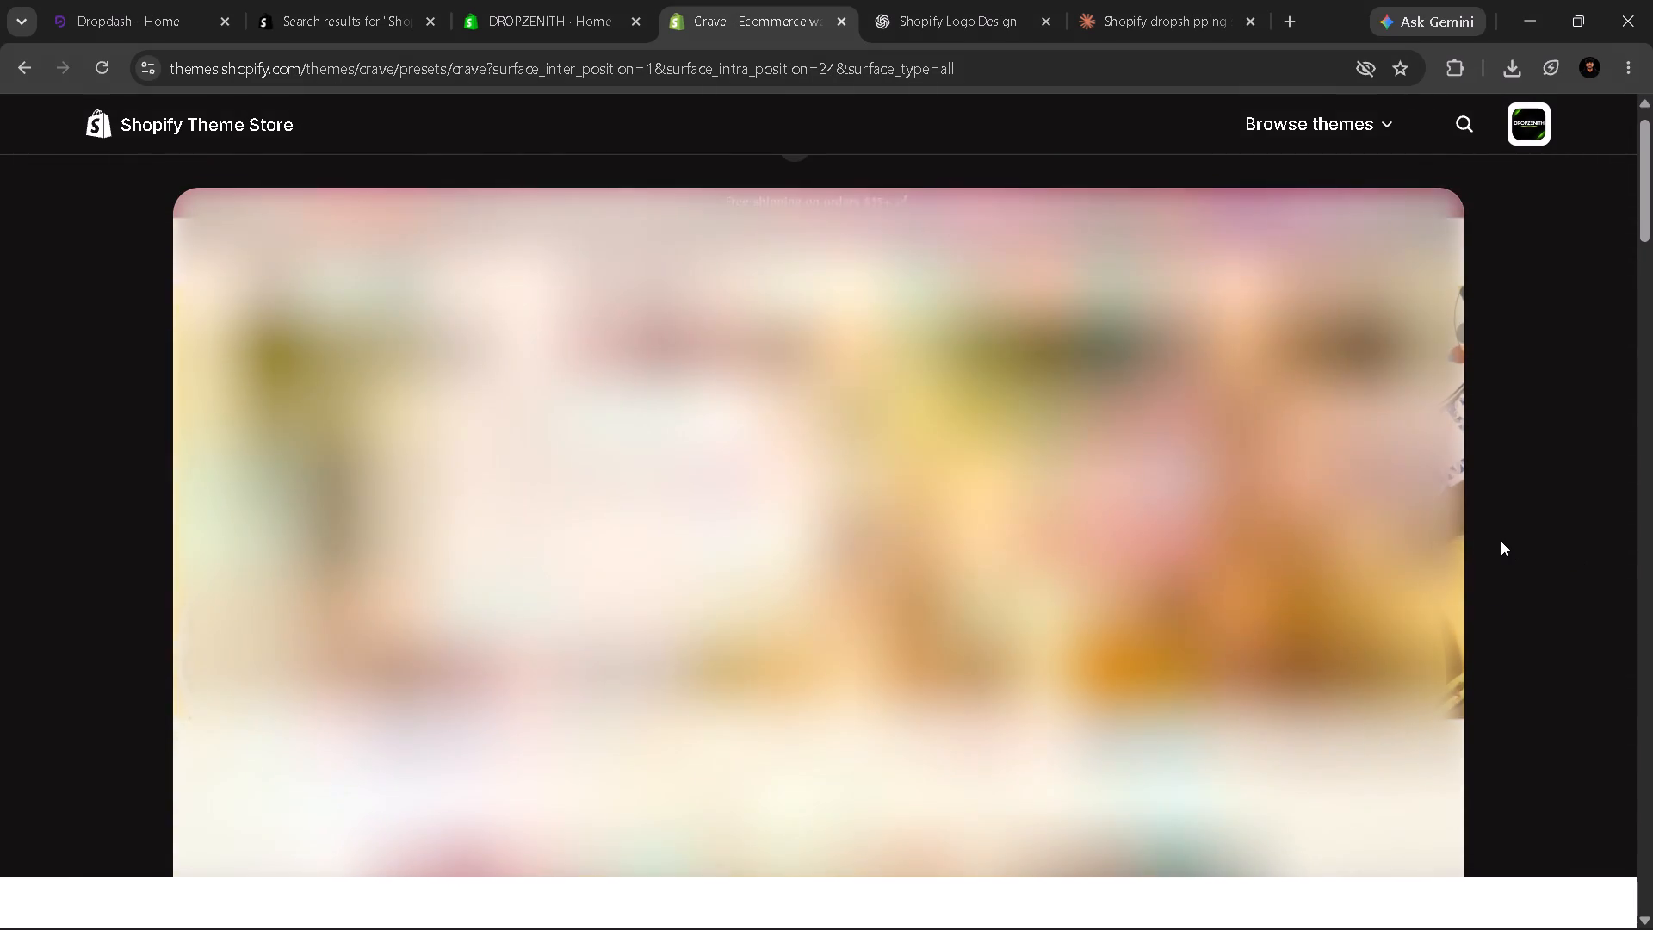
scroll(1498, 508, down, 2)
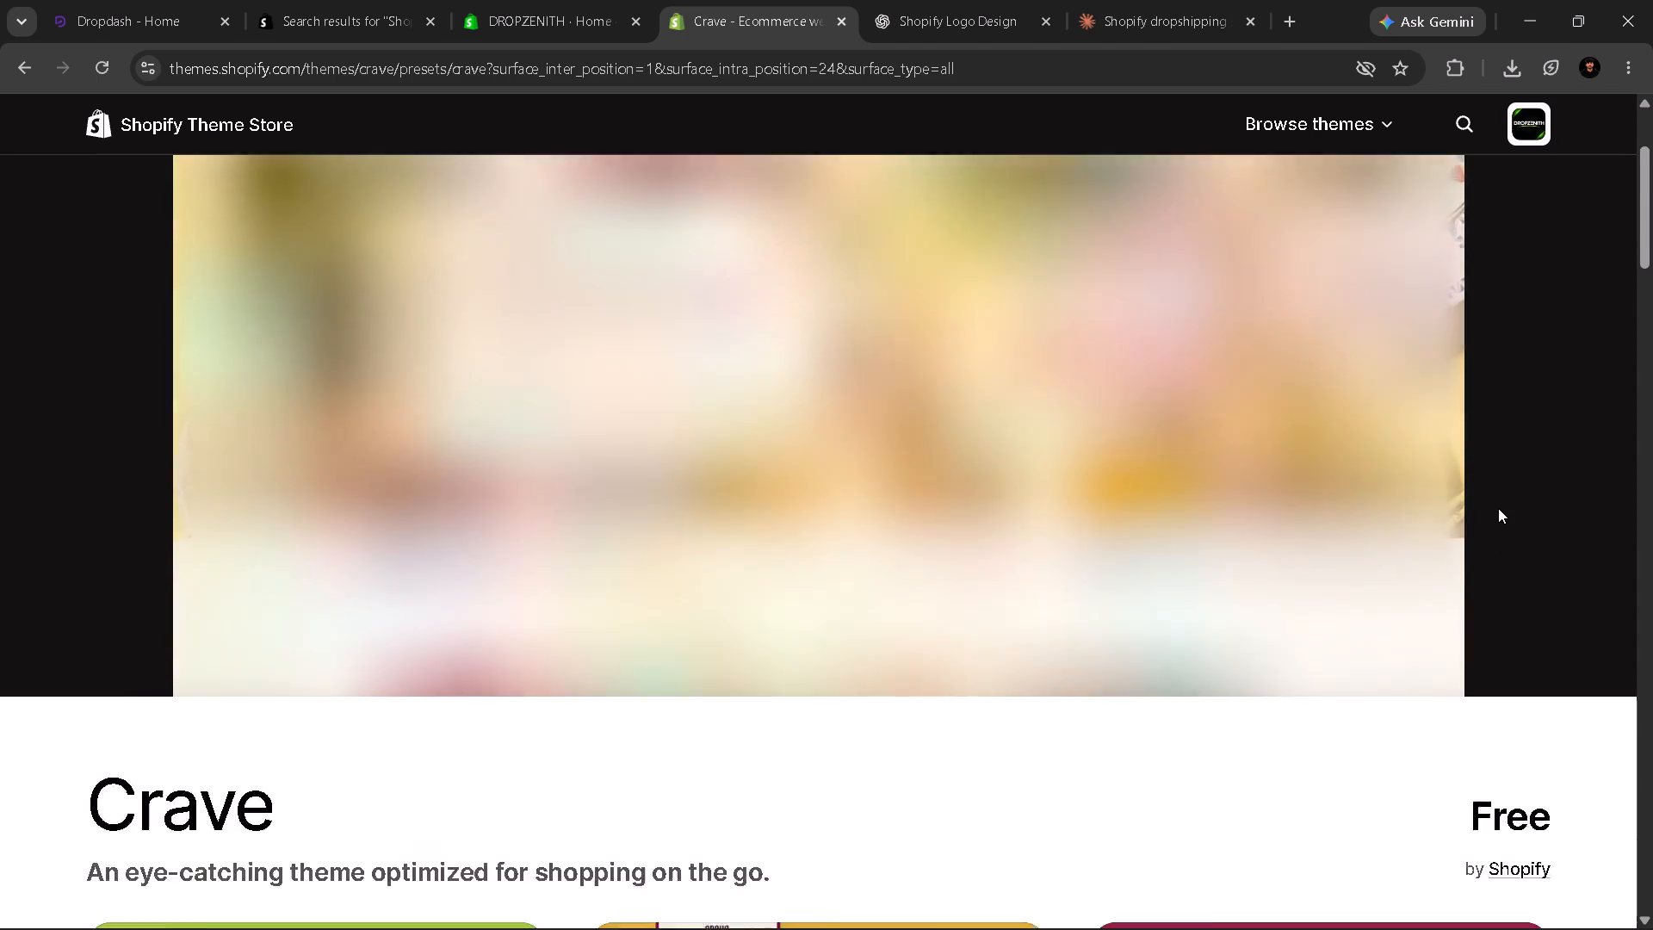
scroll(1498, 508, down, 1)
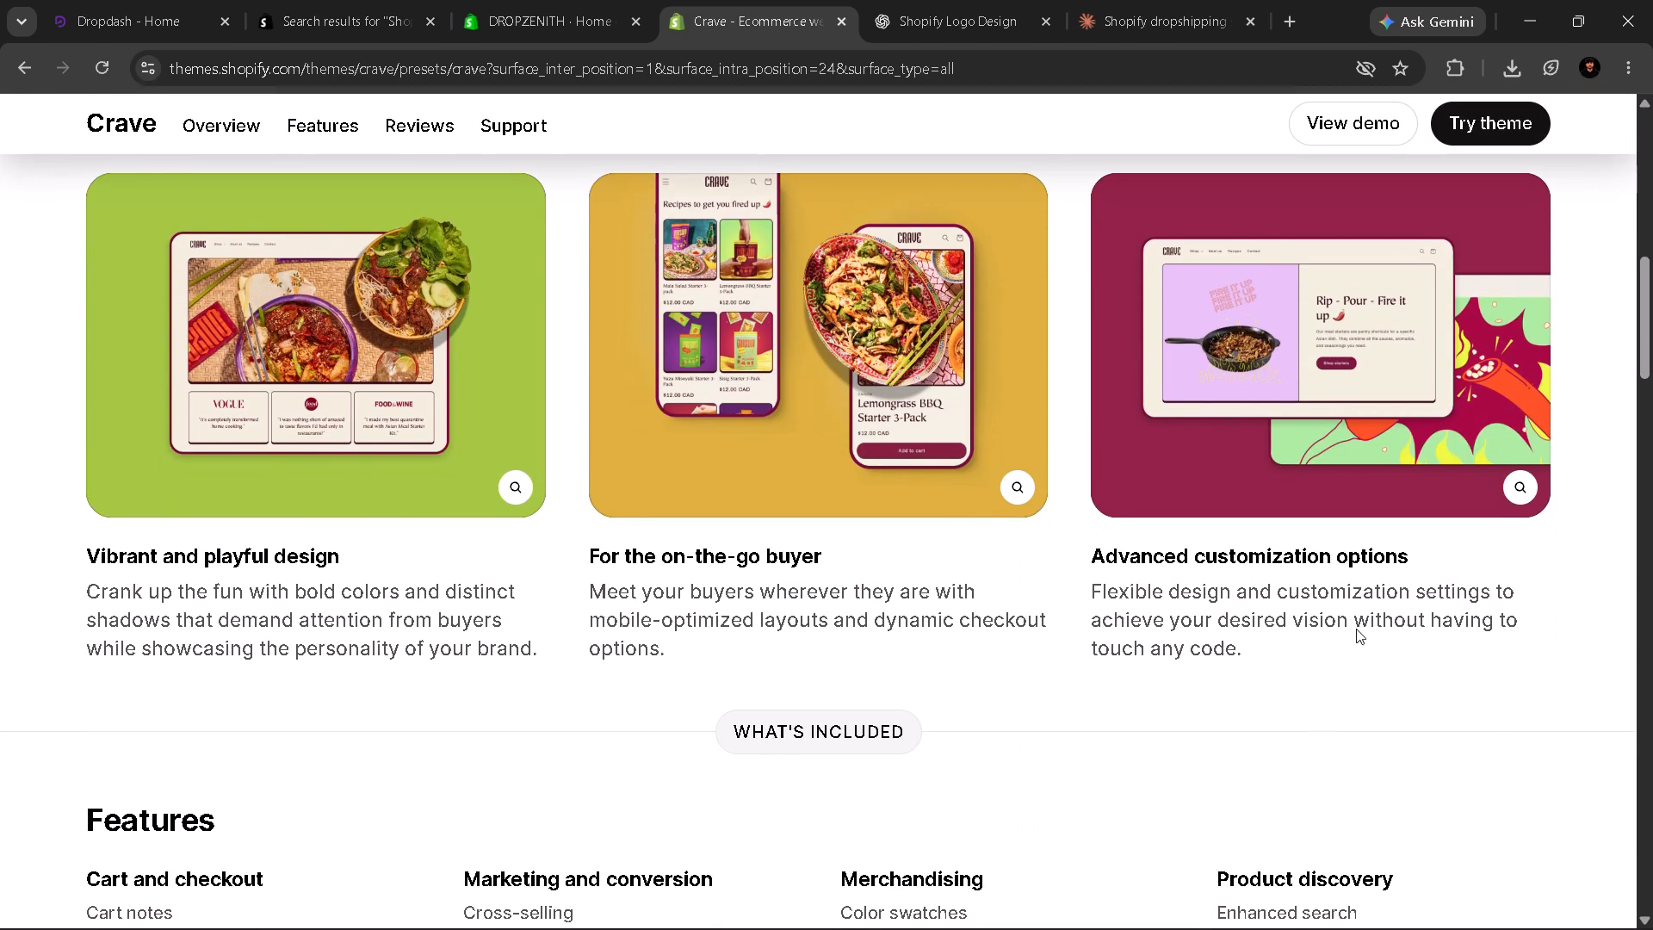
scroll(1356, 629, up, 3)
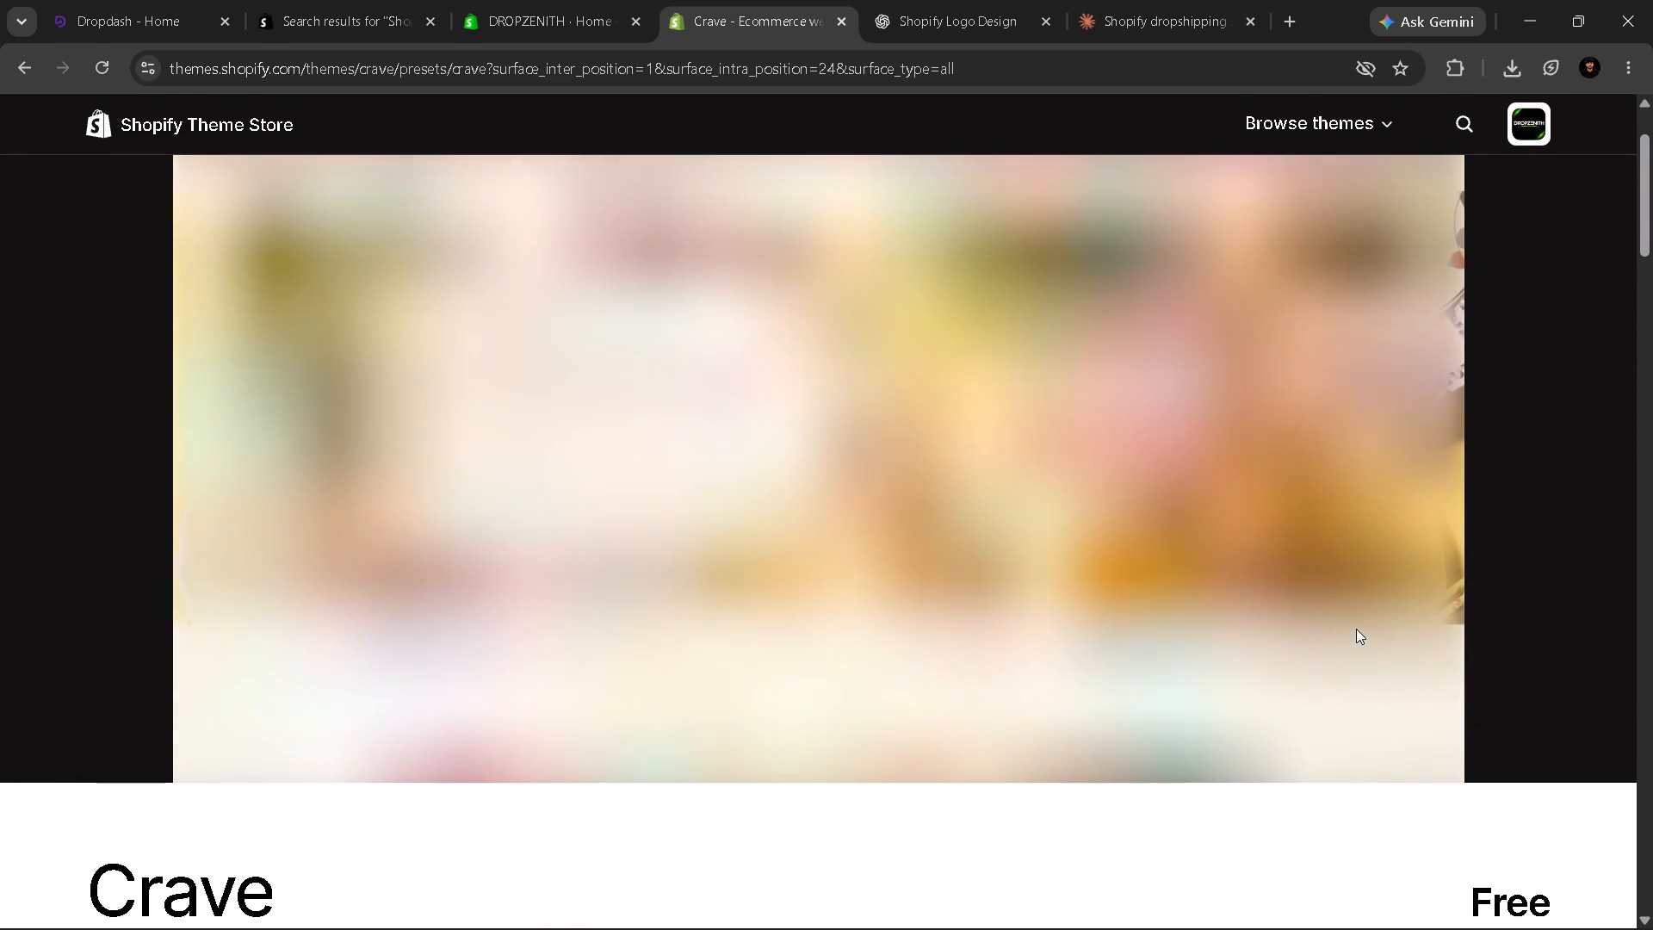
click(1241, 521)
scroll(1241, 521, down, 1)
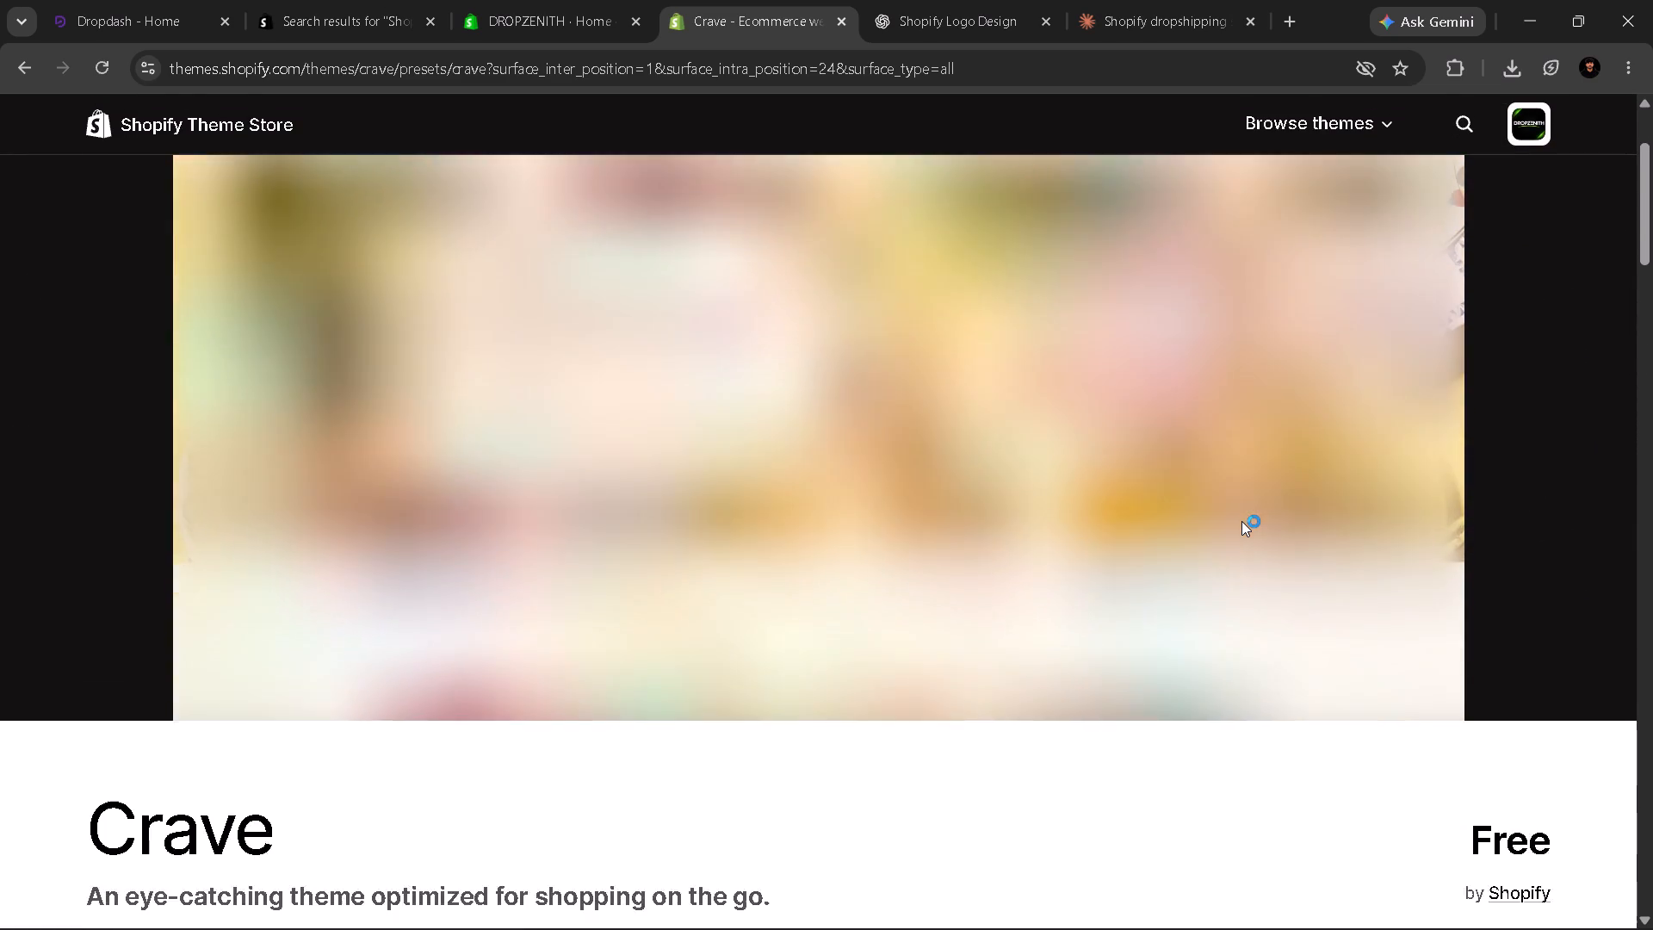
scroll(1241, 521, up, 2)
scroll(924, 402, down, 2)
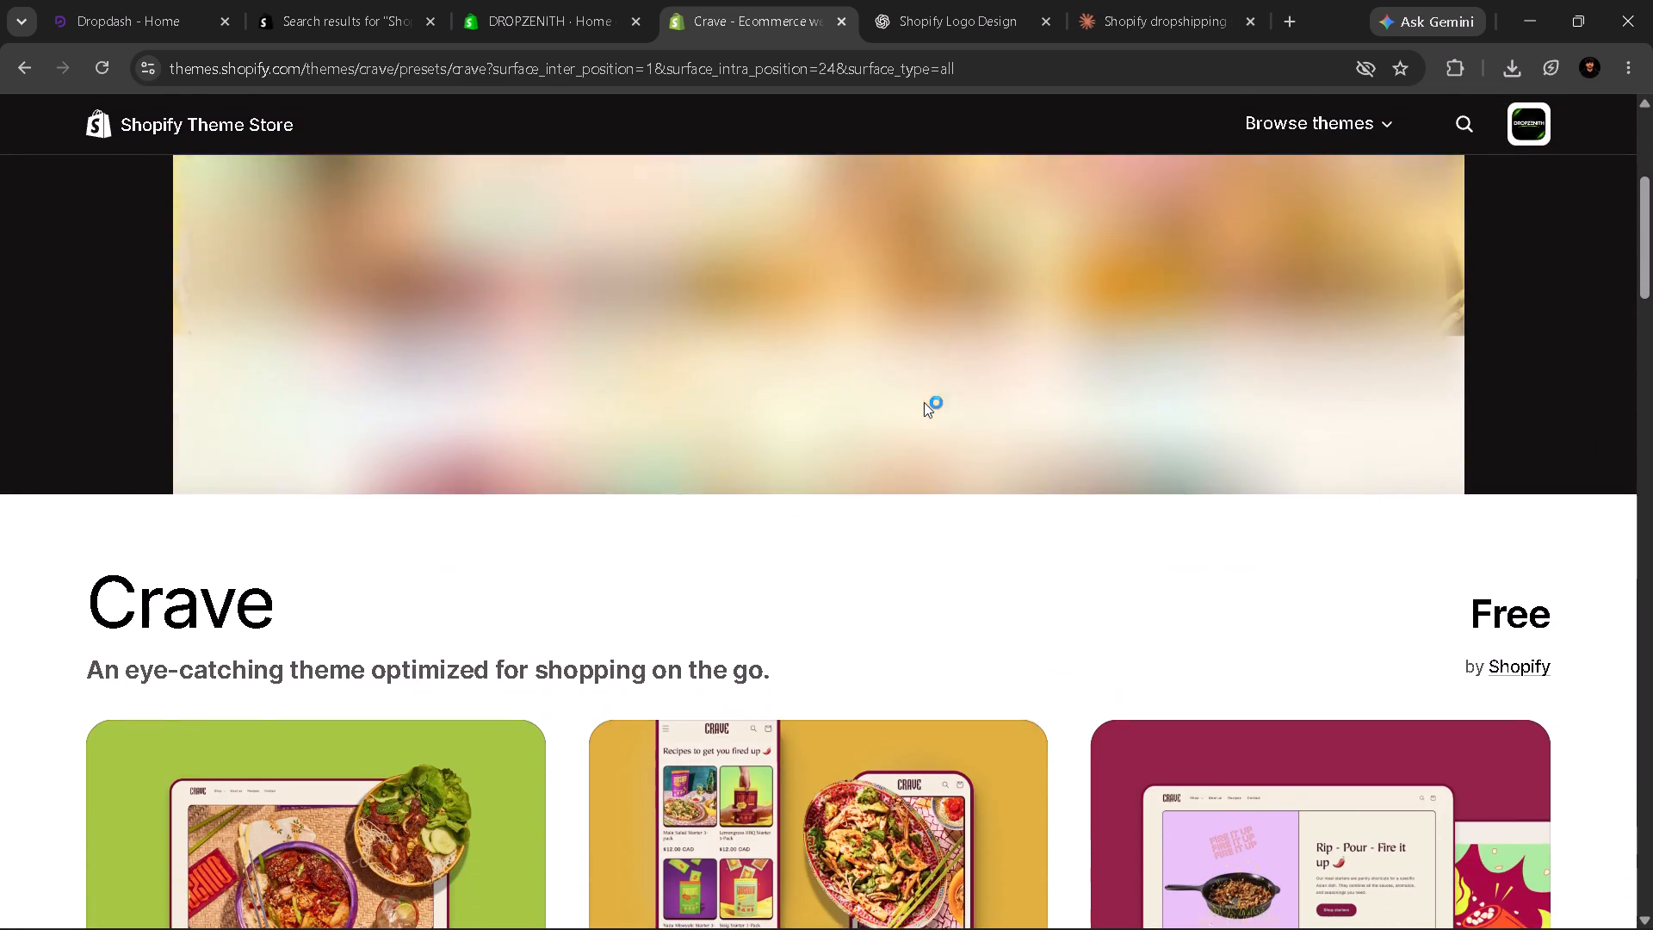
scroll(1425, 592, down, 3)
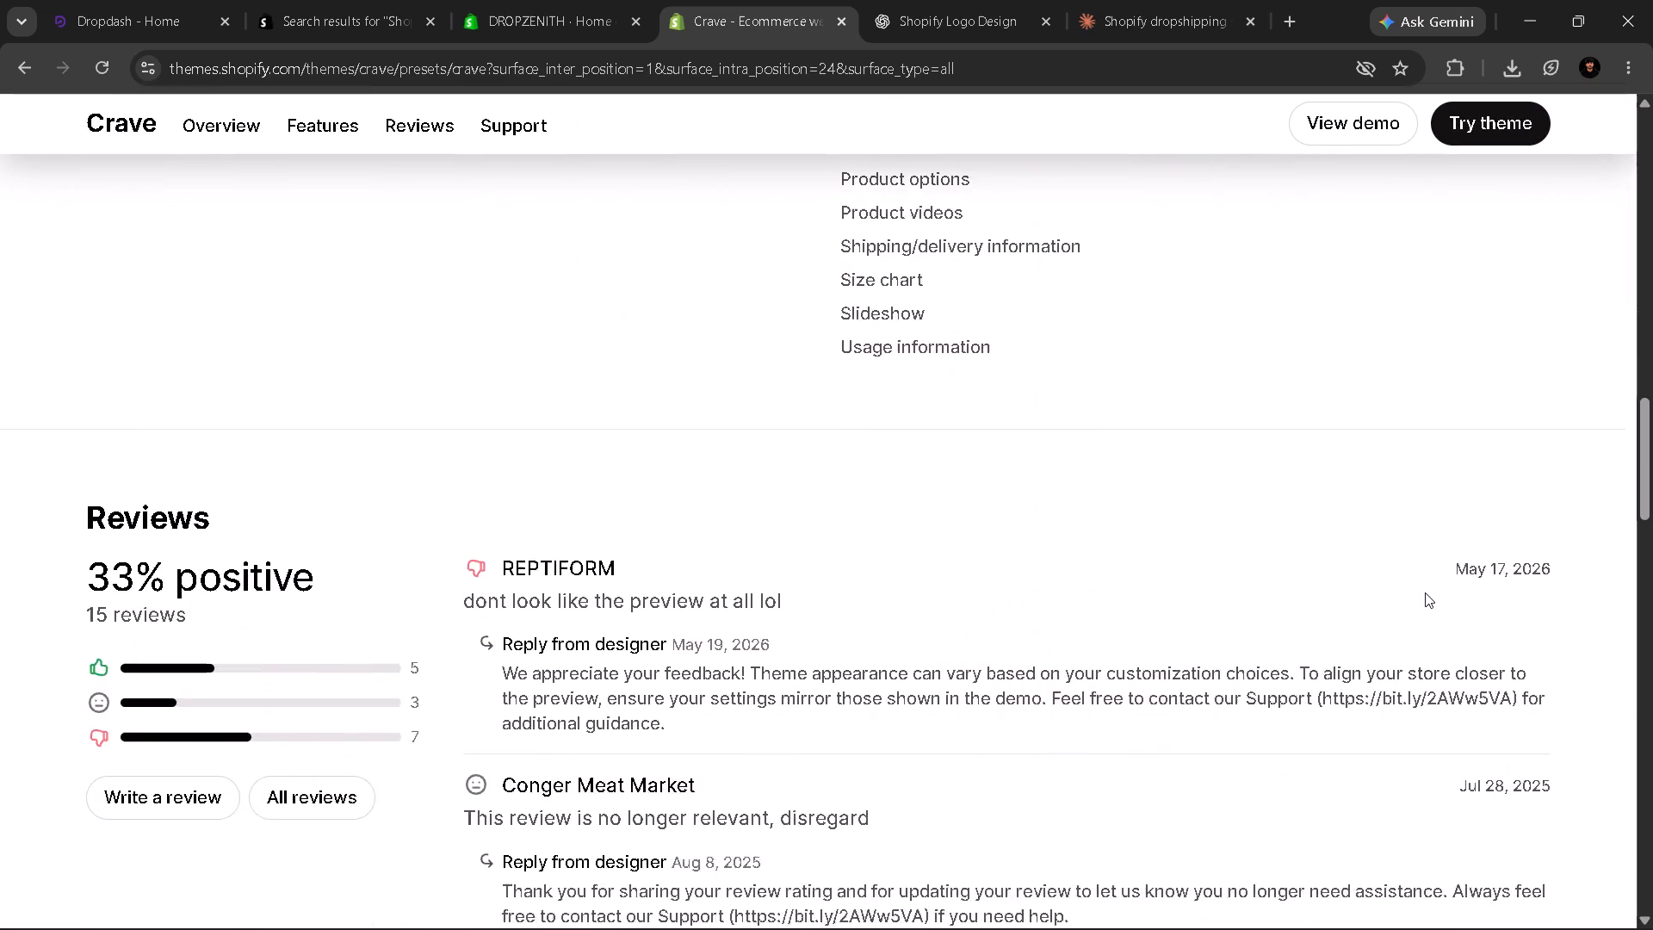
scroll(1425, 592, up, 5)
scroll(1225, 572, down, 2)
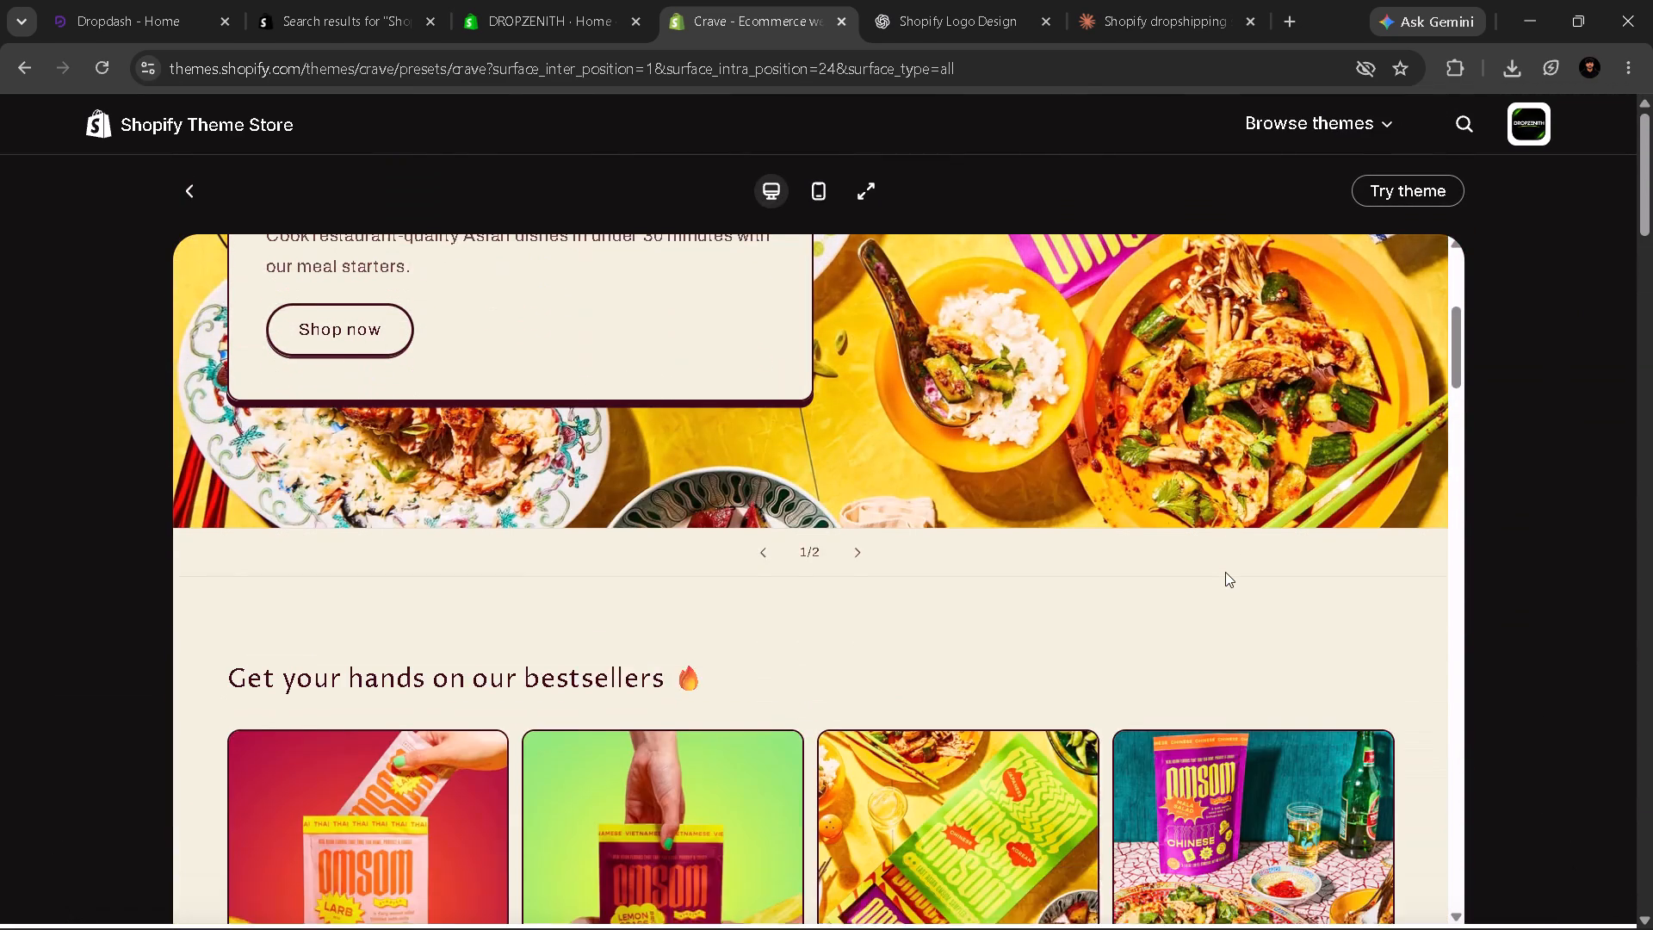
scroll(1225, 572, down, 3)
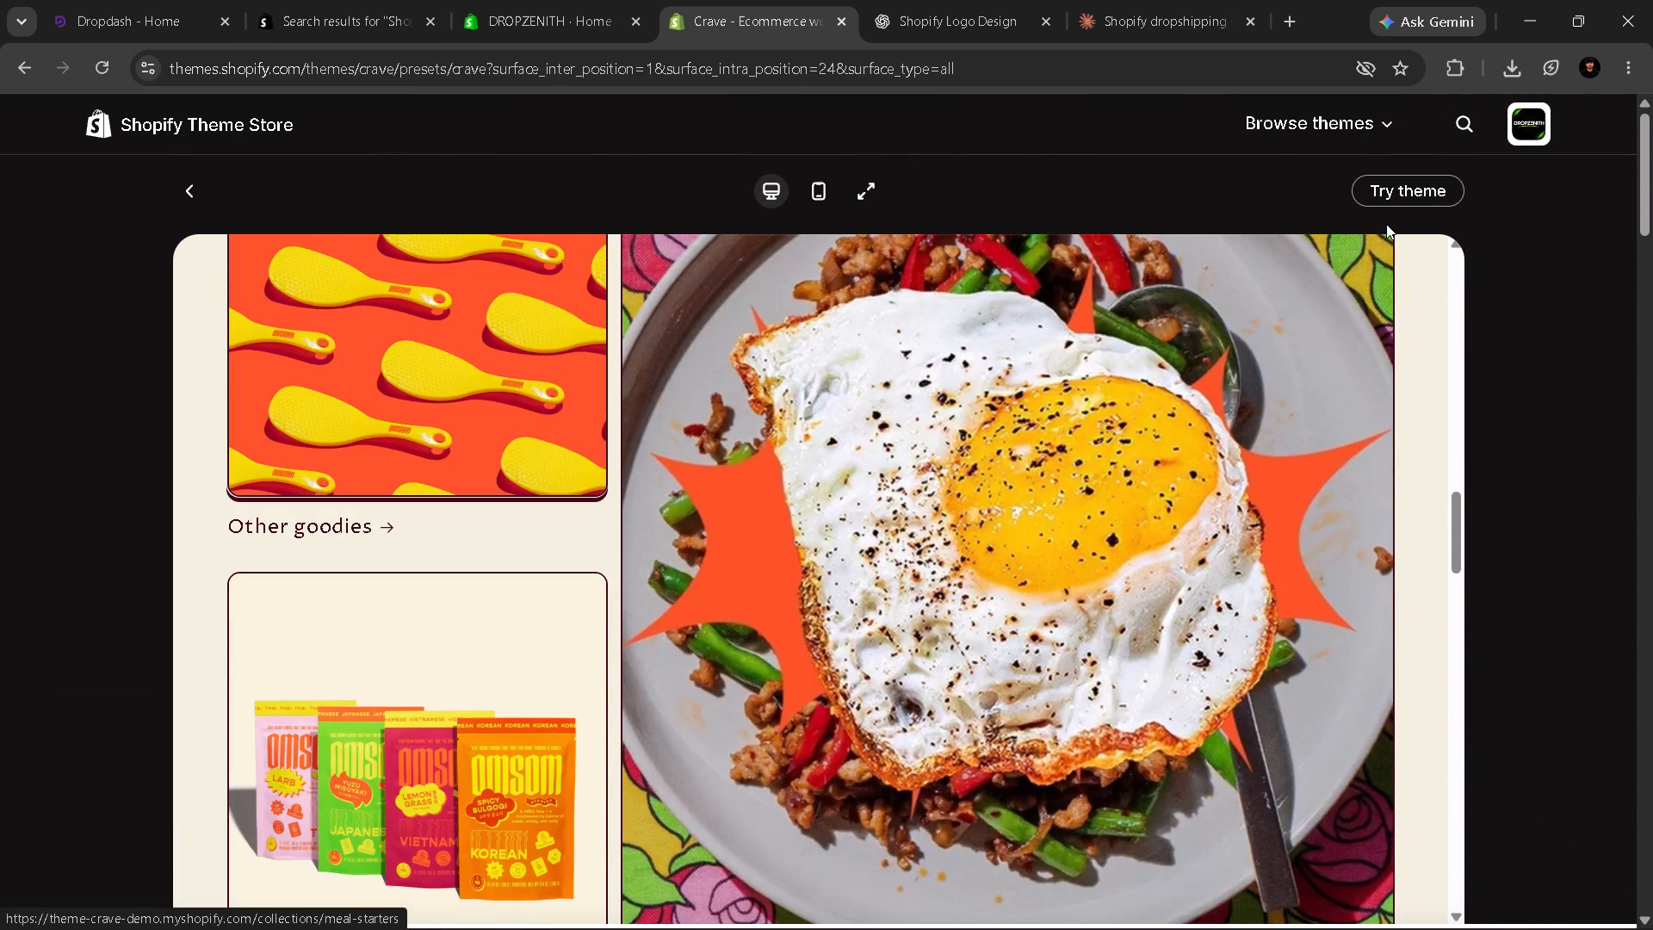
Try the Crave theme on the DROPZENITH store and open the added theme for editing.
click(1396, 195)
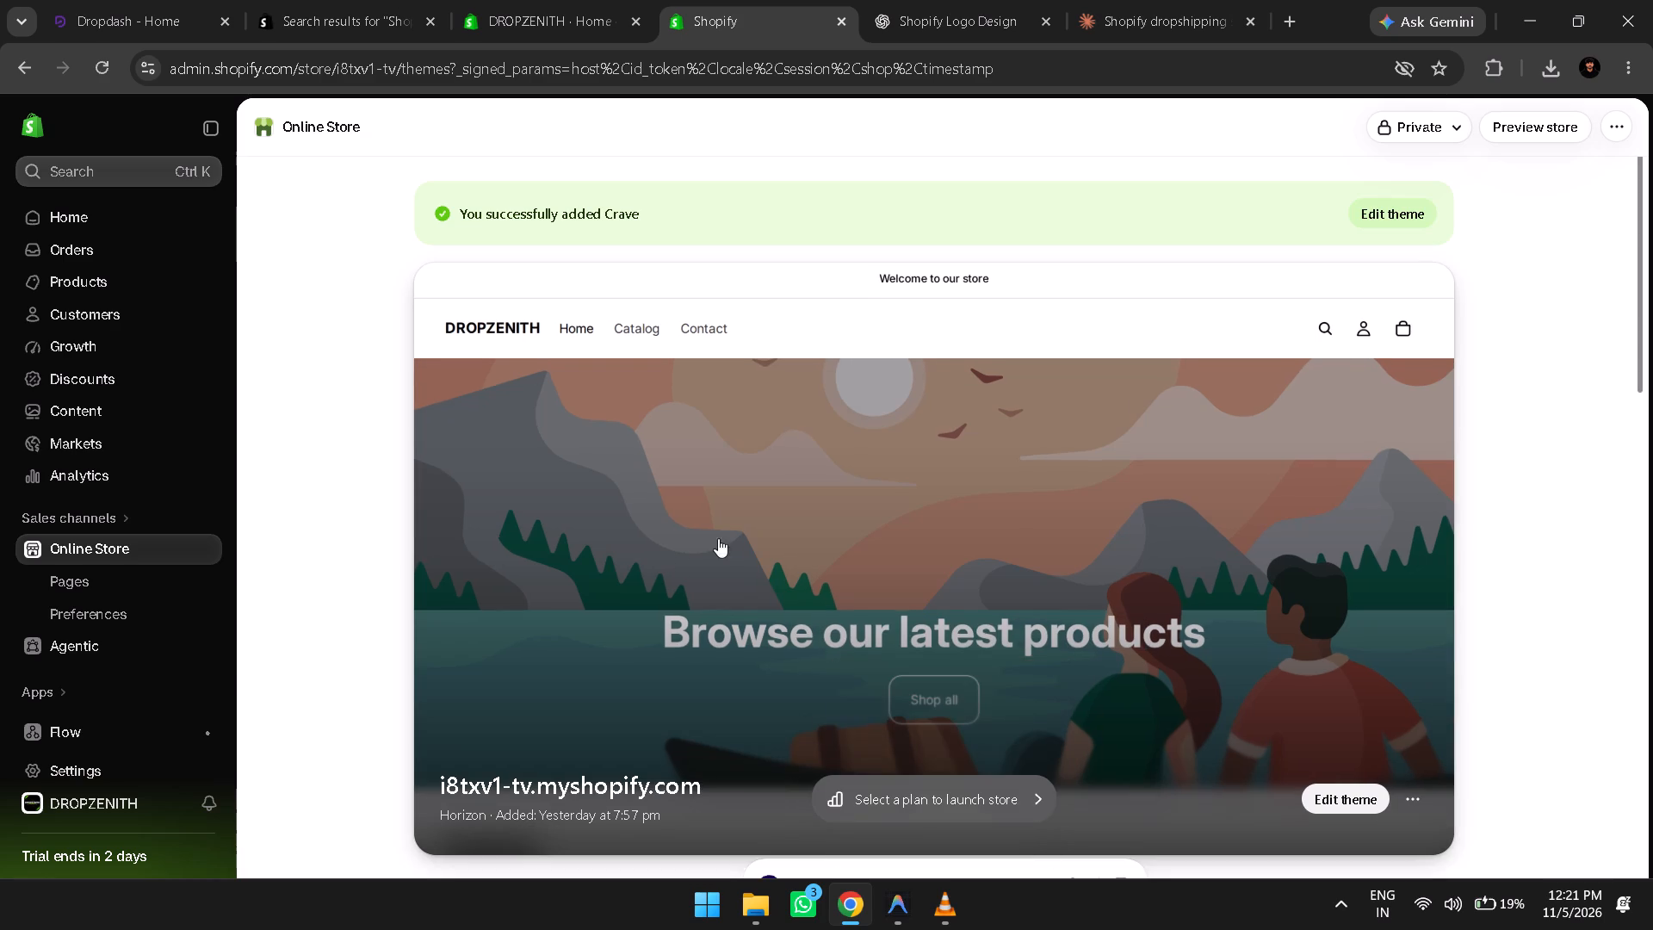
click(1371, 216)
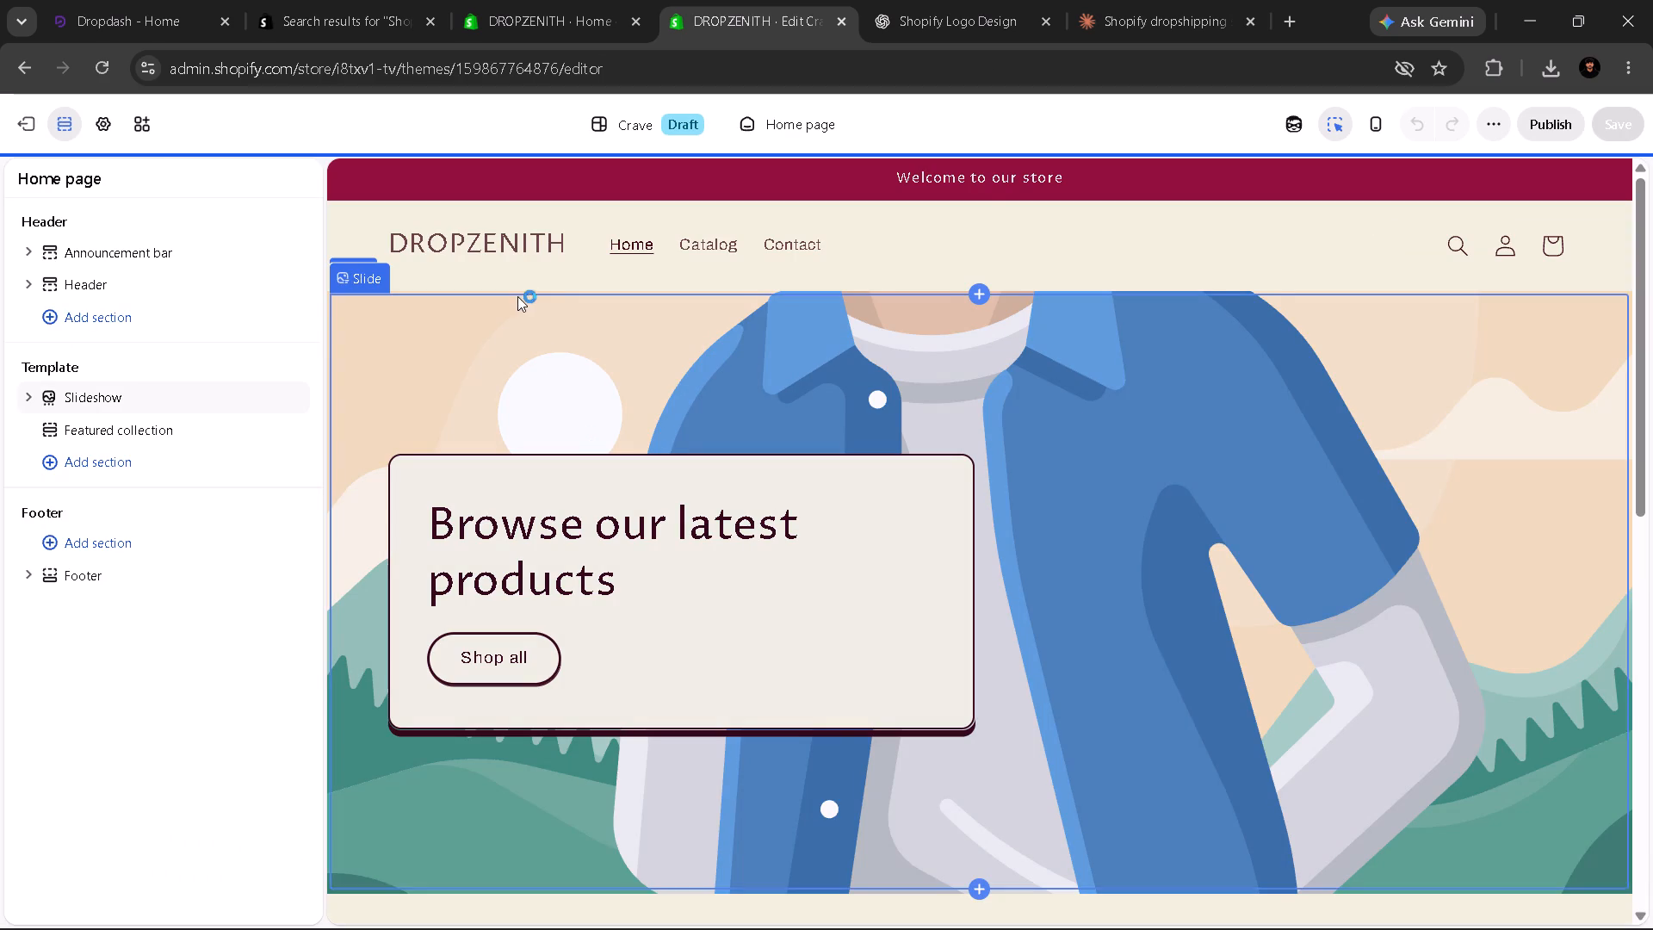
Look over Crave's home page in the theme editor, from the announcement bar and slideshow to featured products and footer.
scroll(537, 469, down, 3)
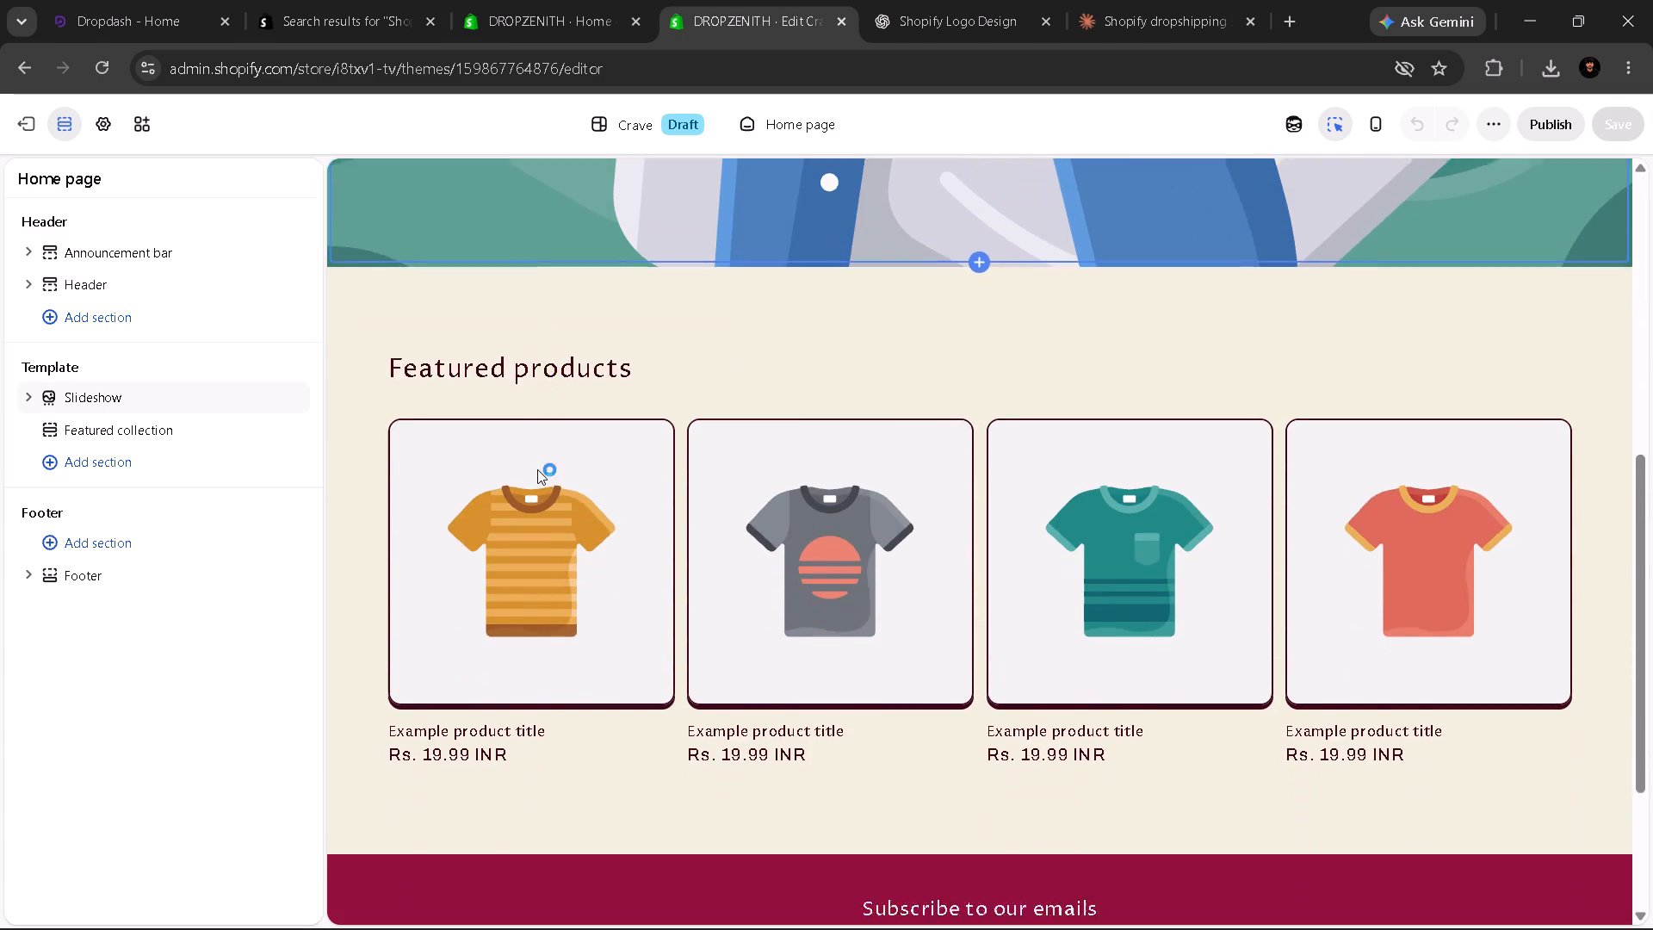
scroll(537, 469, down, 2)
scroll(537, 469, up, 4)
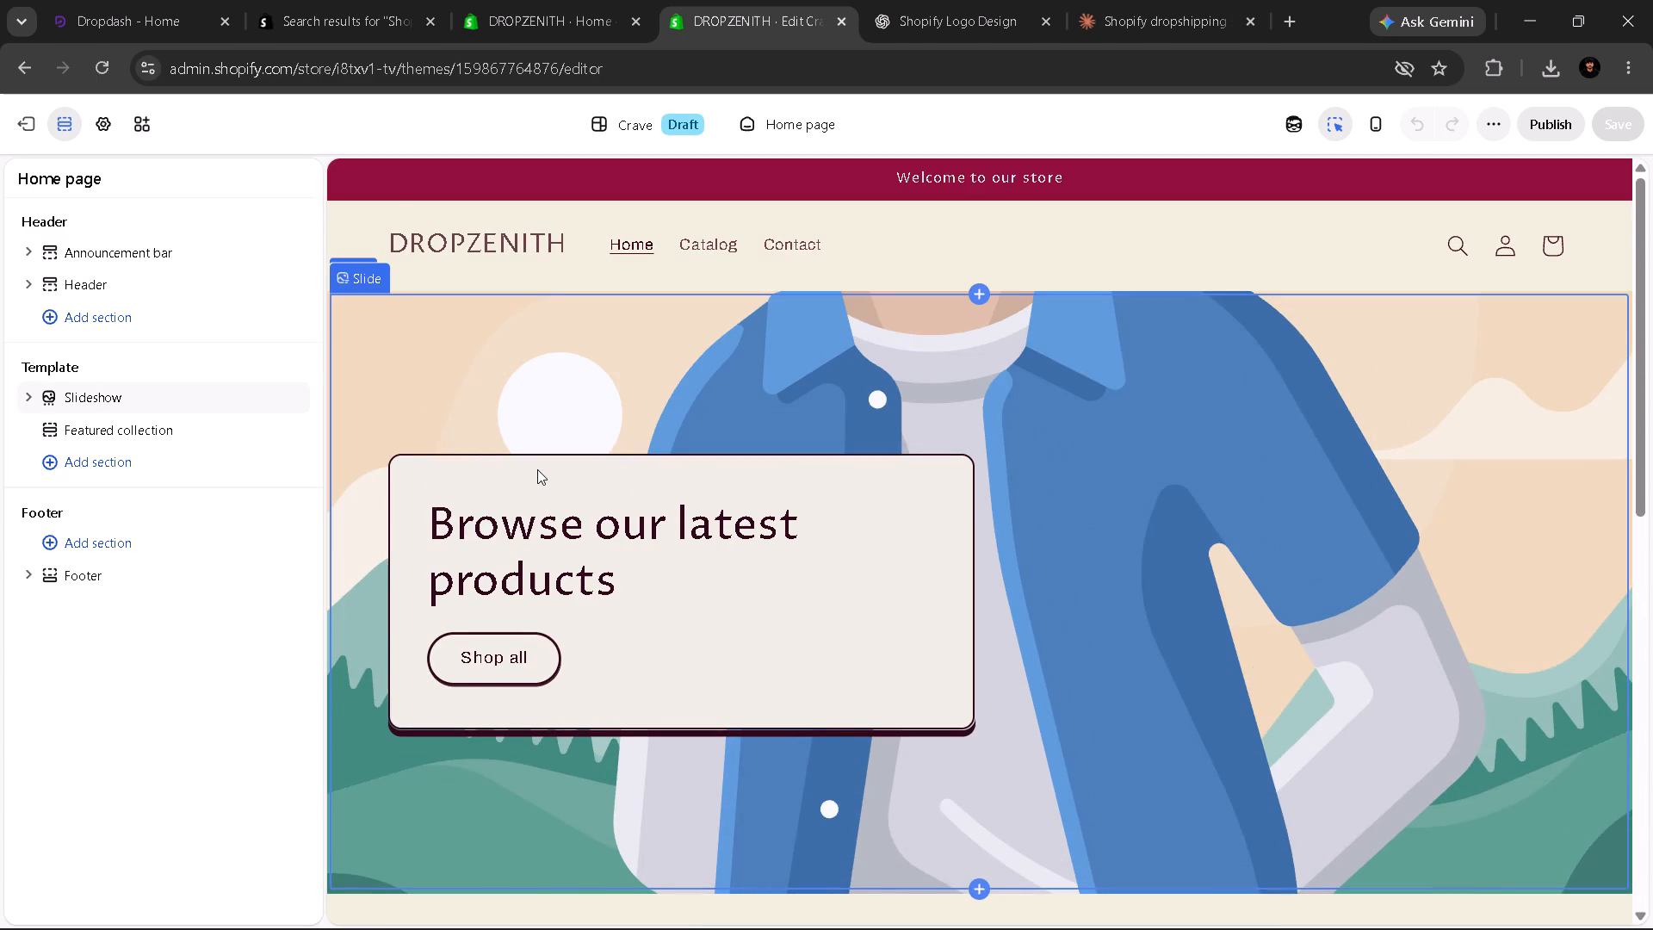
click(235, 708)
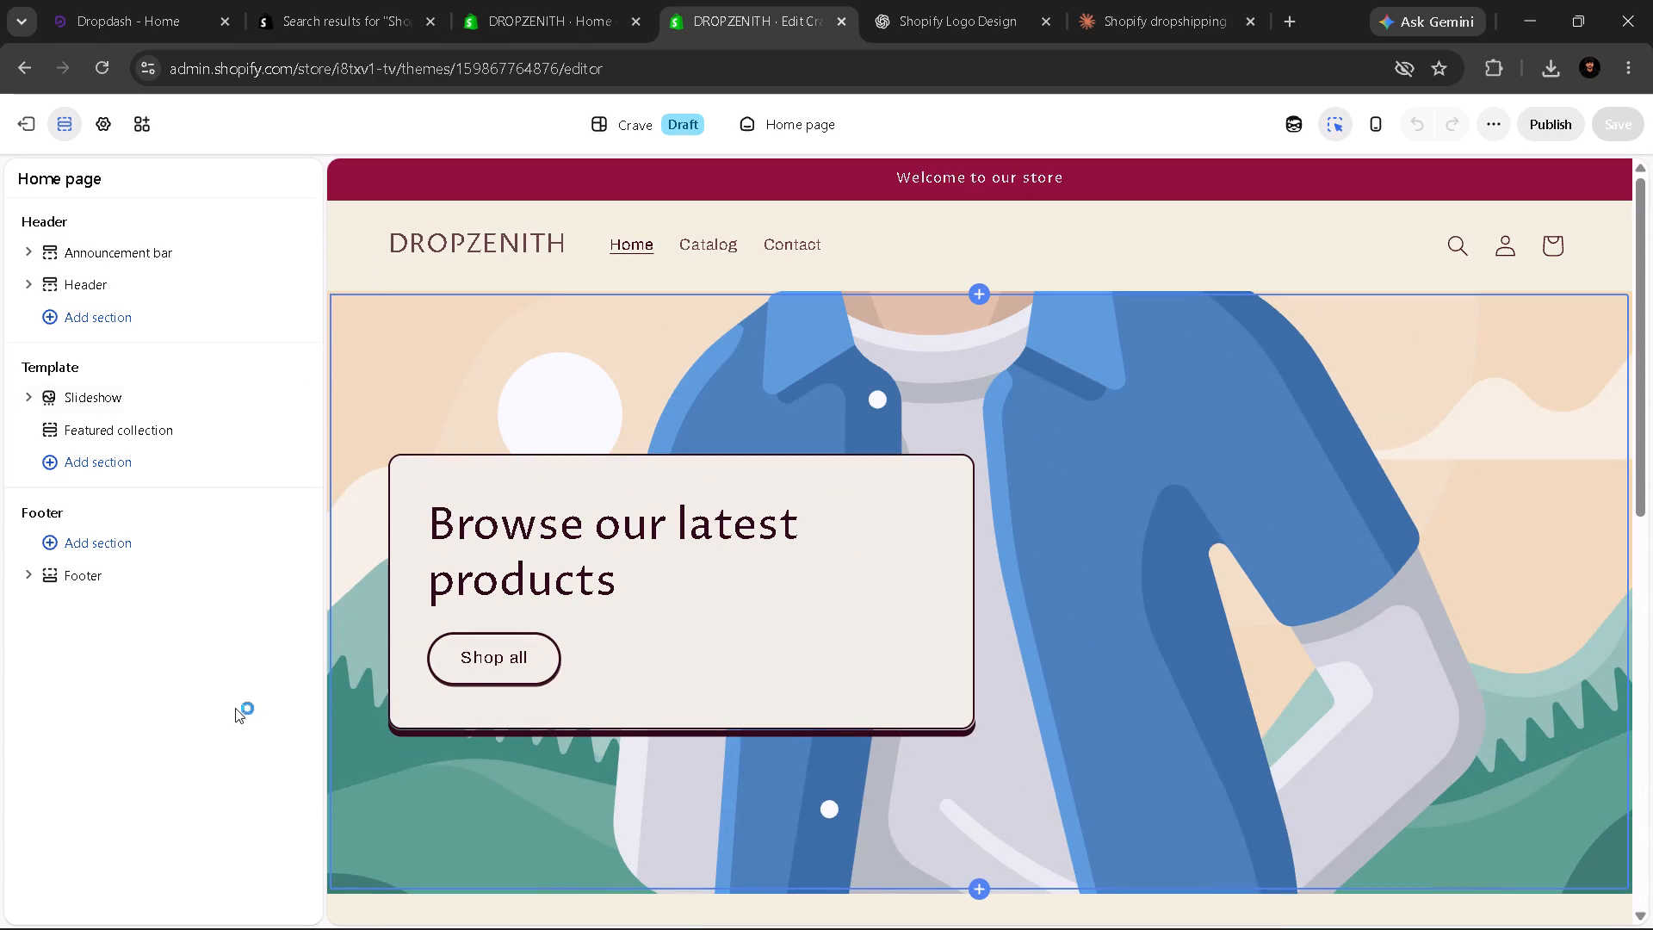
scroll(235, 708, down, 1)
scroll(235, 708, up, 1)
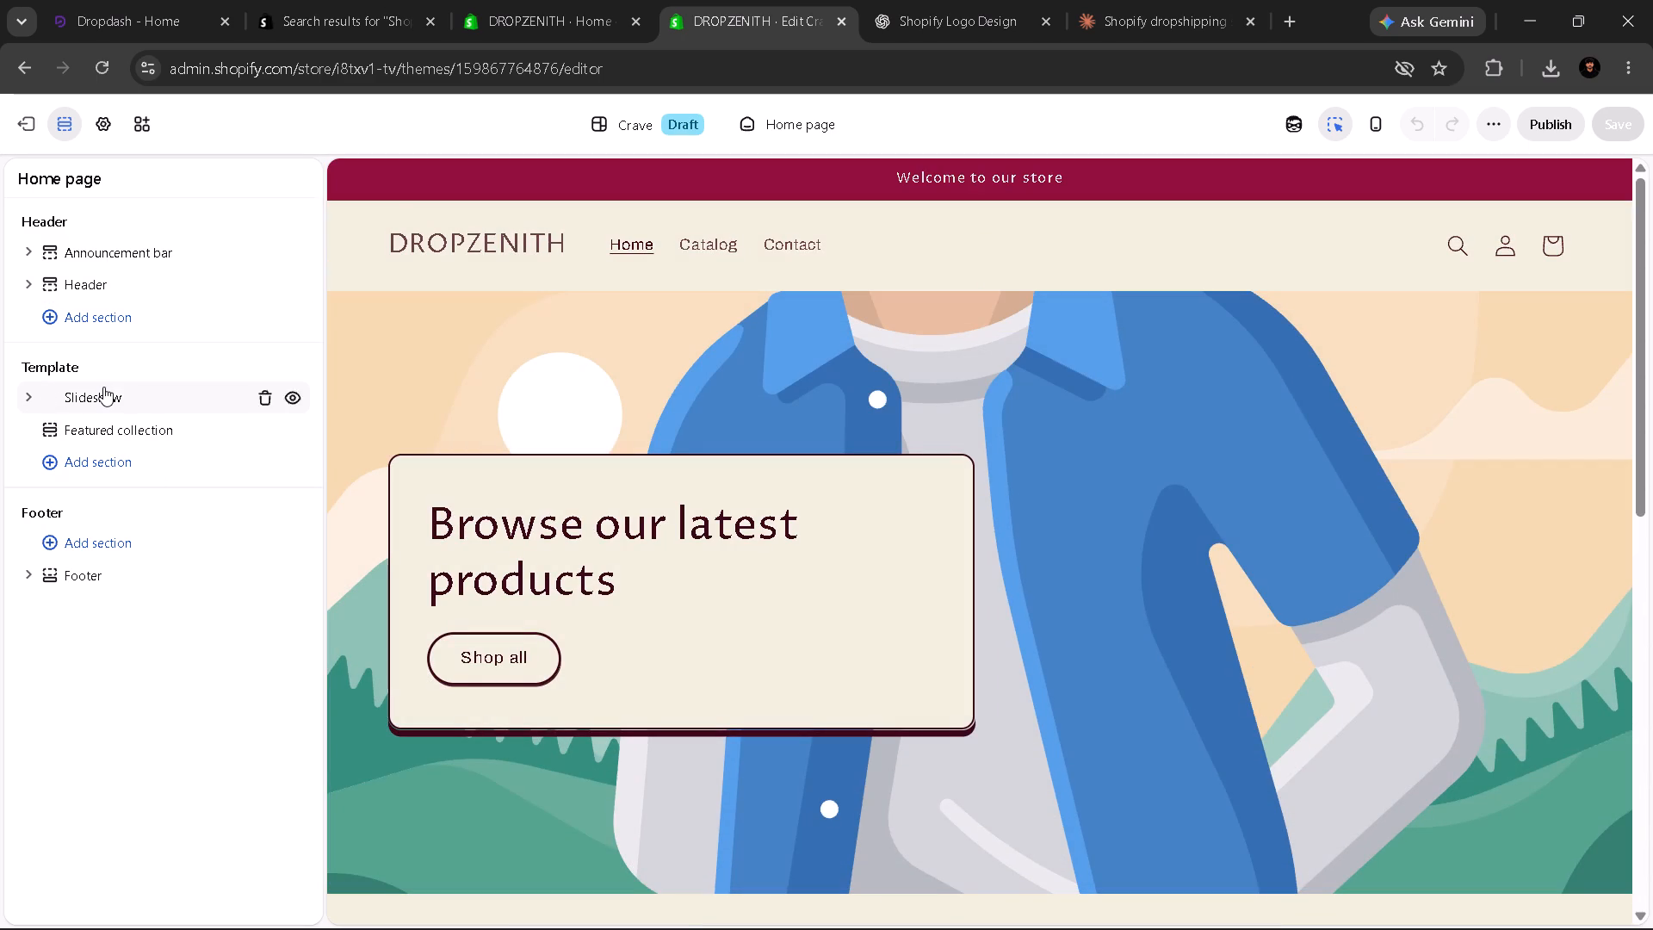
click(102, 389)
click(76, 431)
click(114, 669)
scroll(114, 669, up, 1)
scroll(171, 629, down, 2)
scroll(597, 469, down, 3)
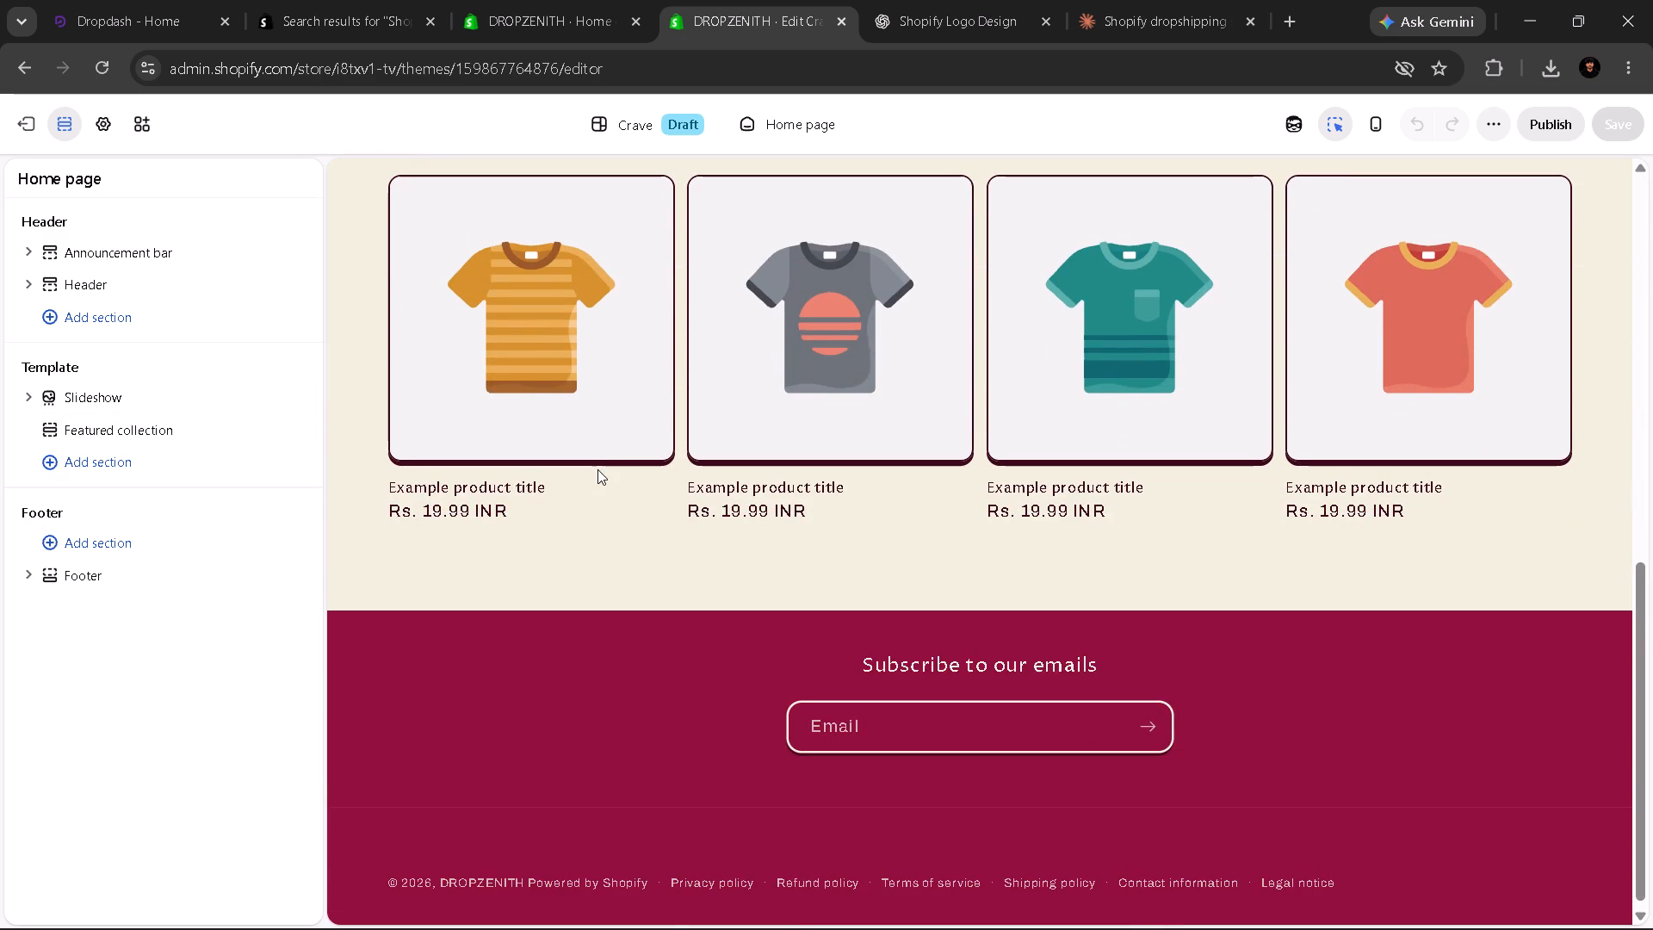
scroll(615, 565, up, 5)
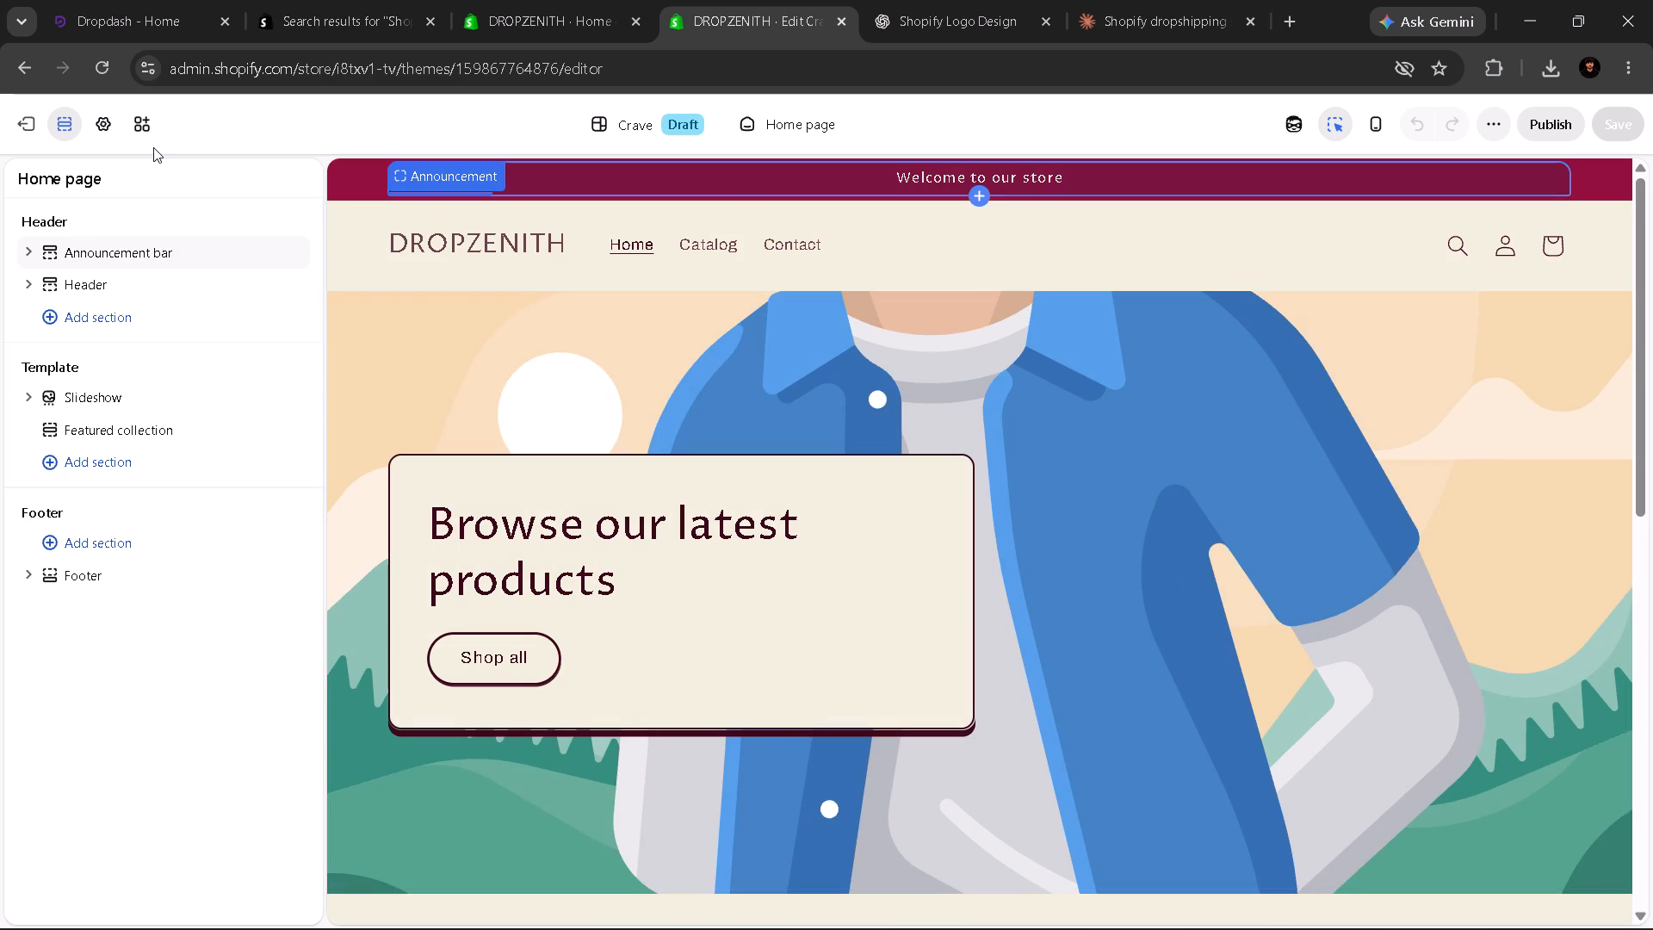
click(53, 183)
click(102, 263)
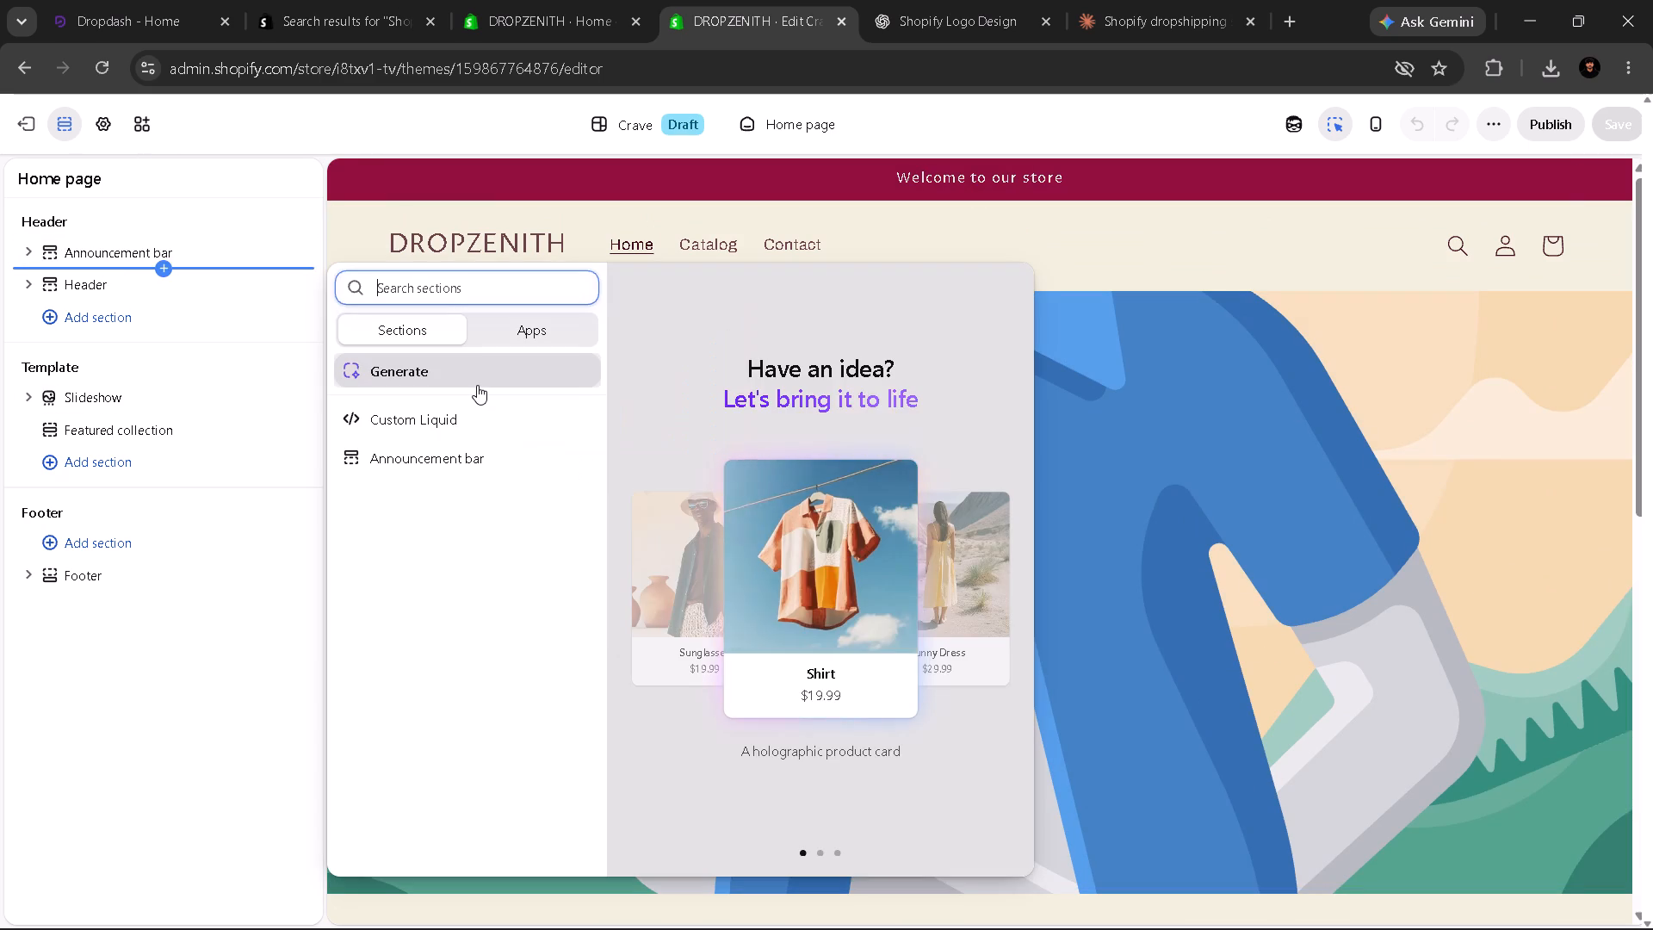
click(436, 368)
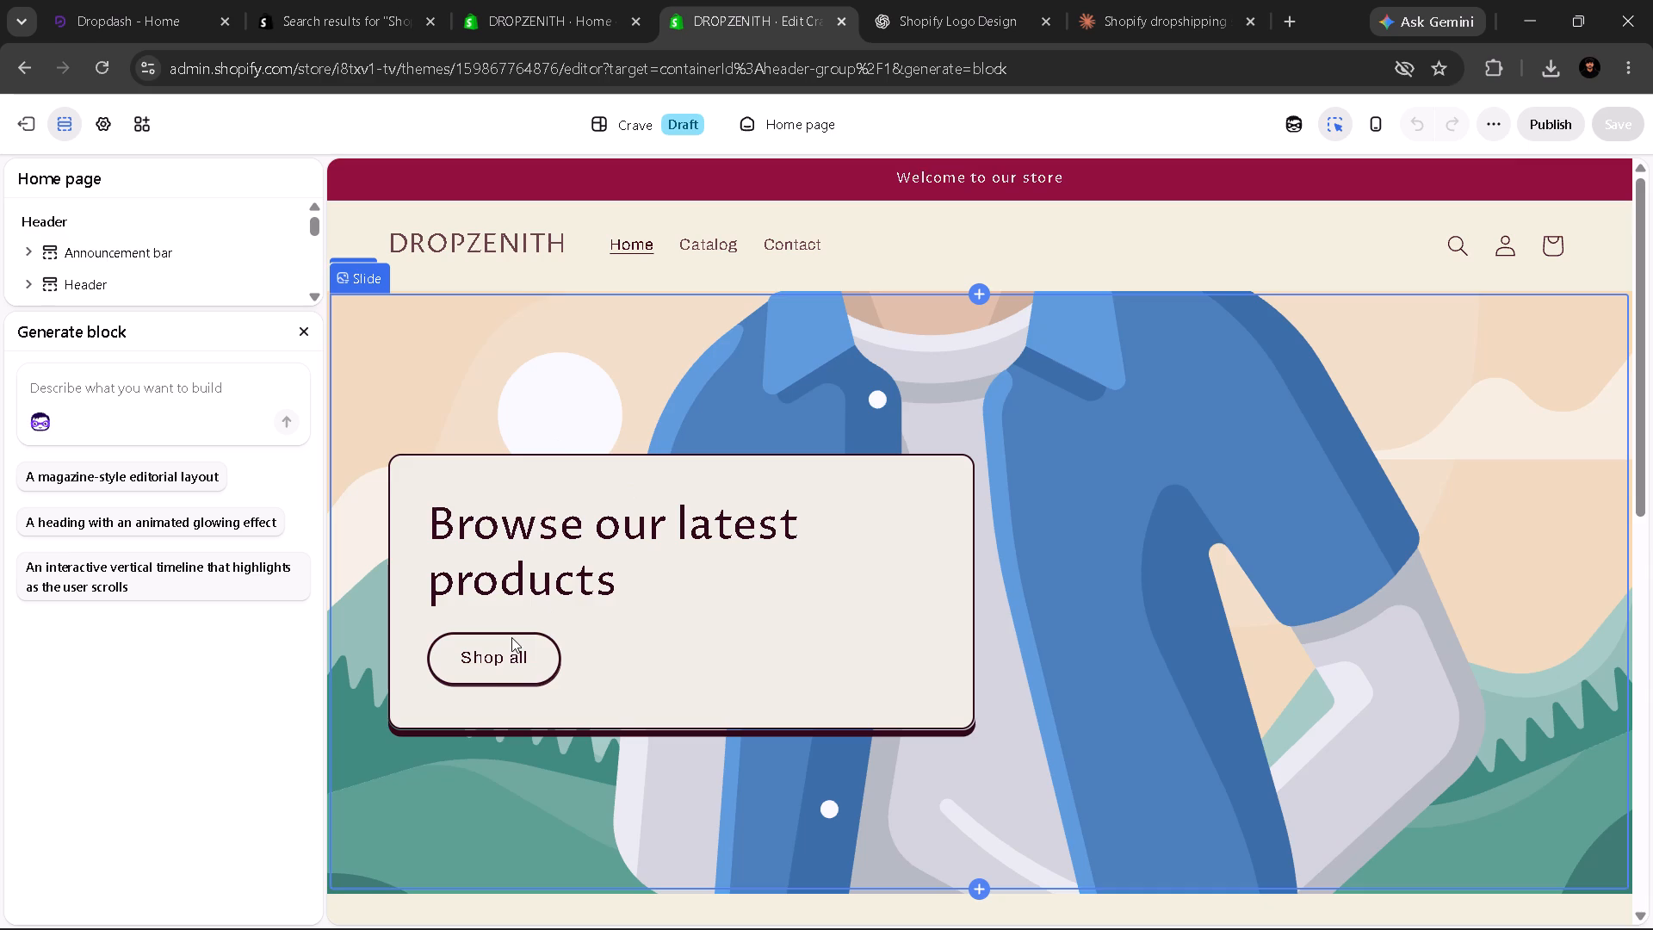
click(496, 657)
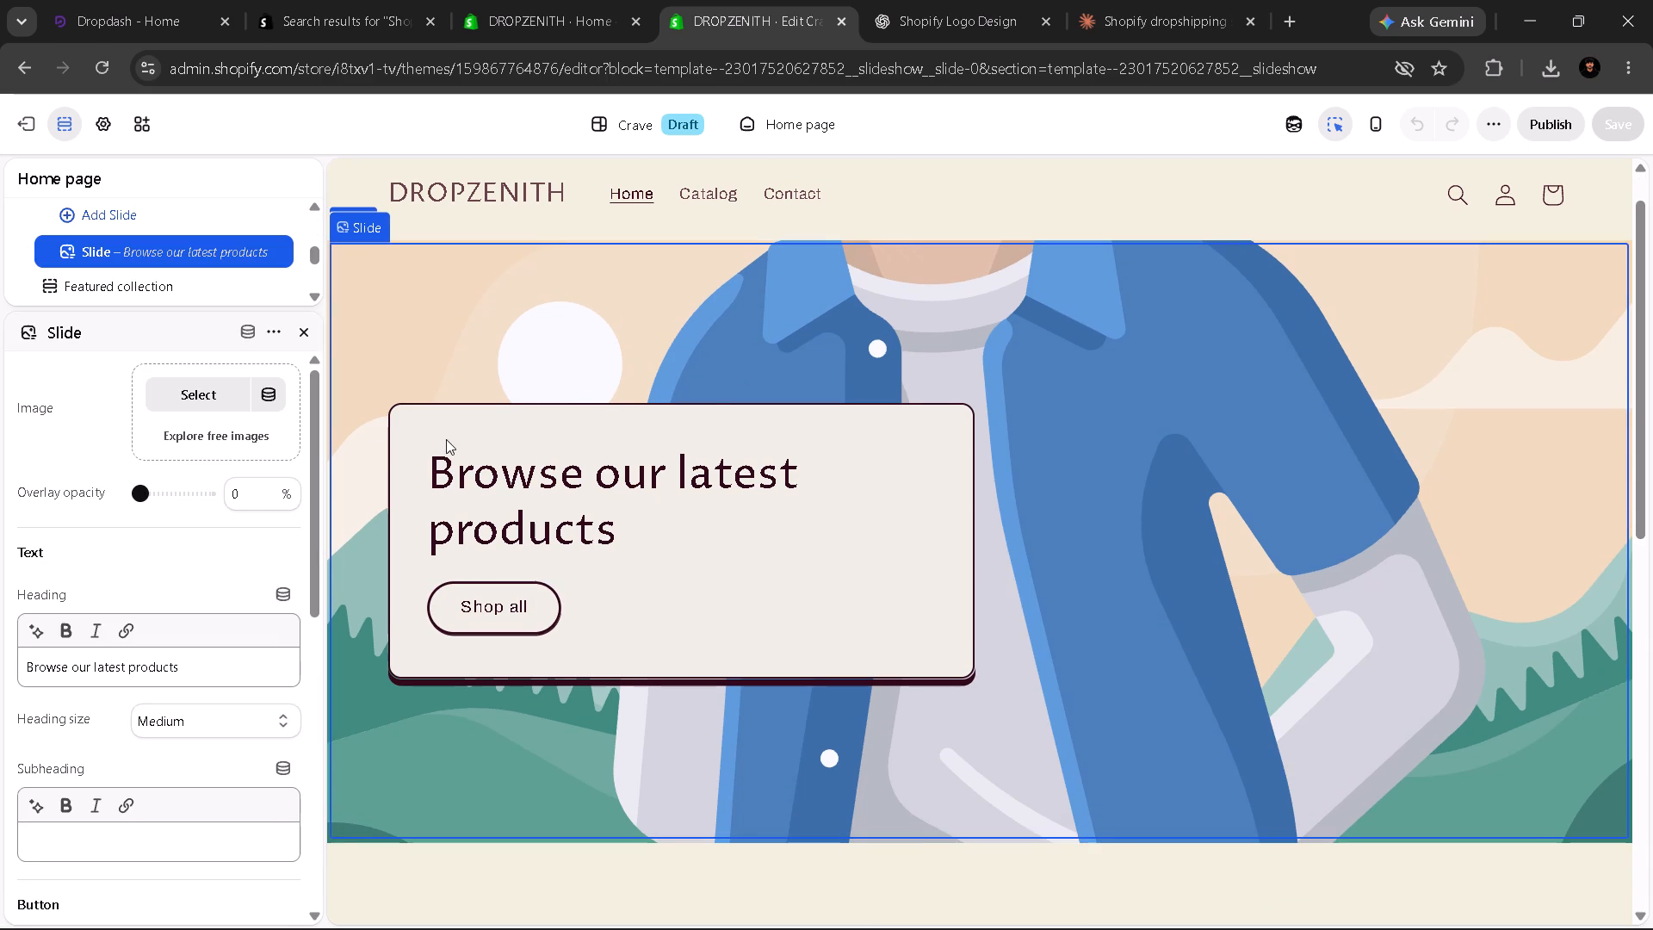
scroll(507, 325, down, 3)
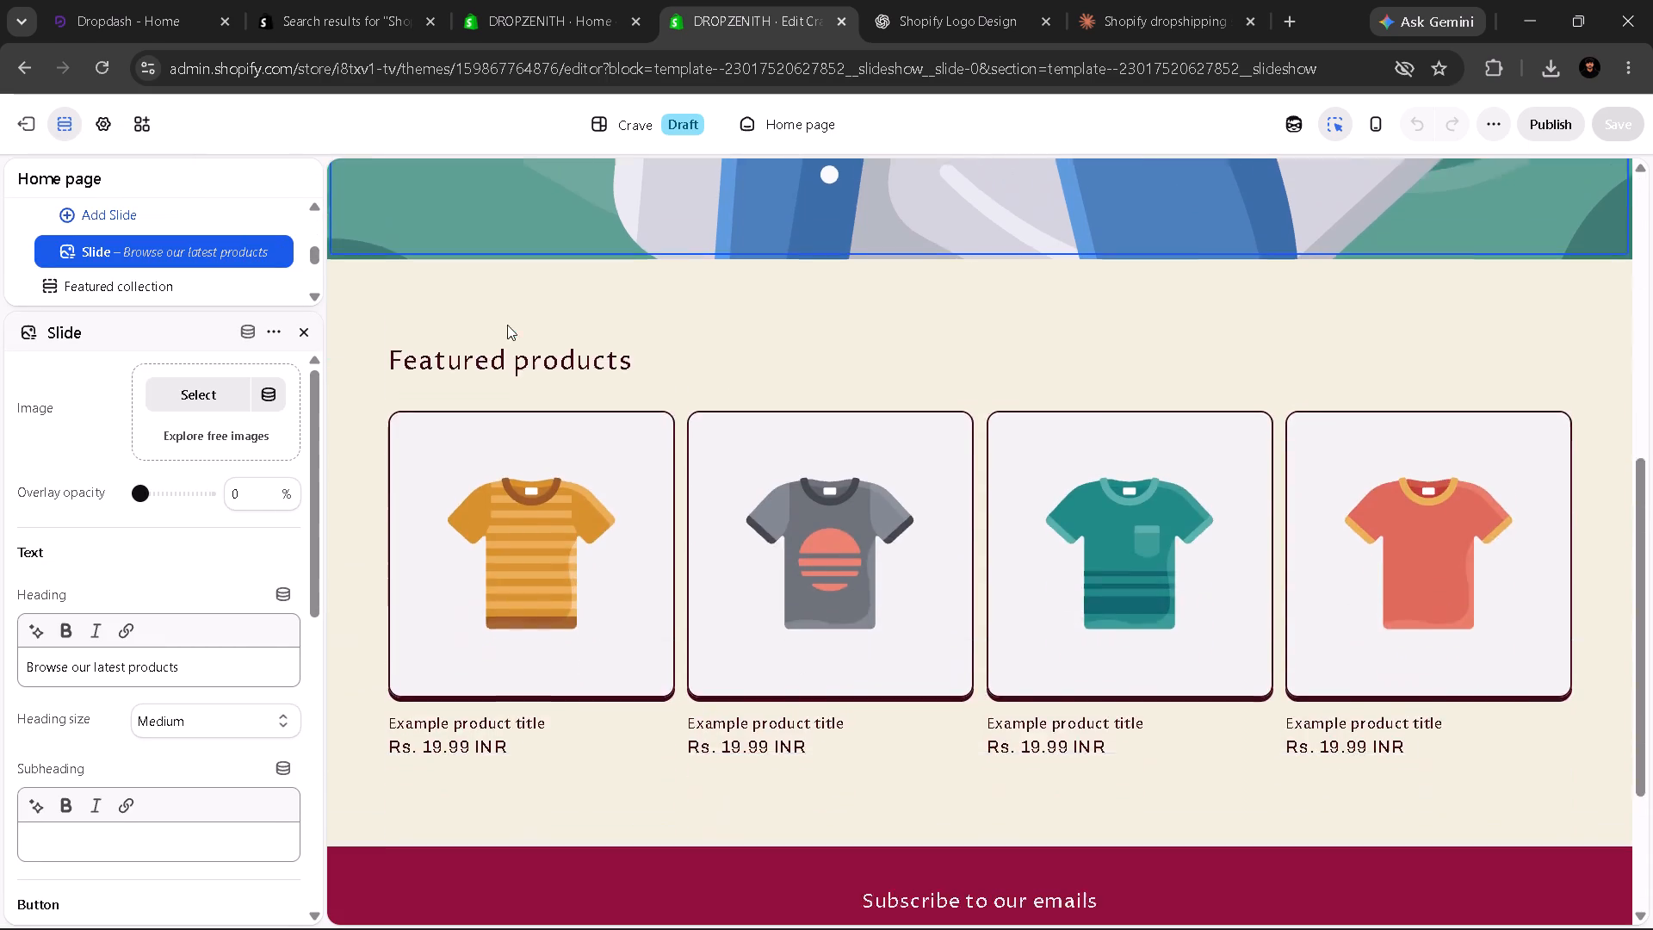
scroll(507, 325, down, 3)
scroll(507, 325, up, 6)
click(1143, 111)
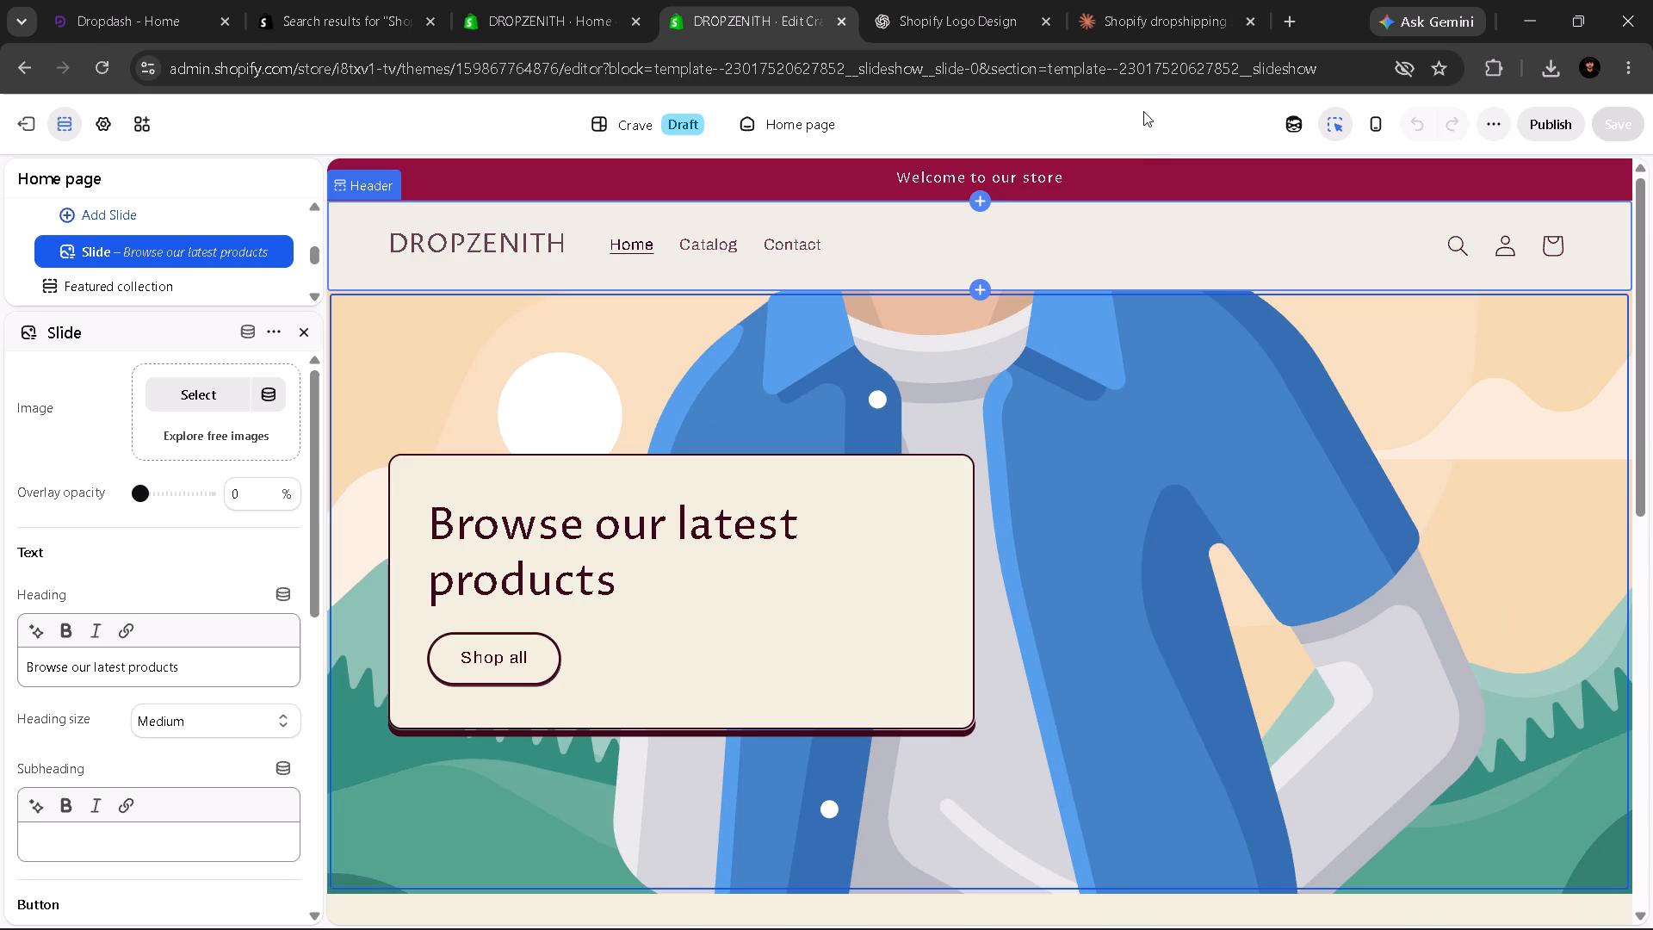
Set the Crave theme's logo to the existing DROPZENITH wordmark image on a black background.
click(96, 124)
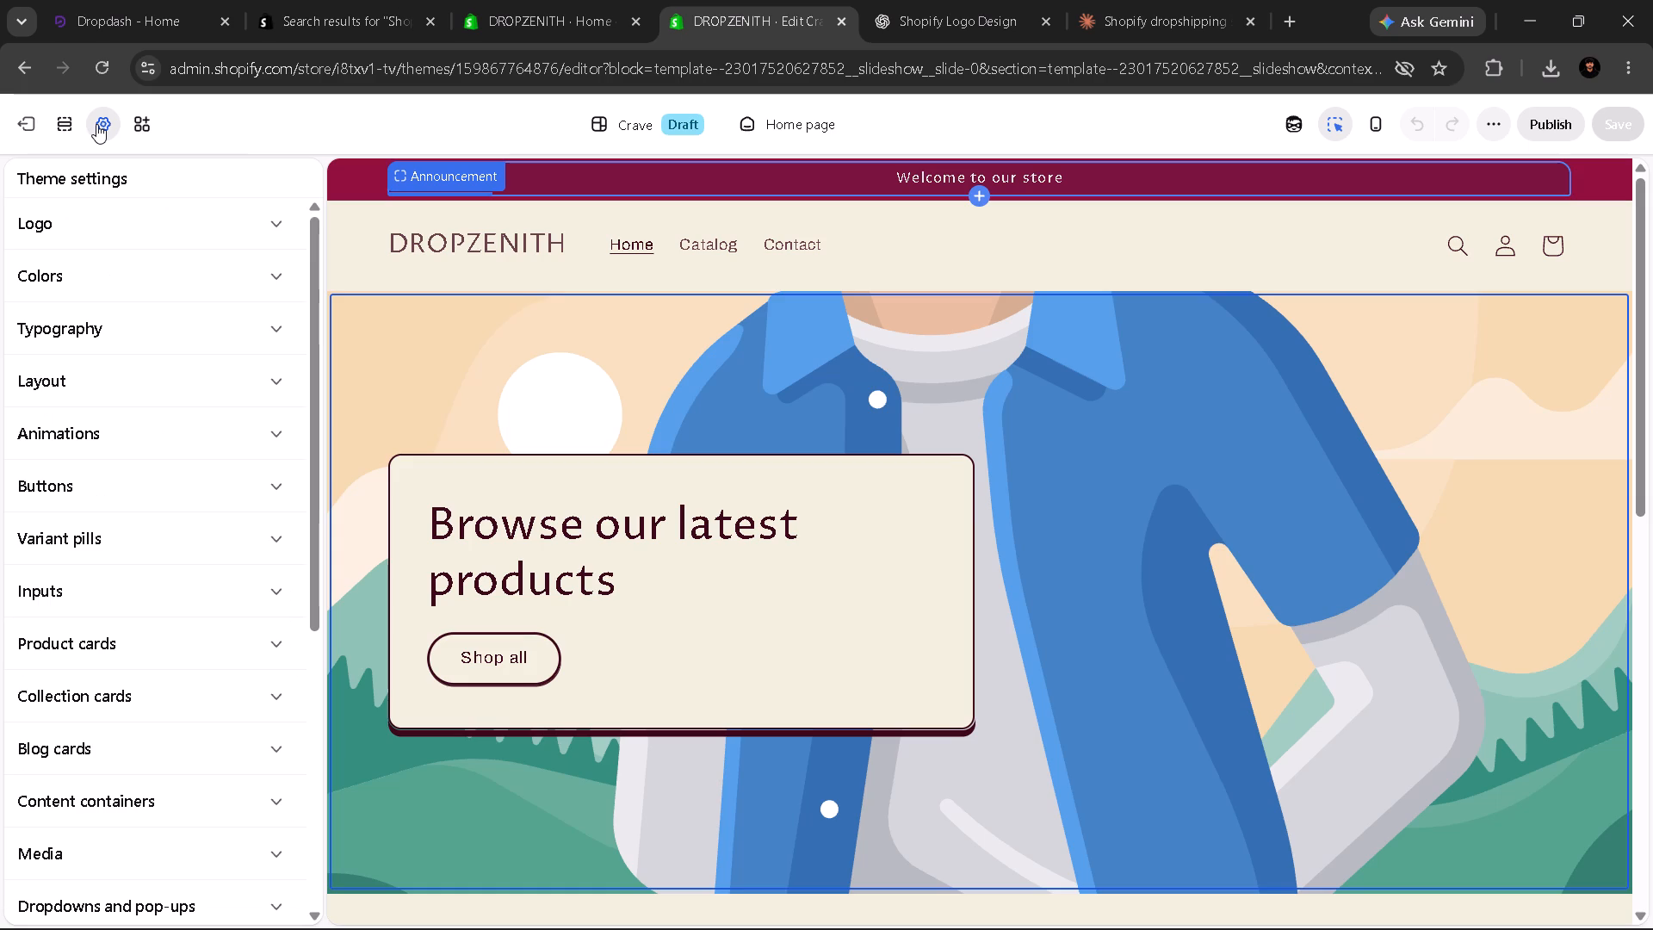
click(33, 215)
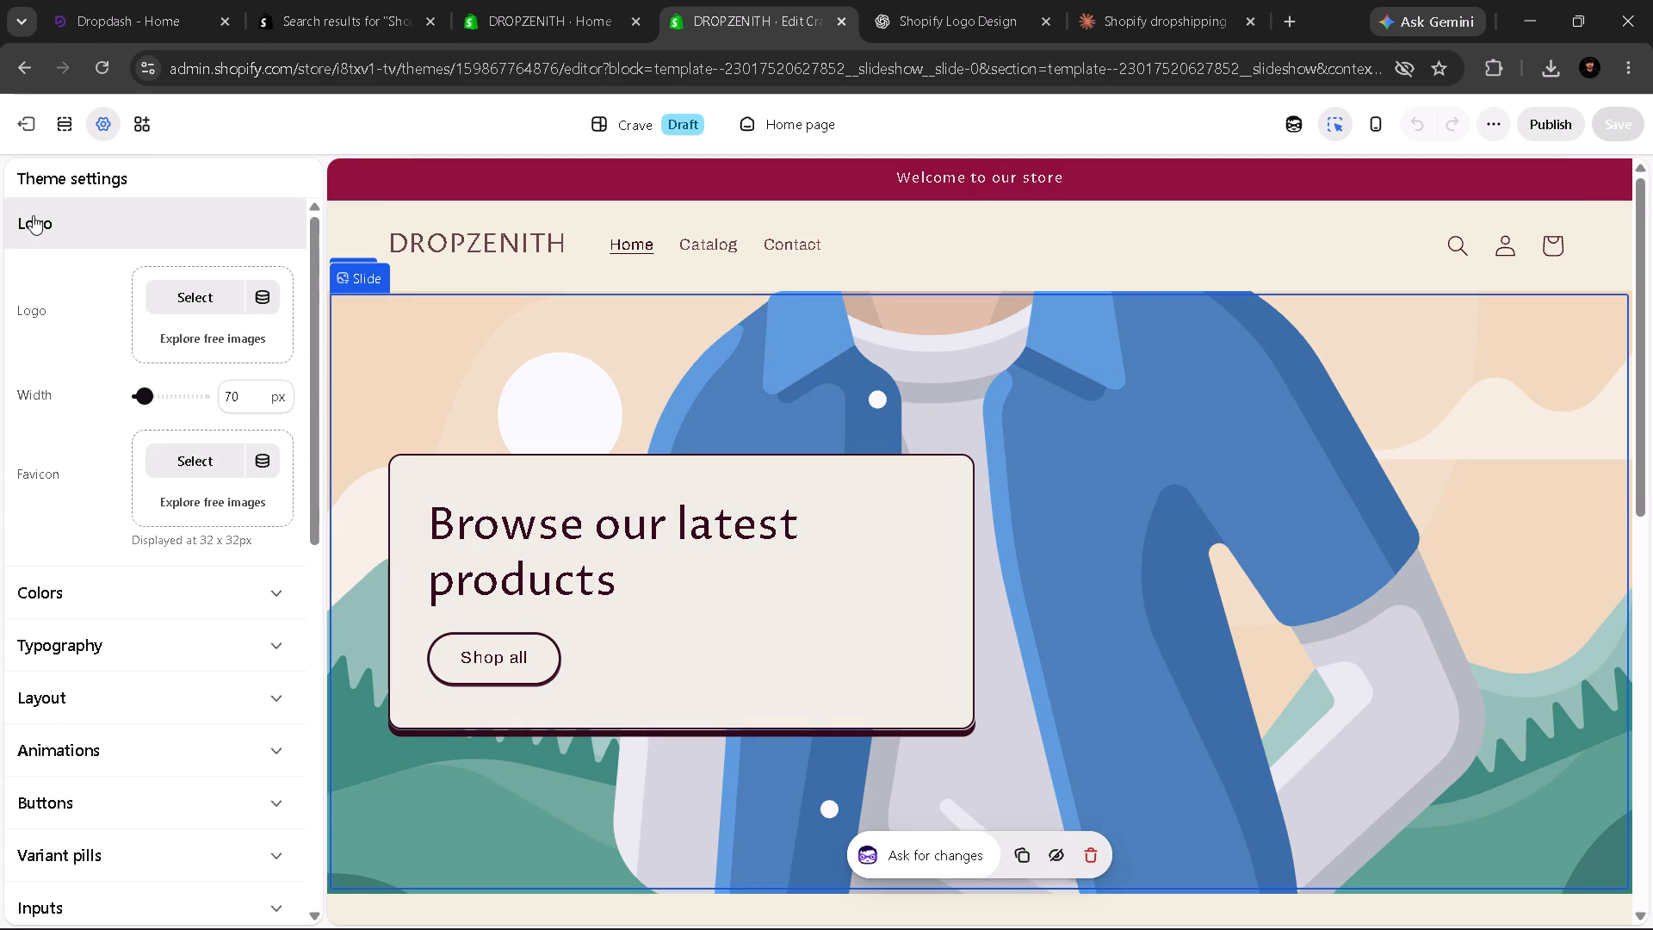
click(170, 299)
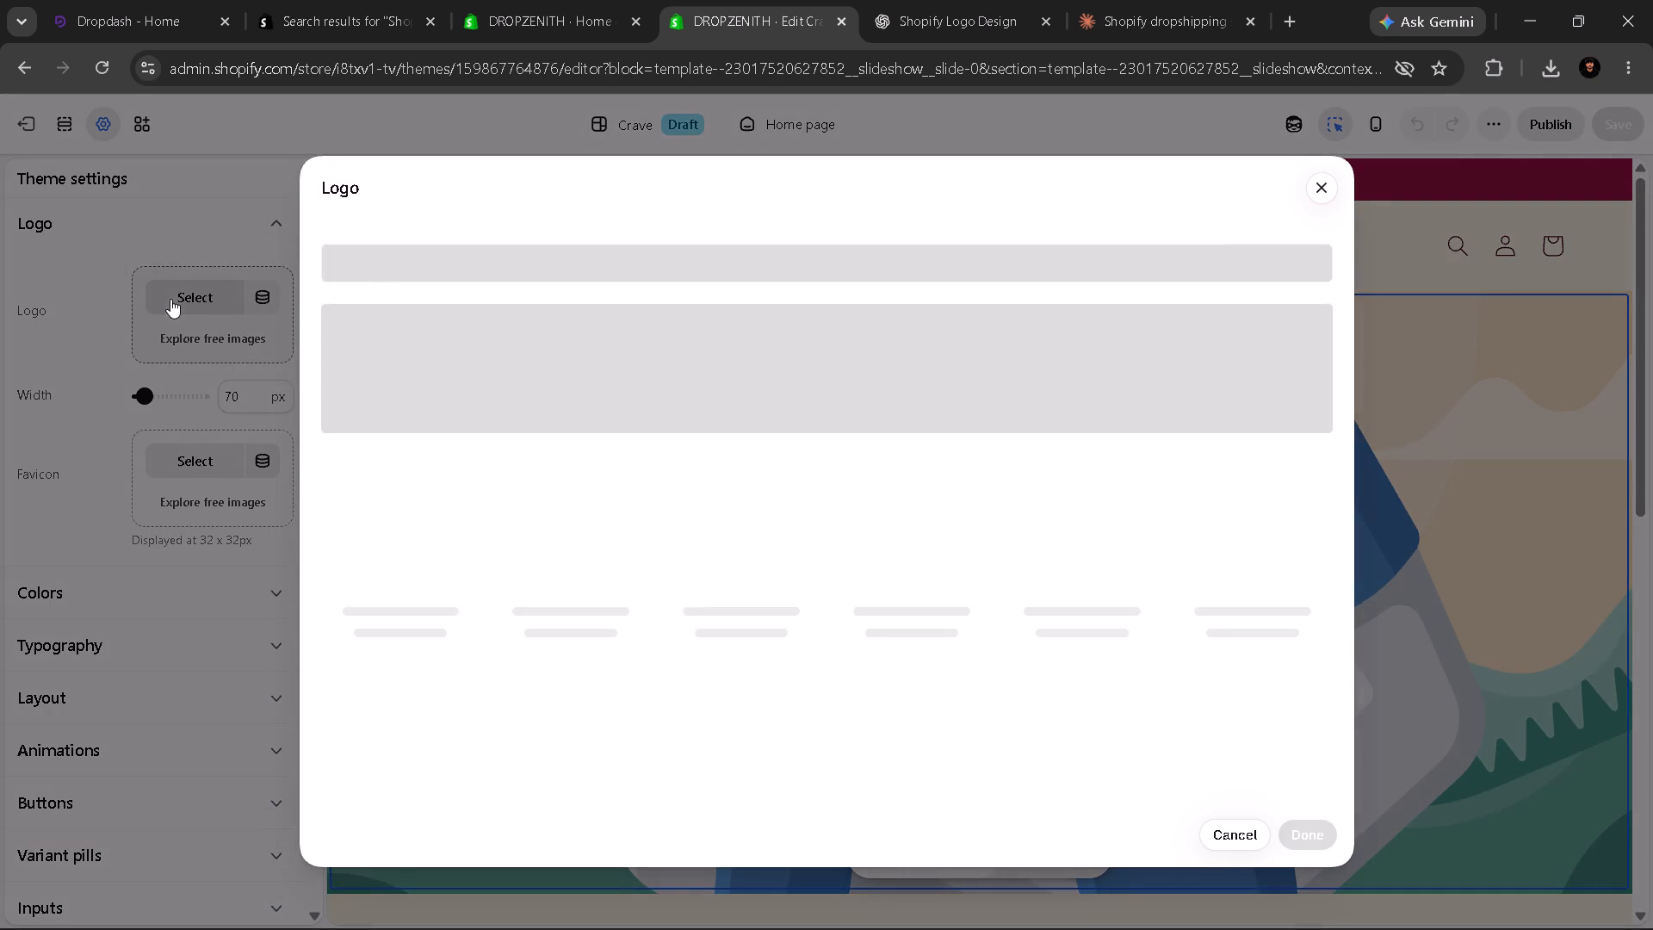
click(526, 520)
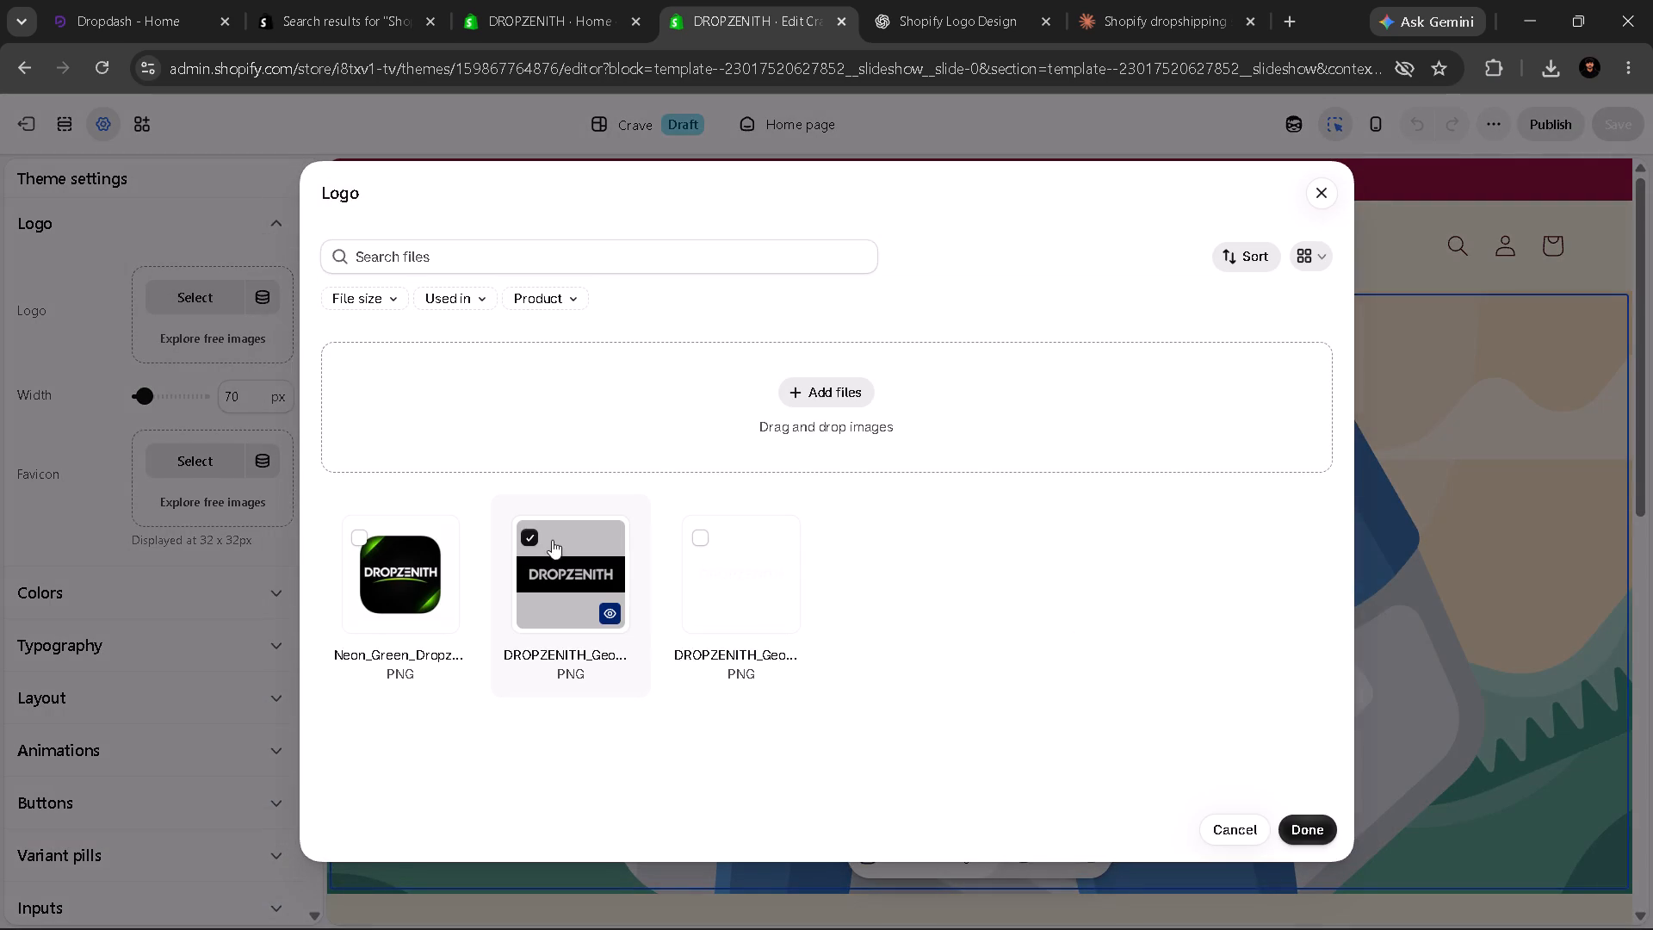
click(1300, 830)
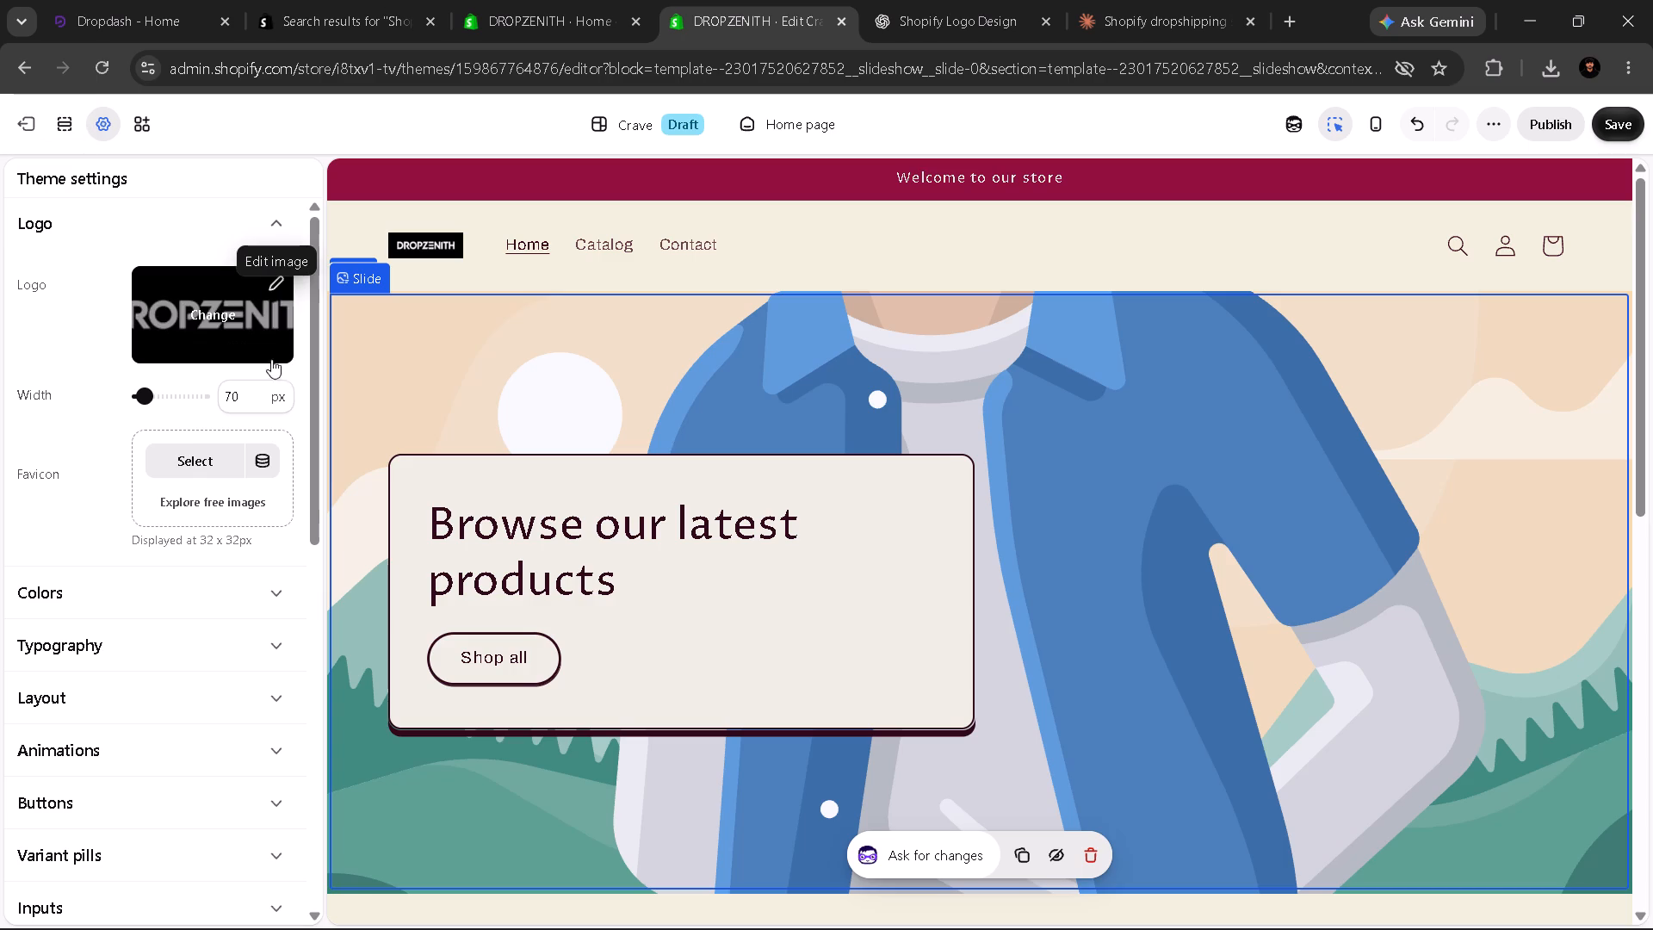
Remove the DROPZENITH wordmark image from the Crave theme's logo setting.
click(221, 322)
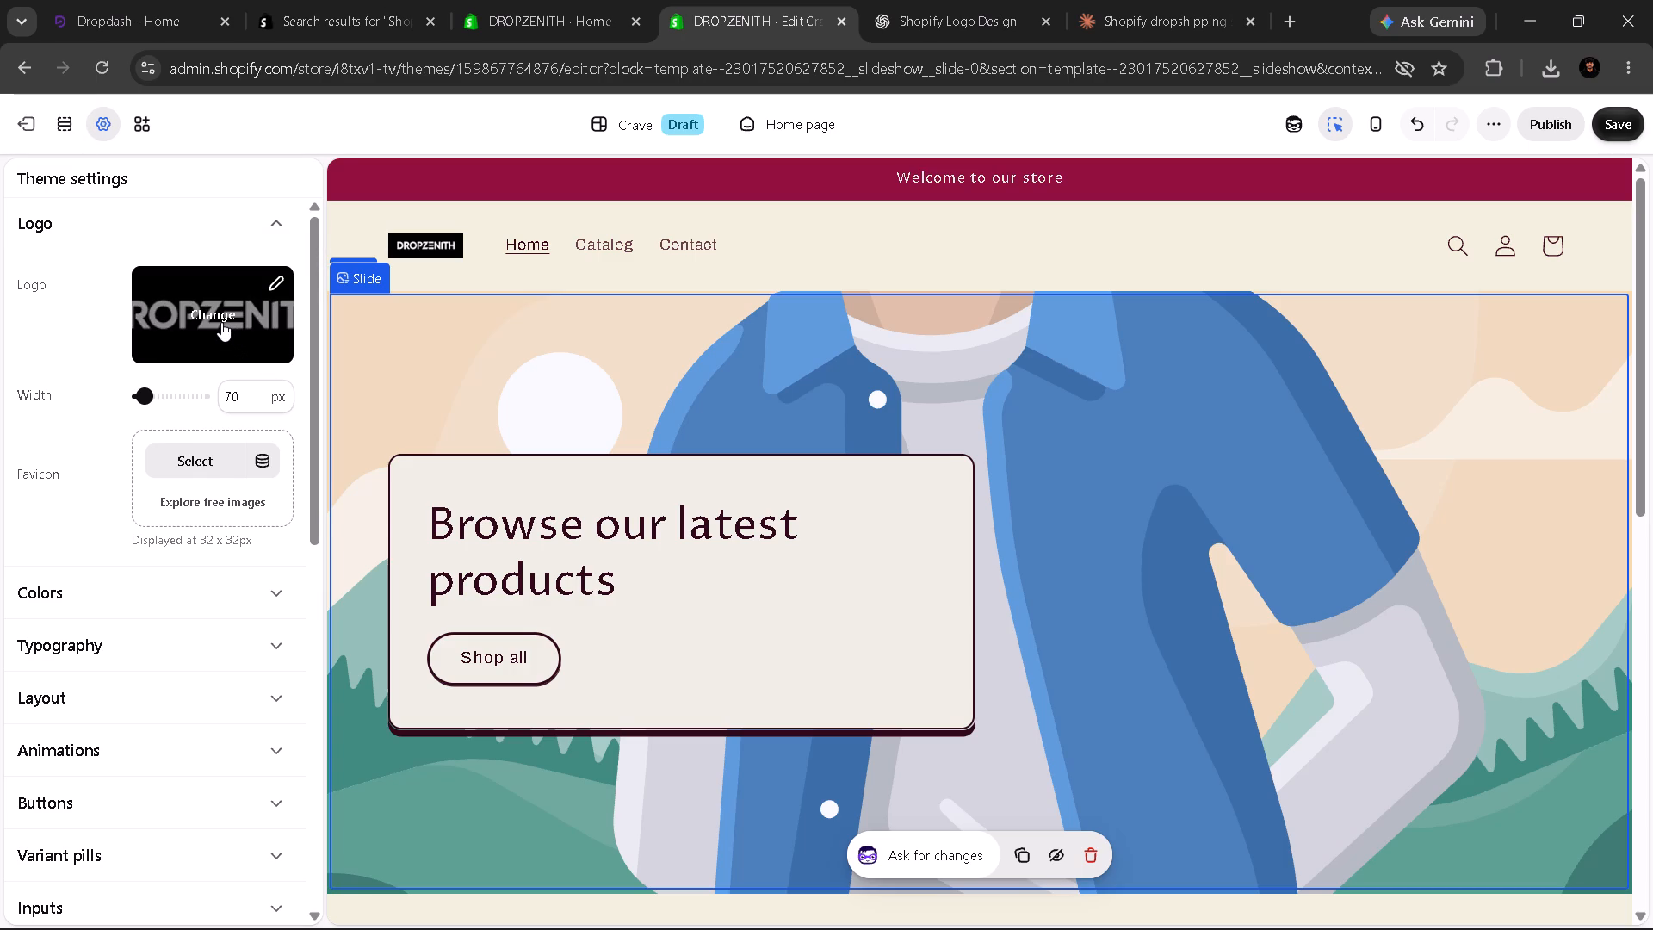
click(187, 487)
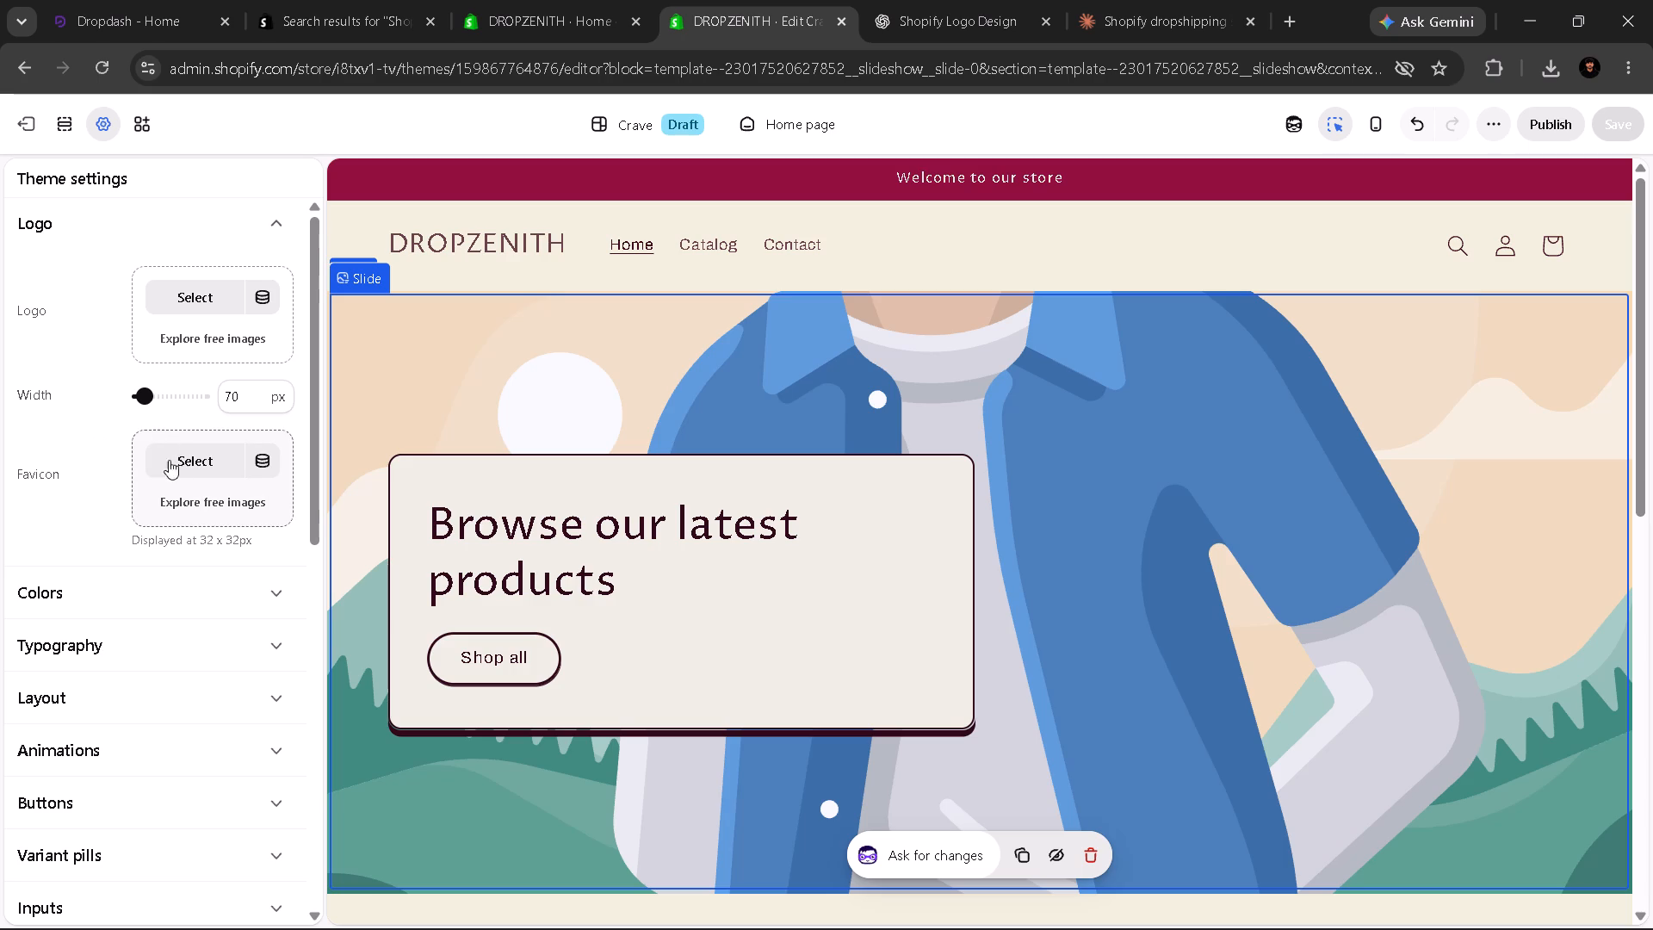
click(201, 459)
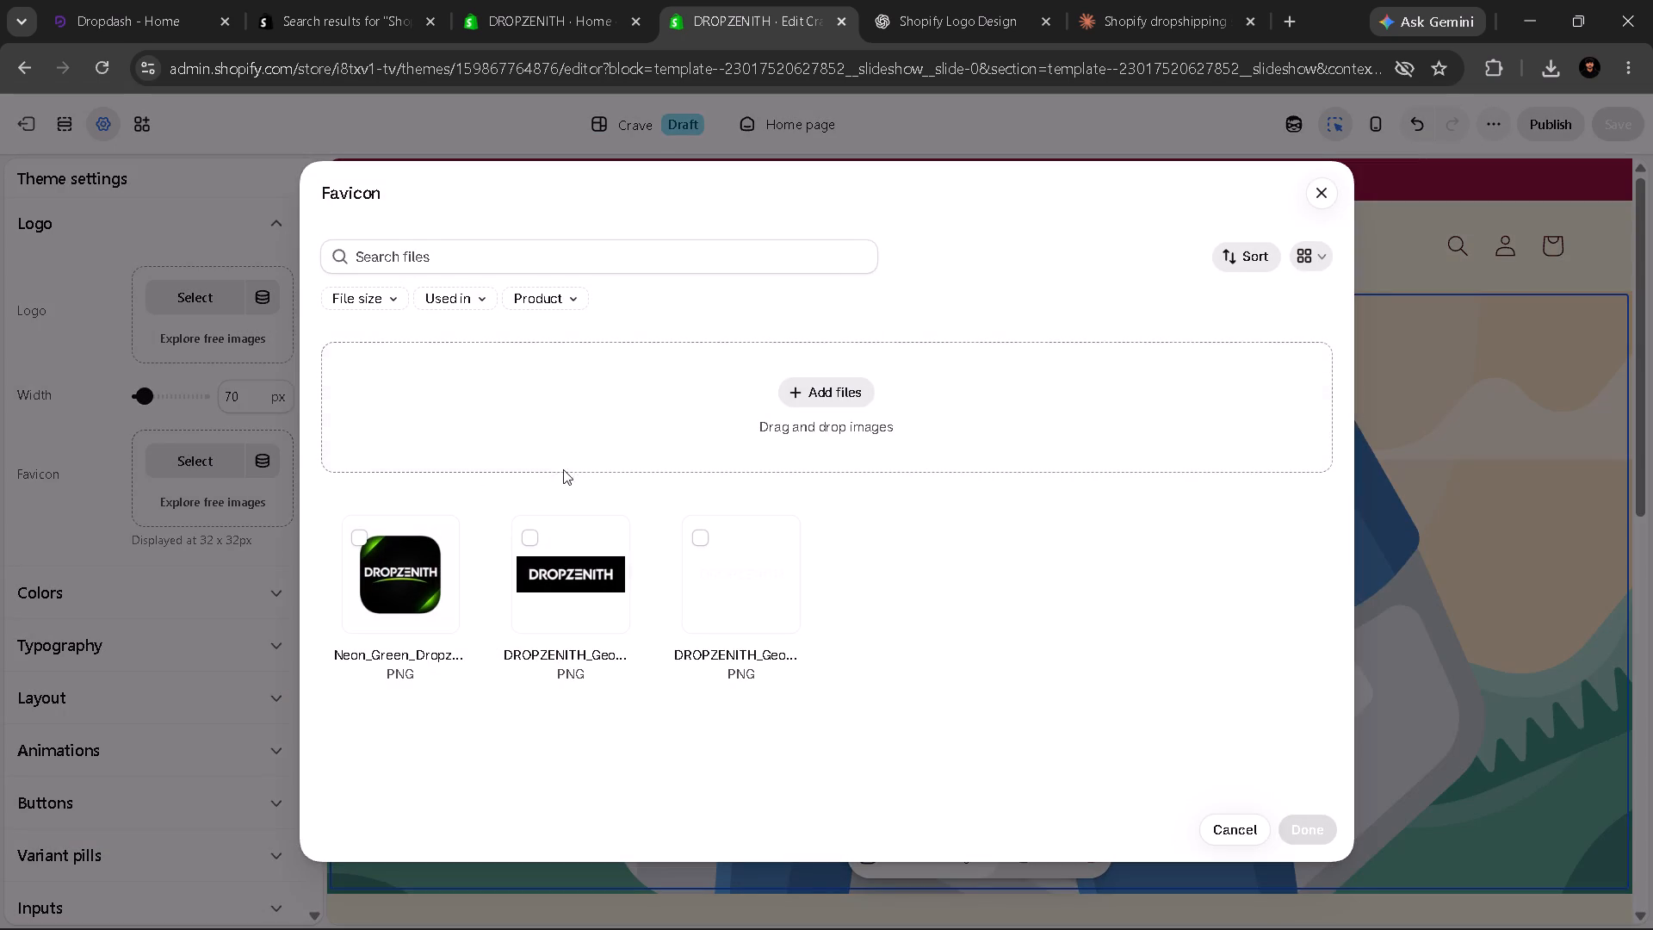
click(1312, 203)
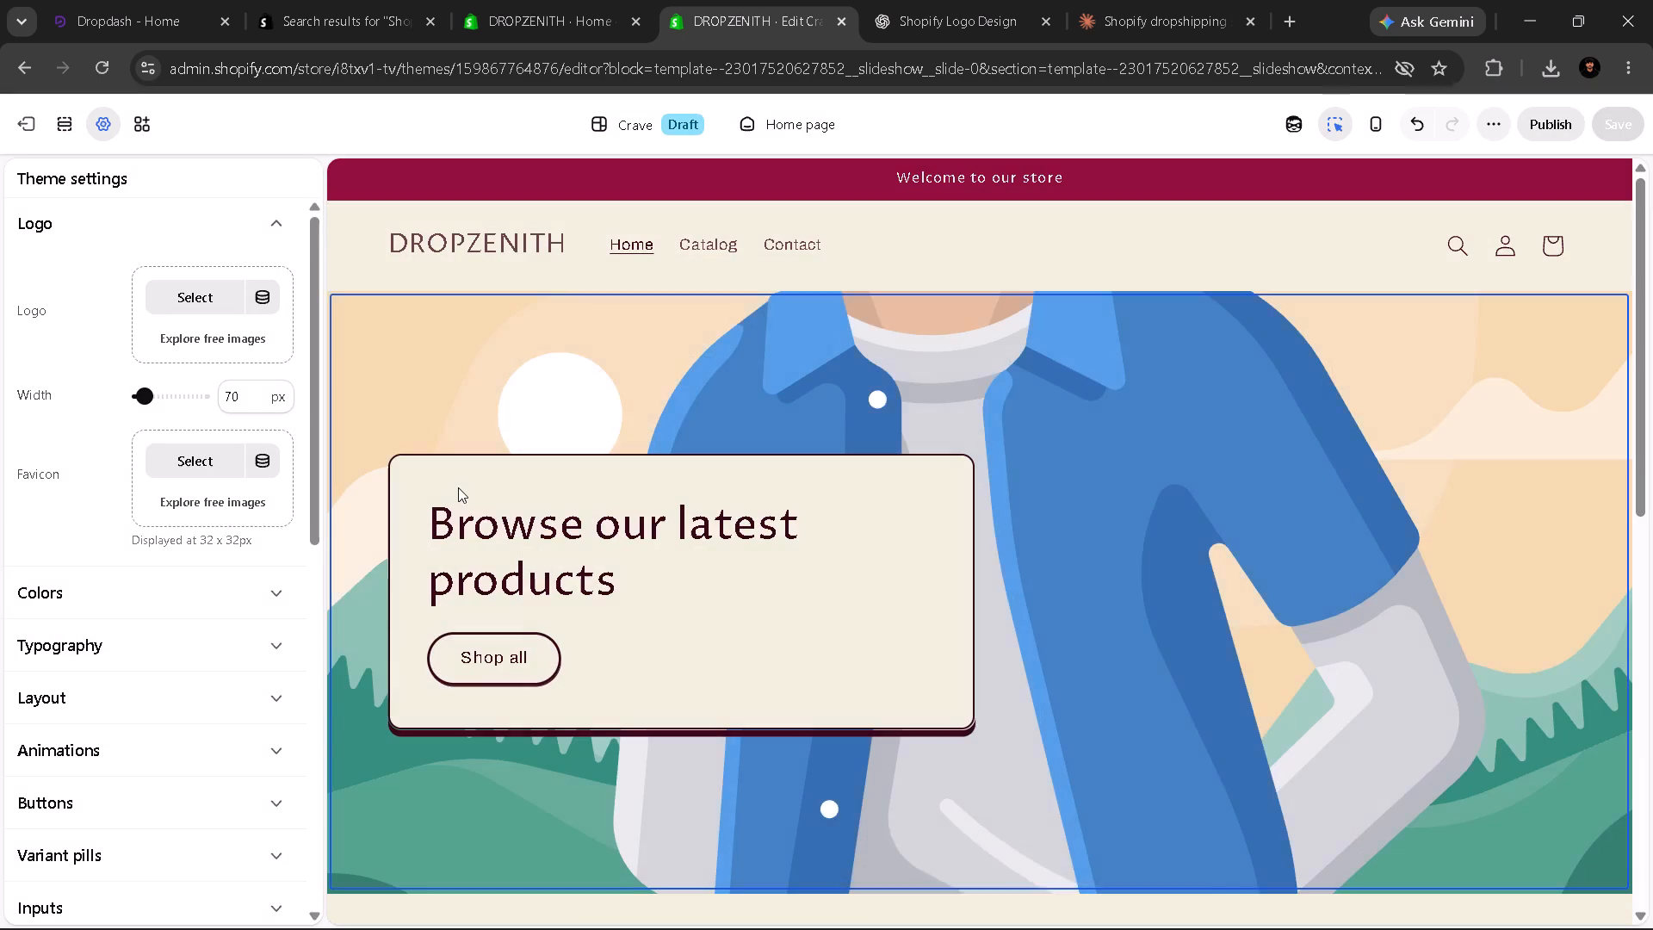
Add a new colour scheme to the Crave theme and set its solid button background to #000000.
click(137, 602)
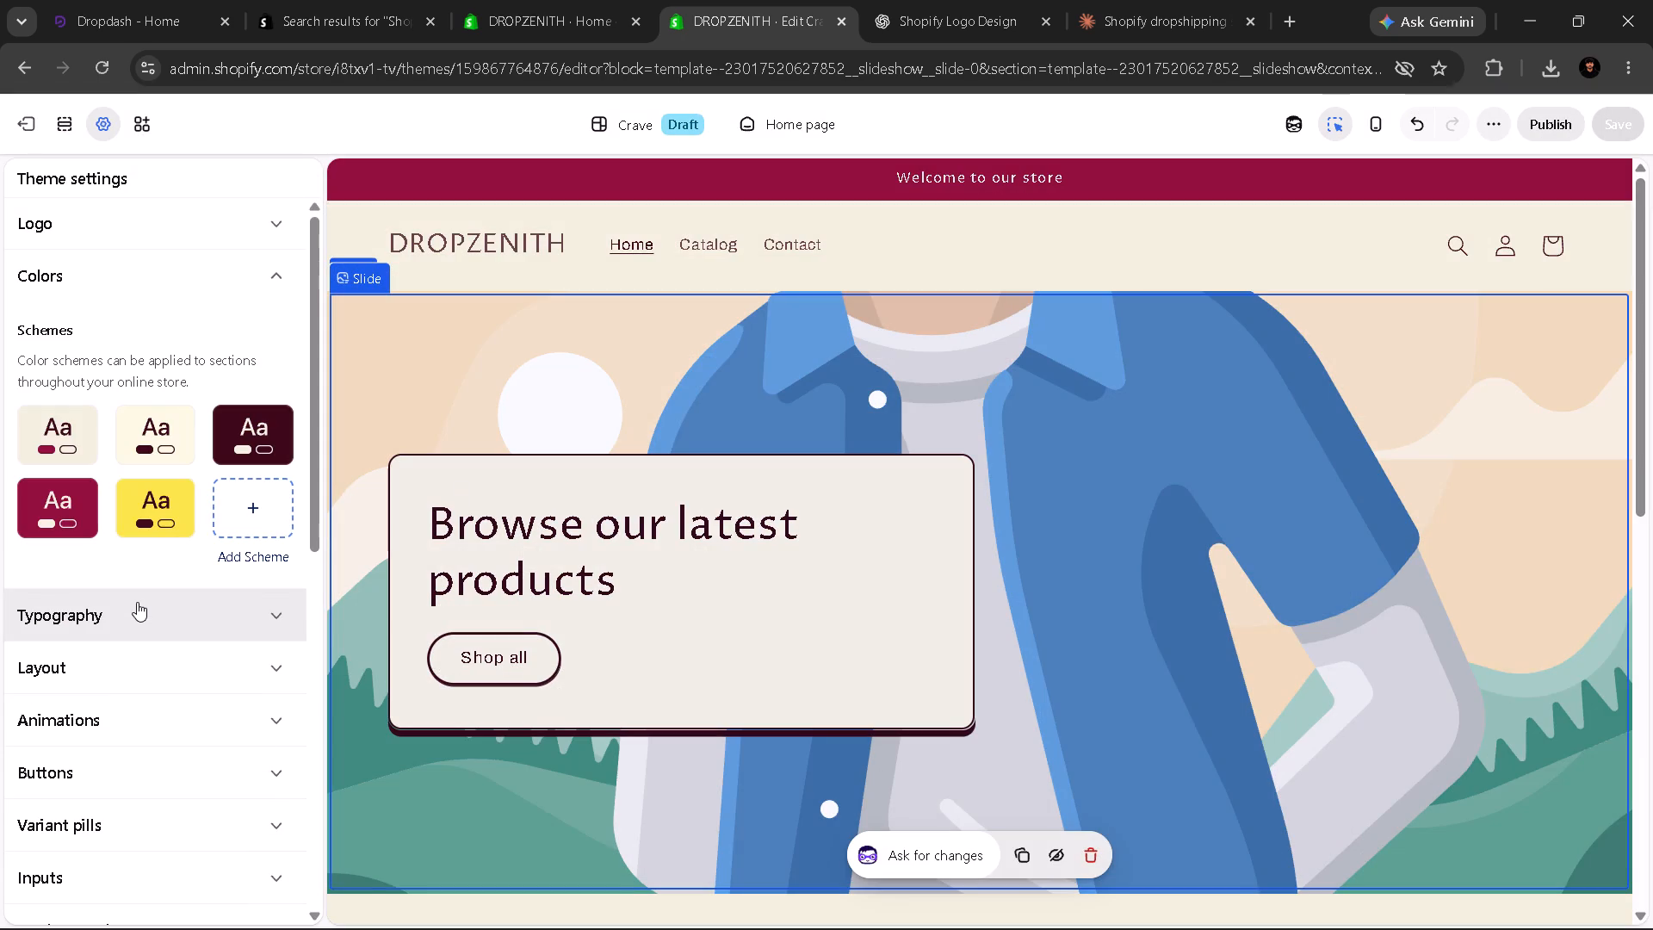
click(251, 499)
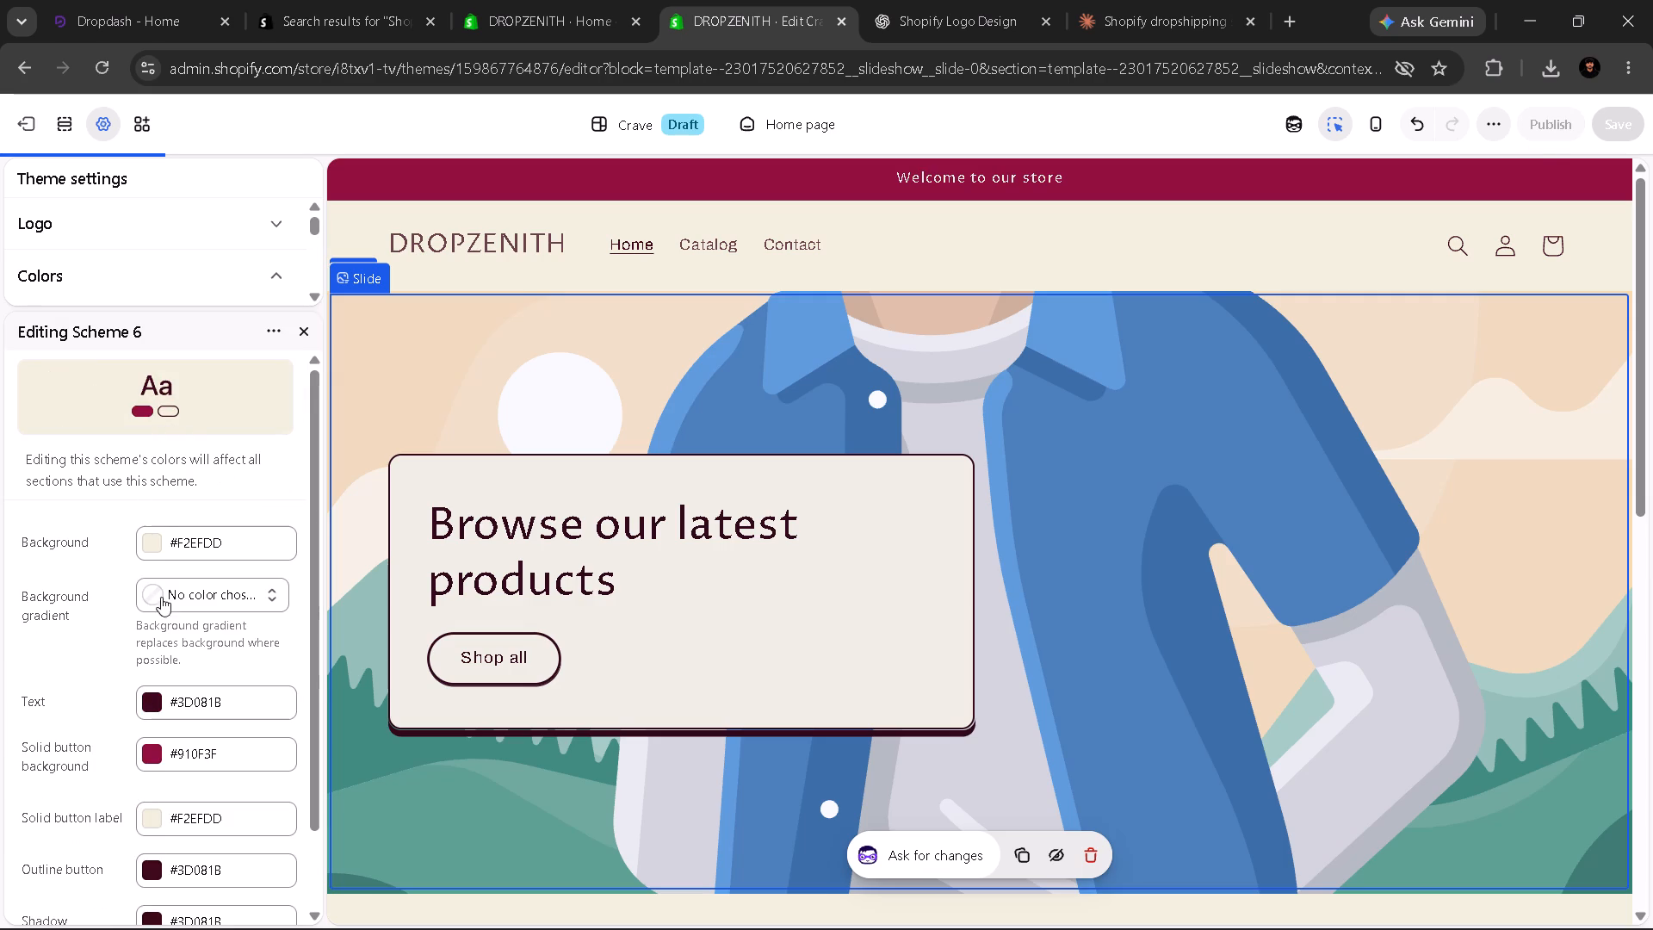
click(172, 740)
click(232, 558)
drag(232, 558, 101, 440)
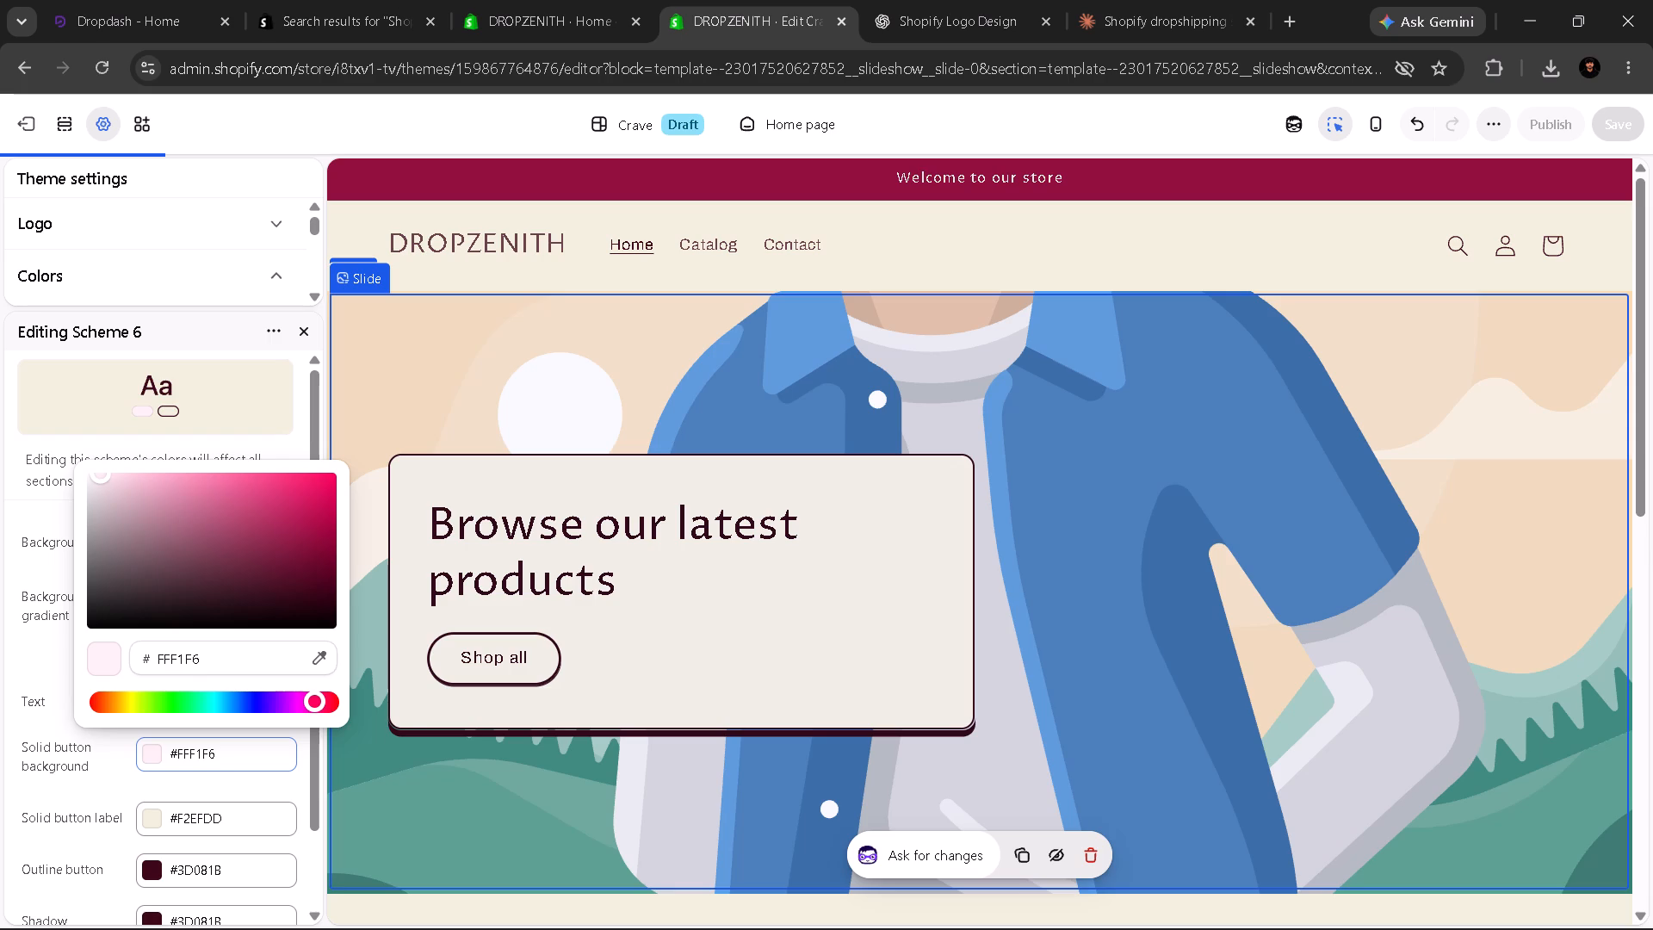
drag(233, 573, 404, 708)
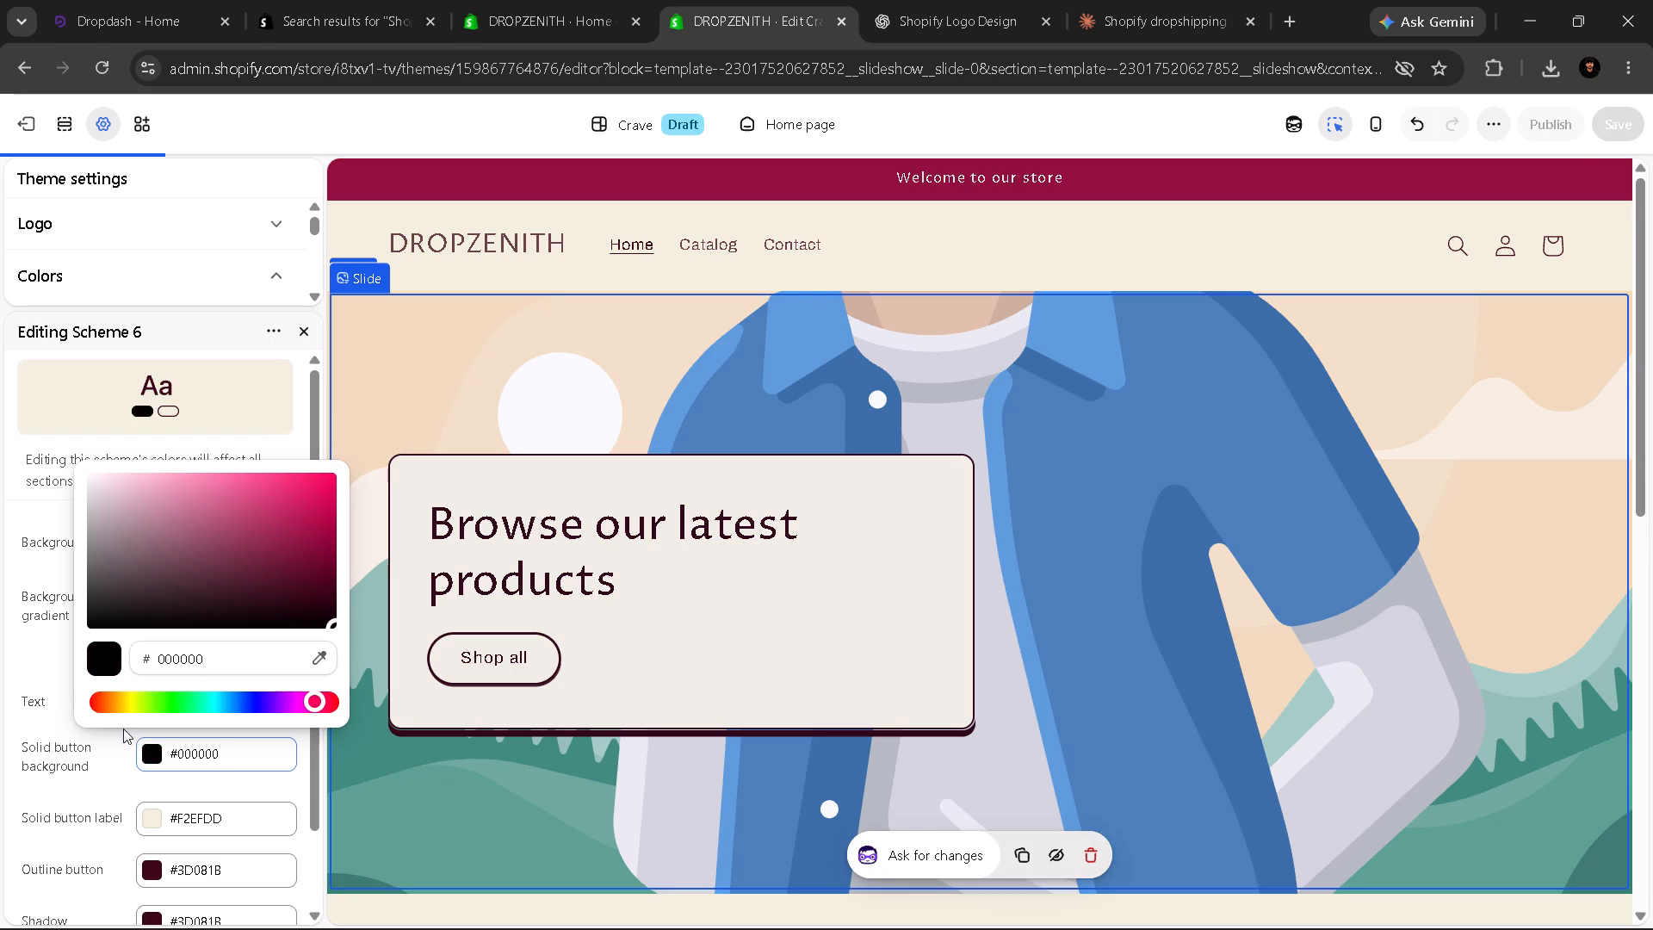
click(112, 758)
Review the new scheme's remaining colour settings and the theme's heading and body typography settings.
scroll(186, 604, down, 1)
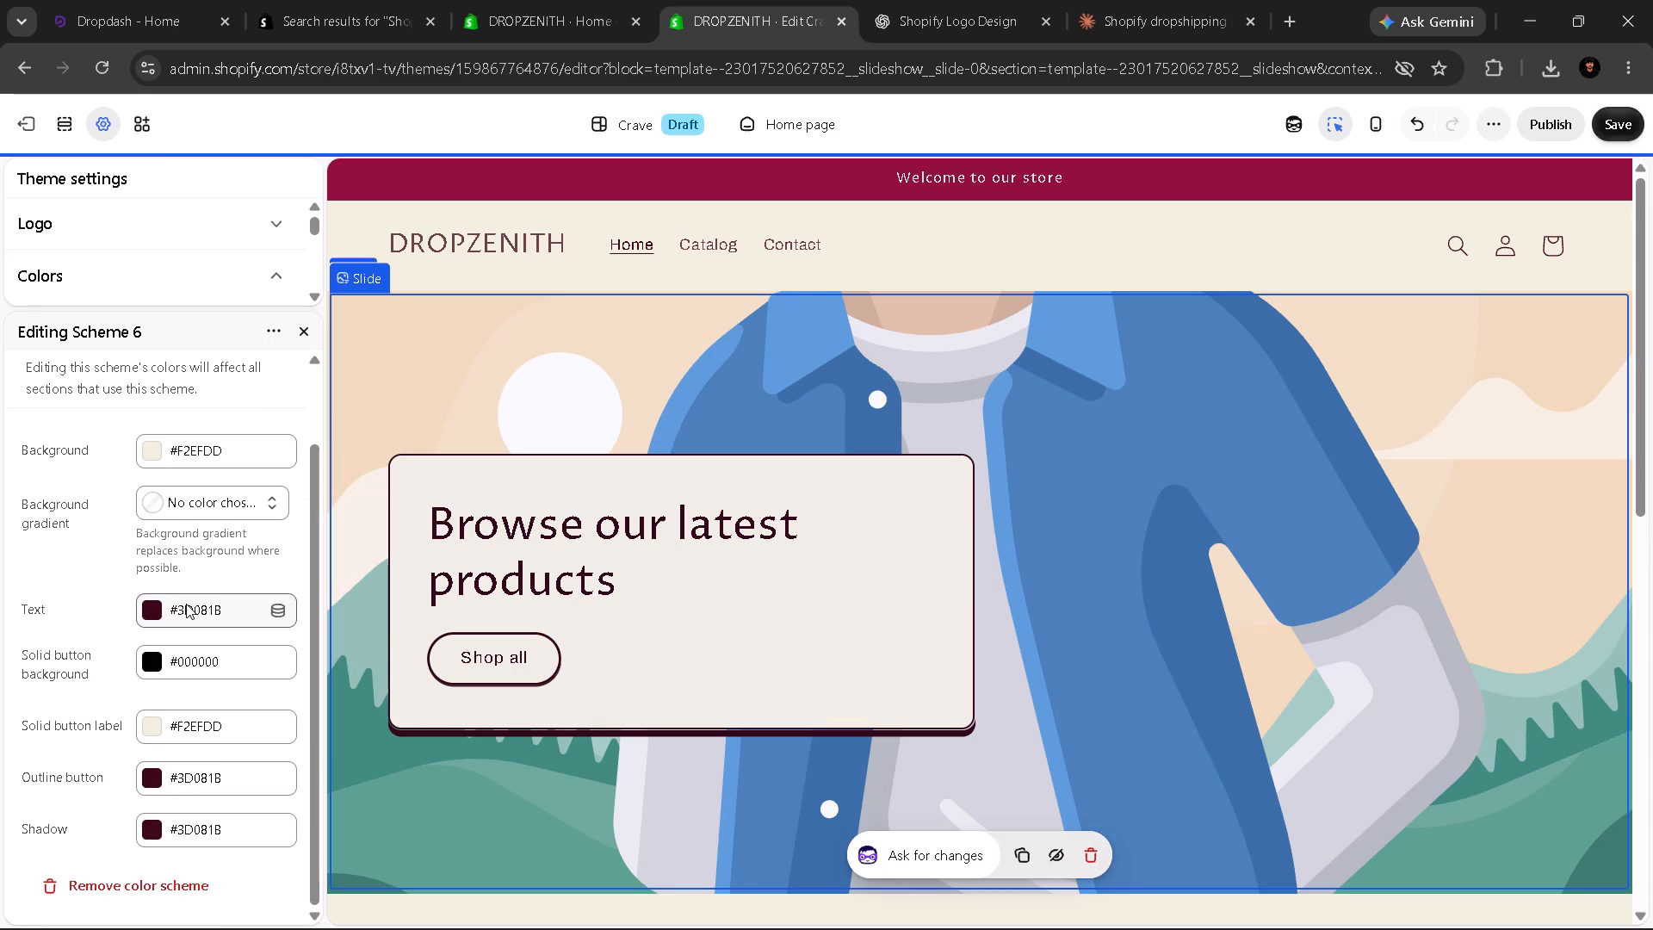
scroll(104, 443, down, 1)
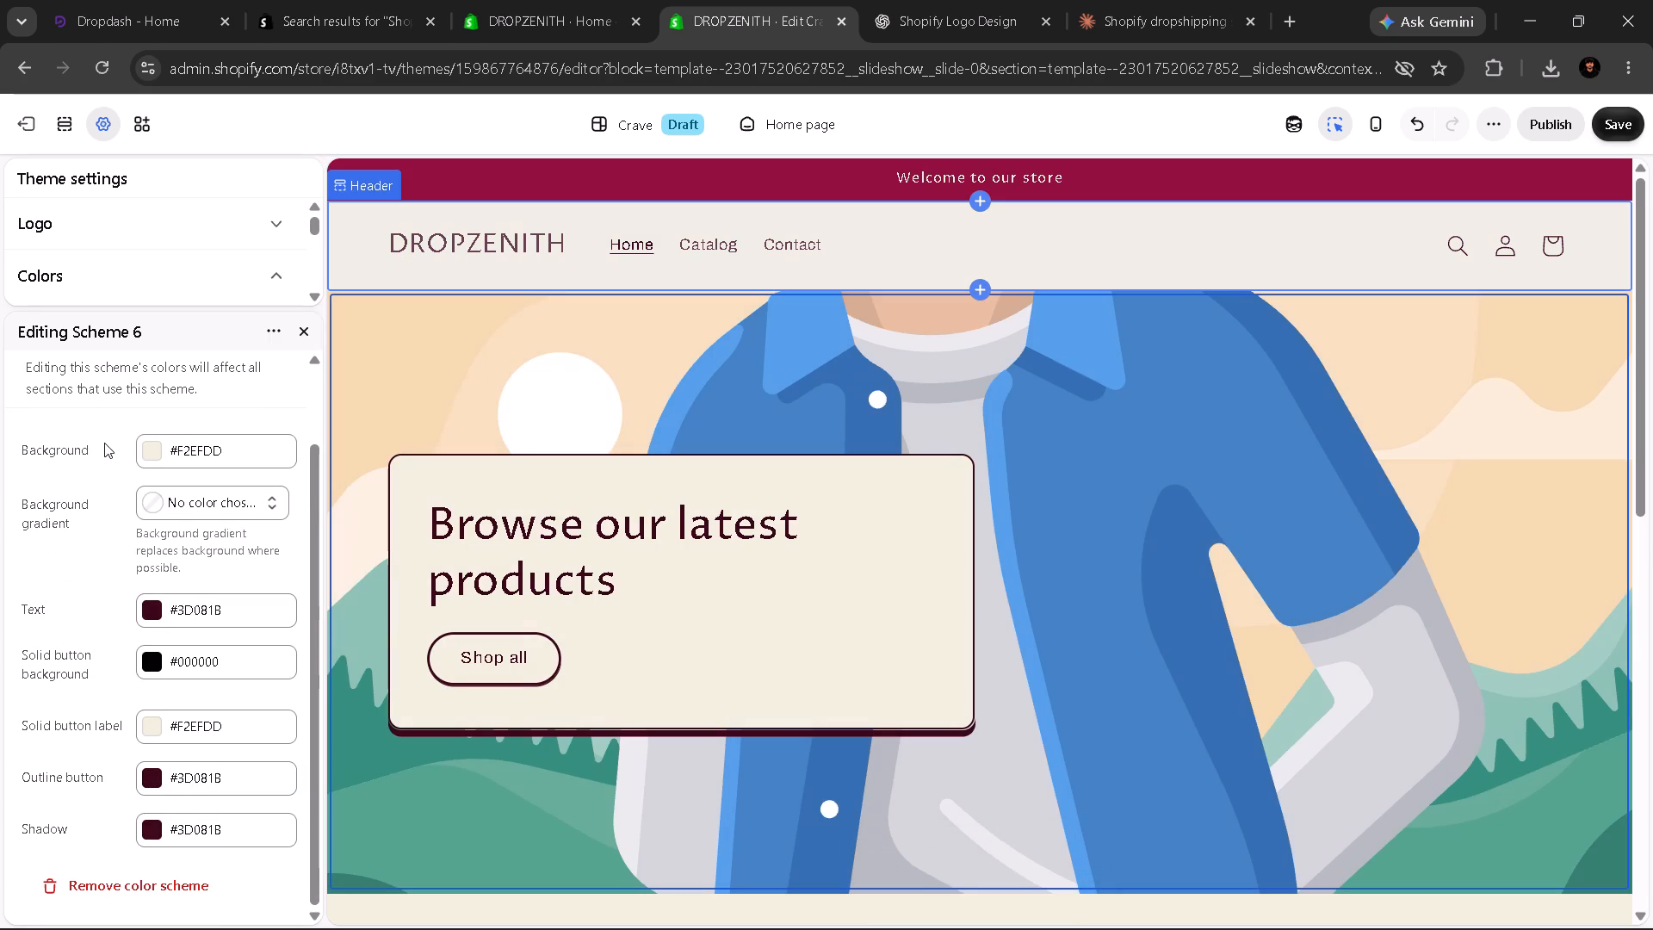
scroll(110, 494, up, 3)
scroll(110, 494, down, 3)
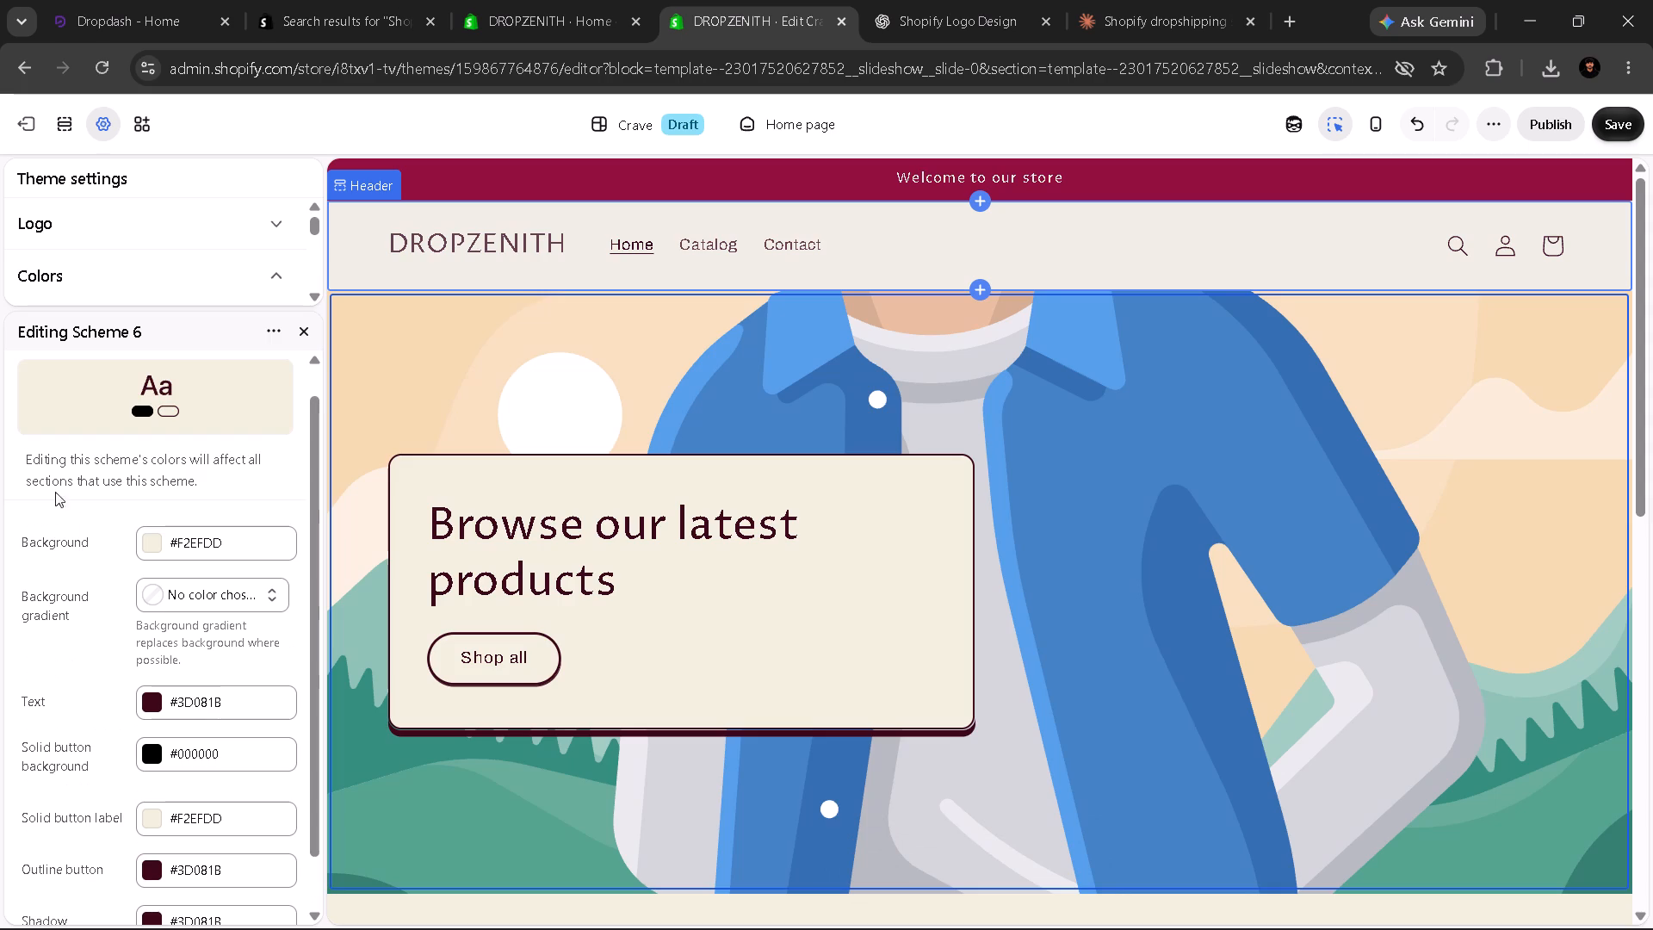
scroll(63, 576, down, 2)
scroll(63, 576, up, 2)
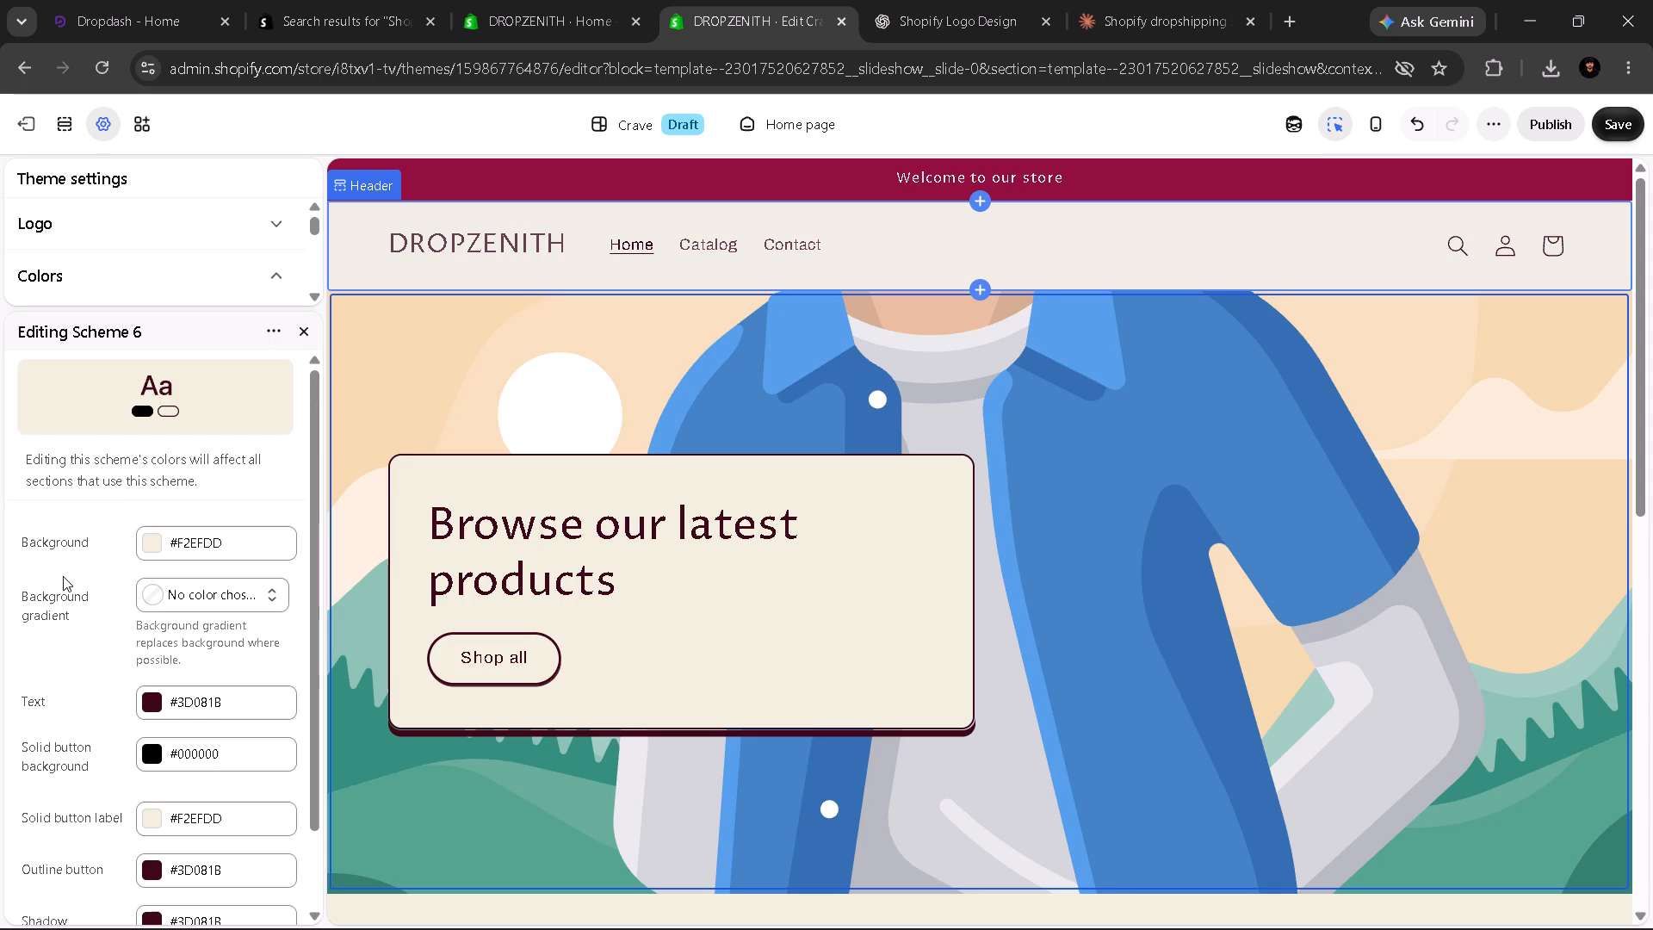
click(103, 284)
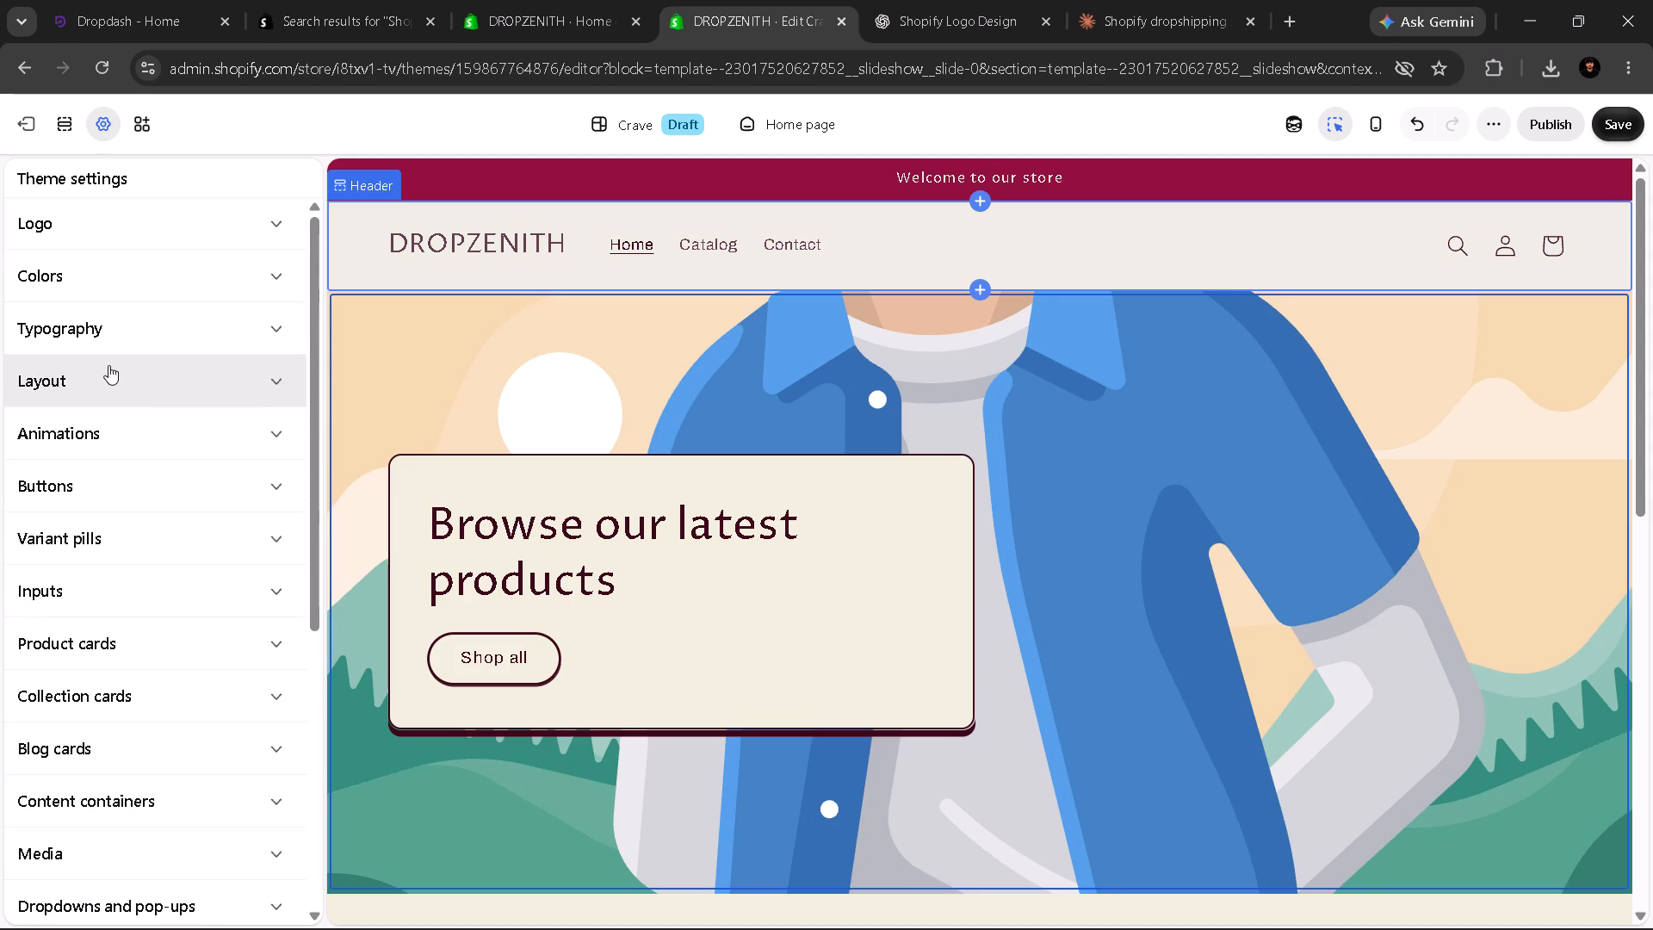
click(117, 341)
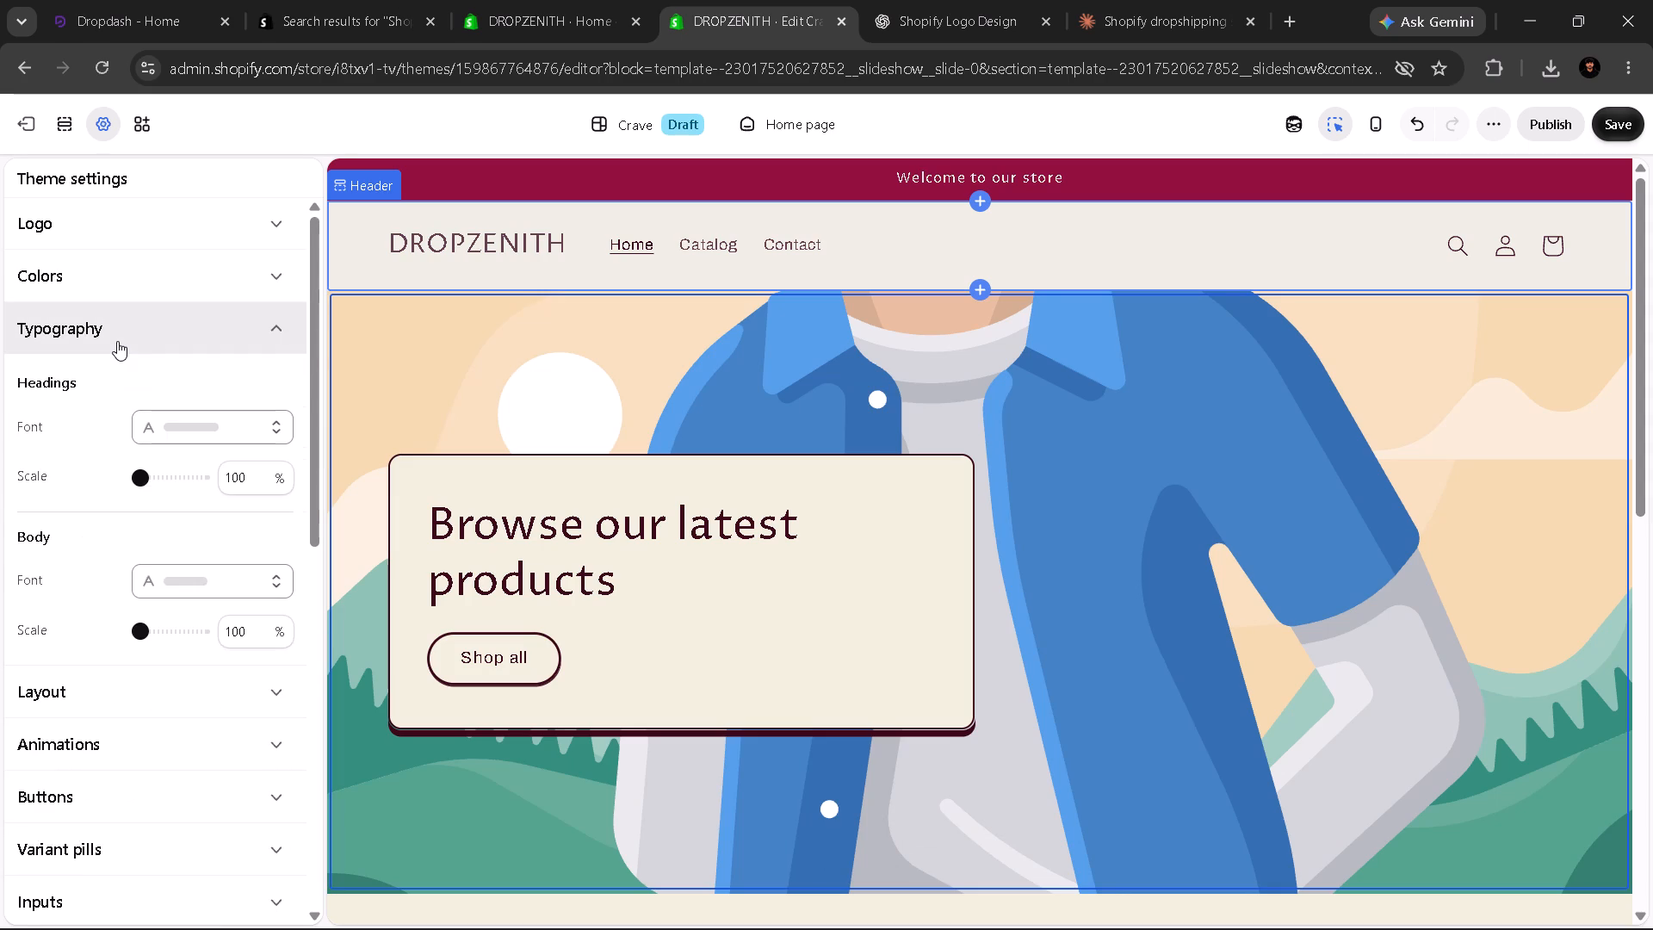
click(117, 341)
Look over the home page preview, from the featured products down to the email signup and footer.
scroll(554, 483, down, 6)
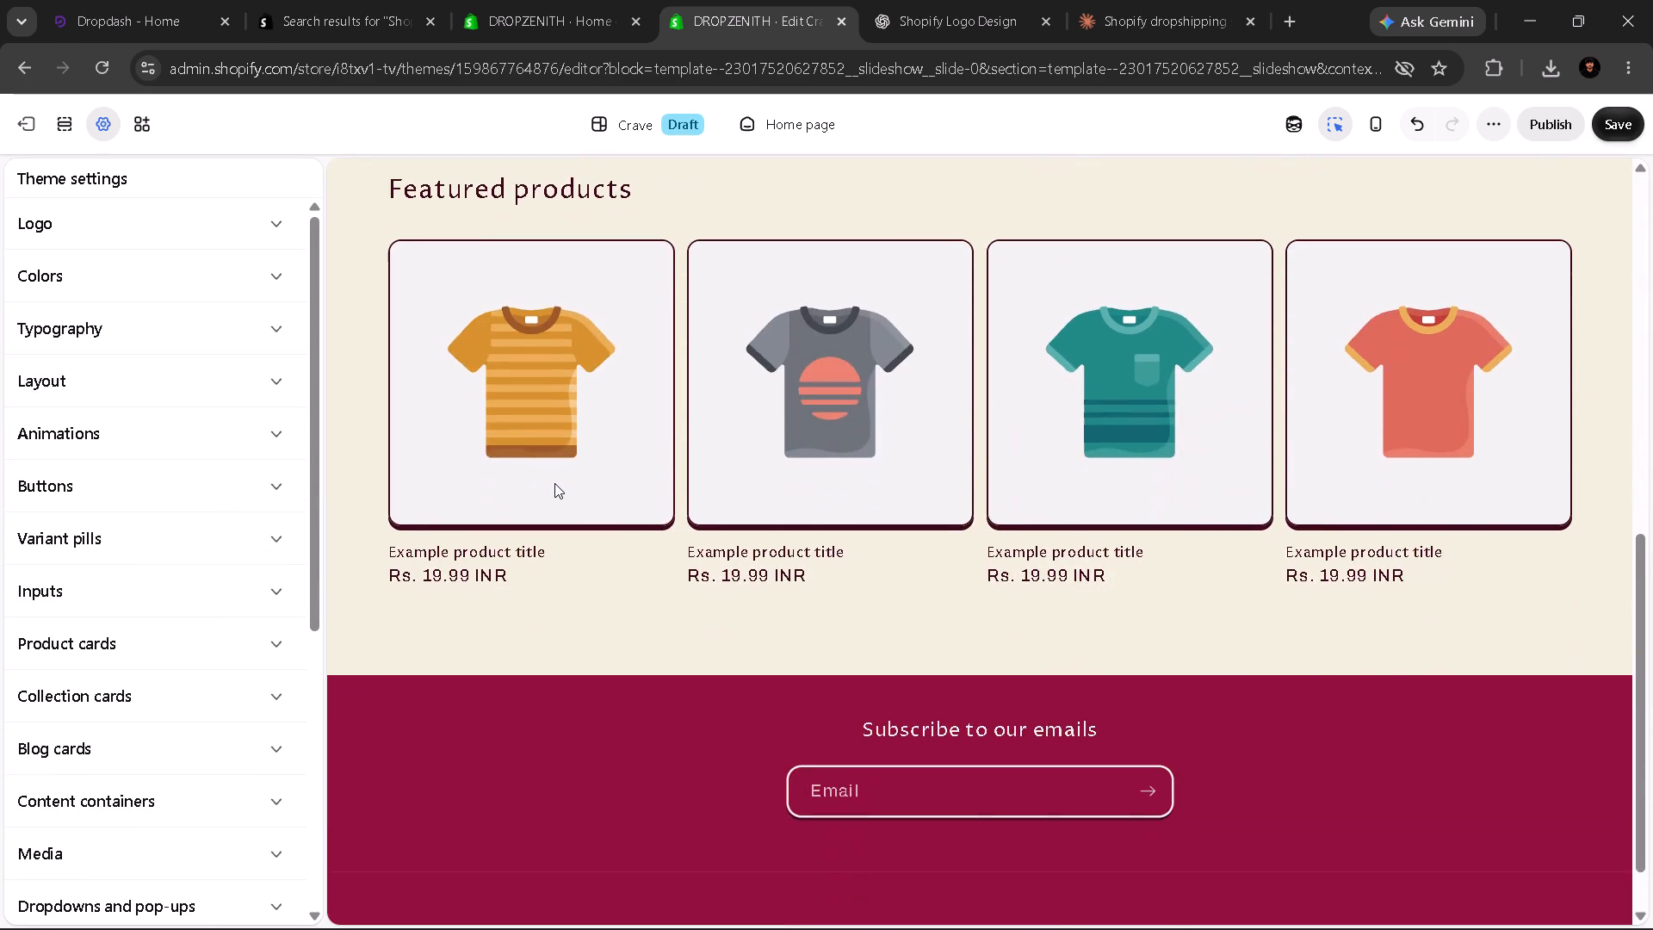
scroll(554, 483, up, 7)
scroll(554, 483, down, 4)
scroll(554, 483, up, 2)
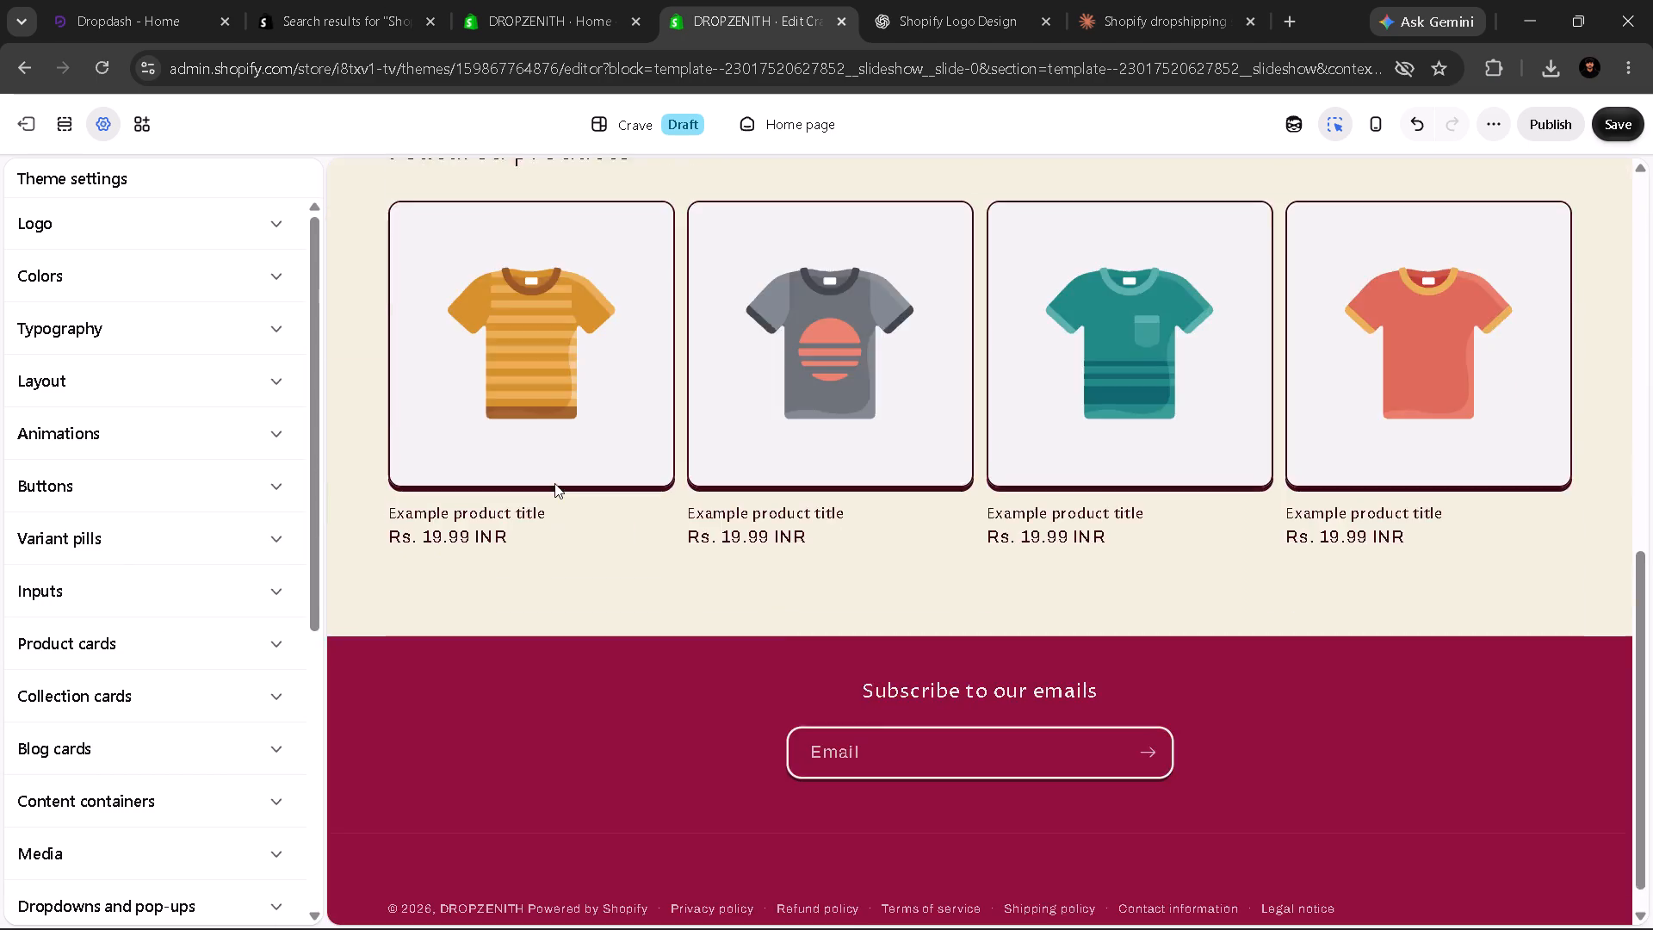
scroll(554, 483, up, 1)
scroll(554, 483, down, 3)
scroll(554, 483, up, 3)
scroll(554, 483, down, 4)
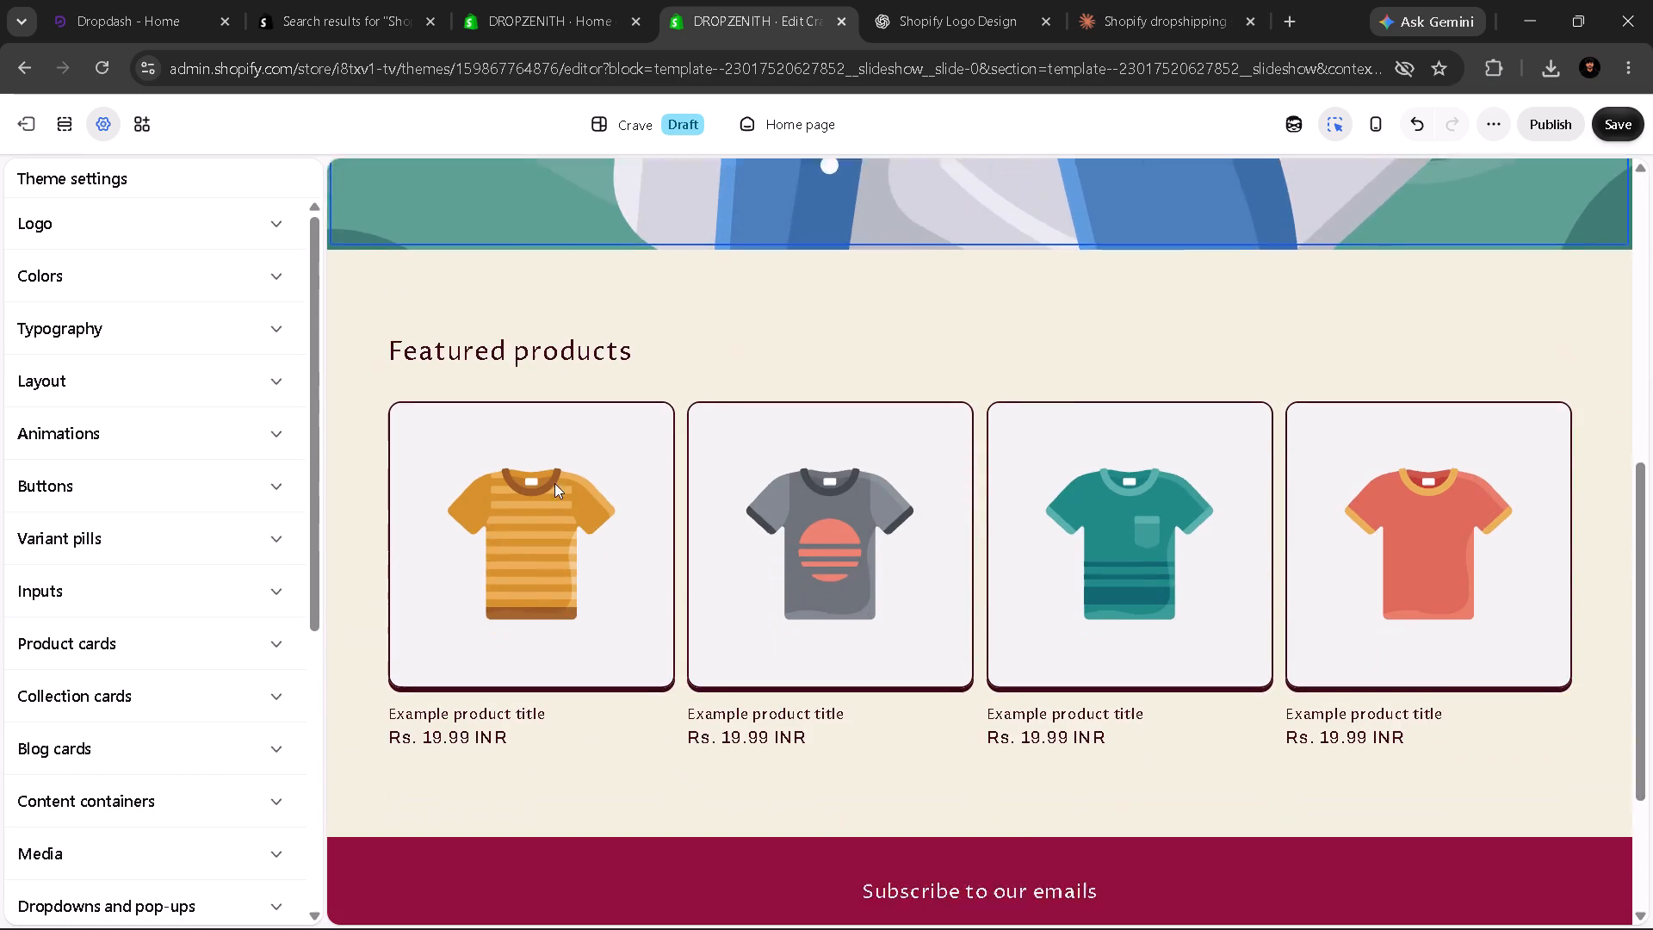
Switch to the store's themes page and review the current theme, the Tech Luxury draft's rollout options and the suggested themes.
click(545, 0)
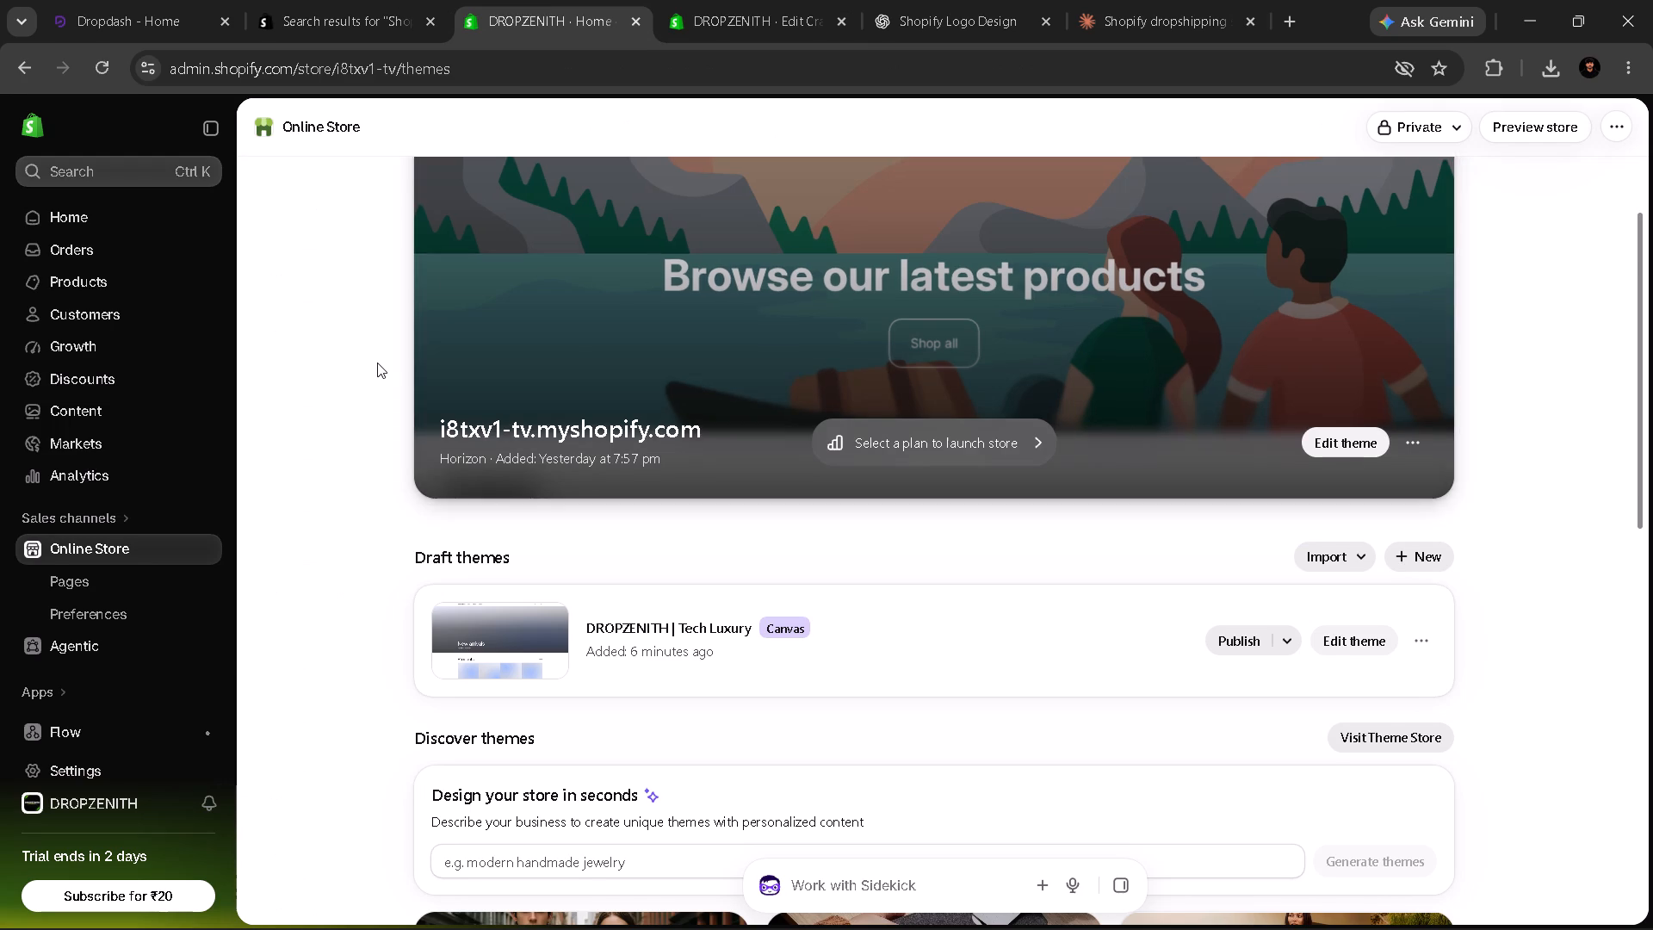
scroll(377, 363, down, 1)
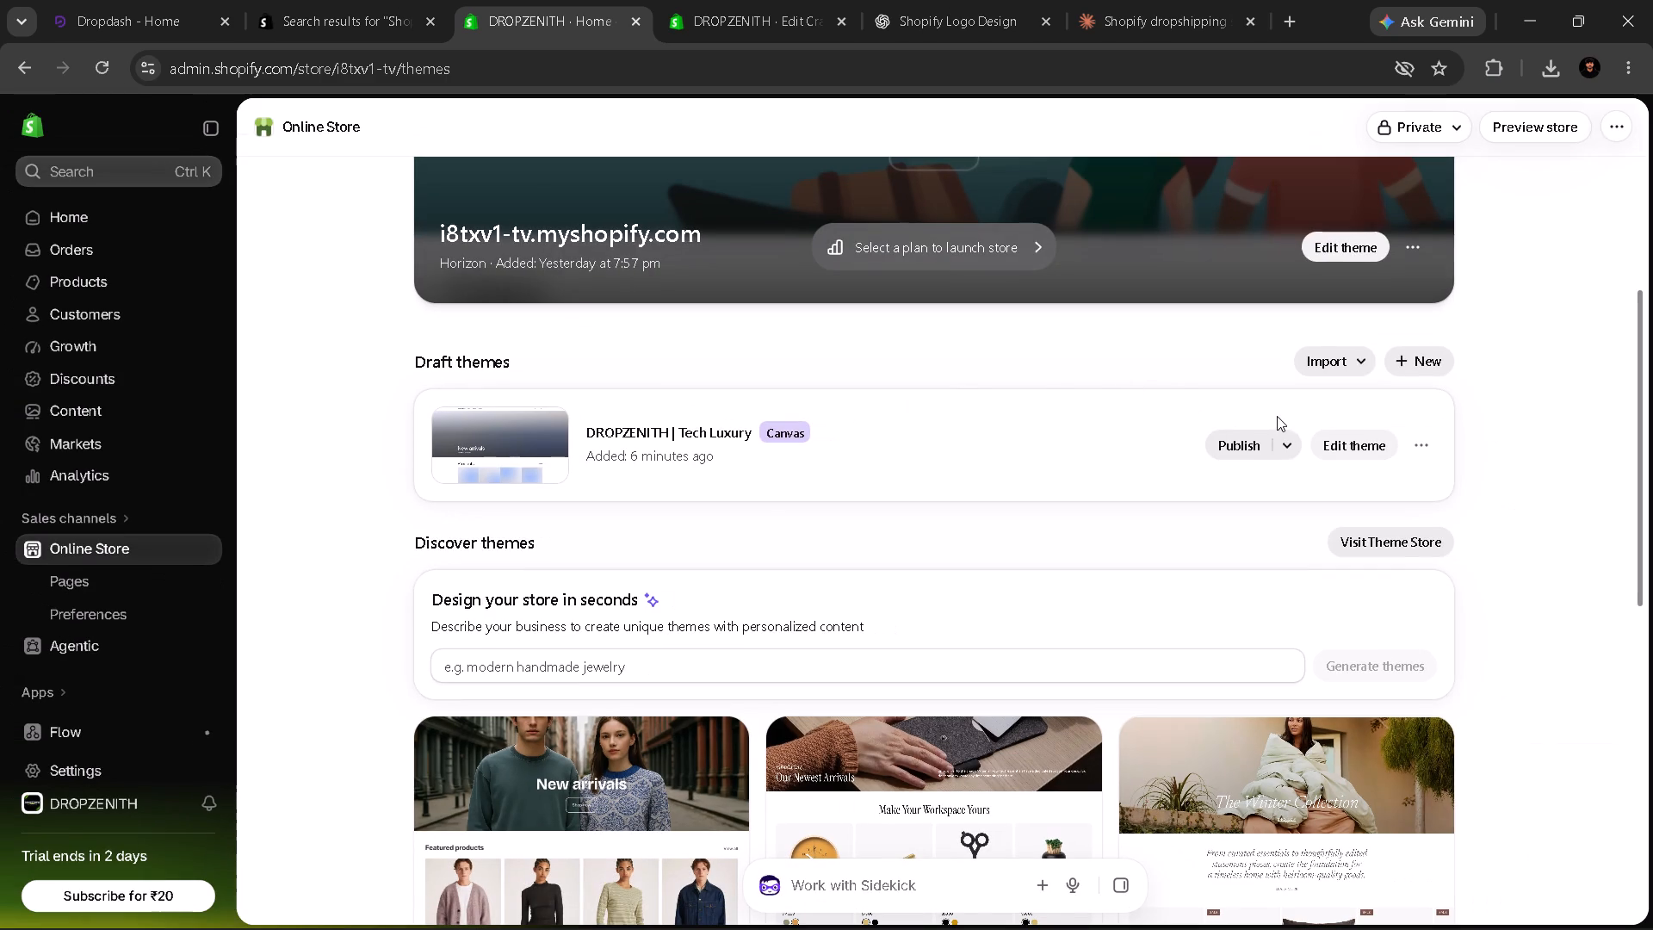
click(1298, 456)
click(1297, 453)
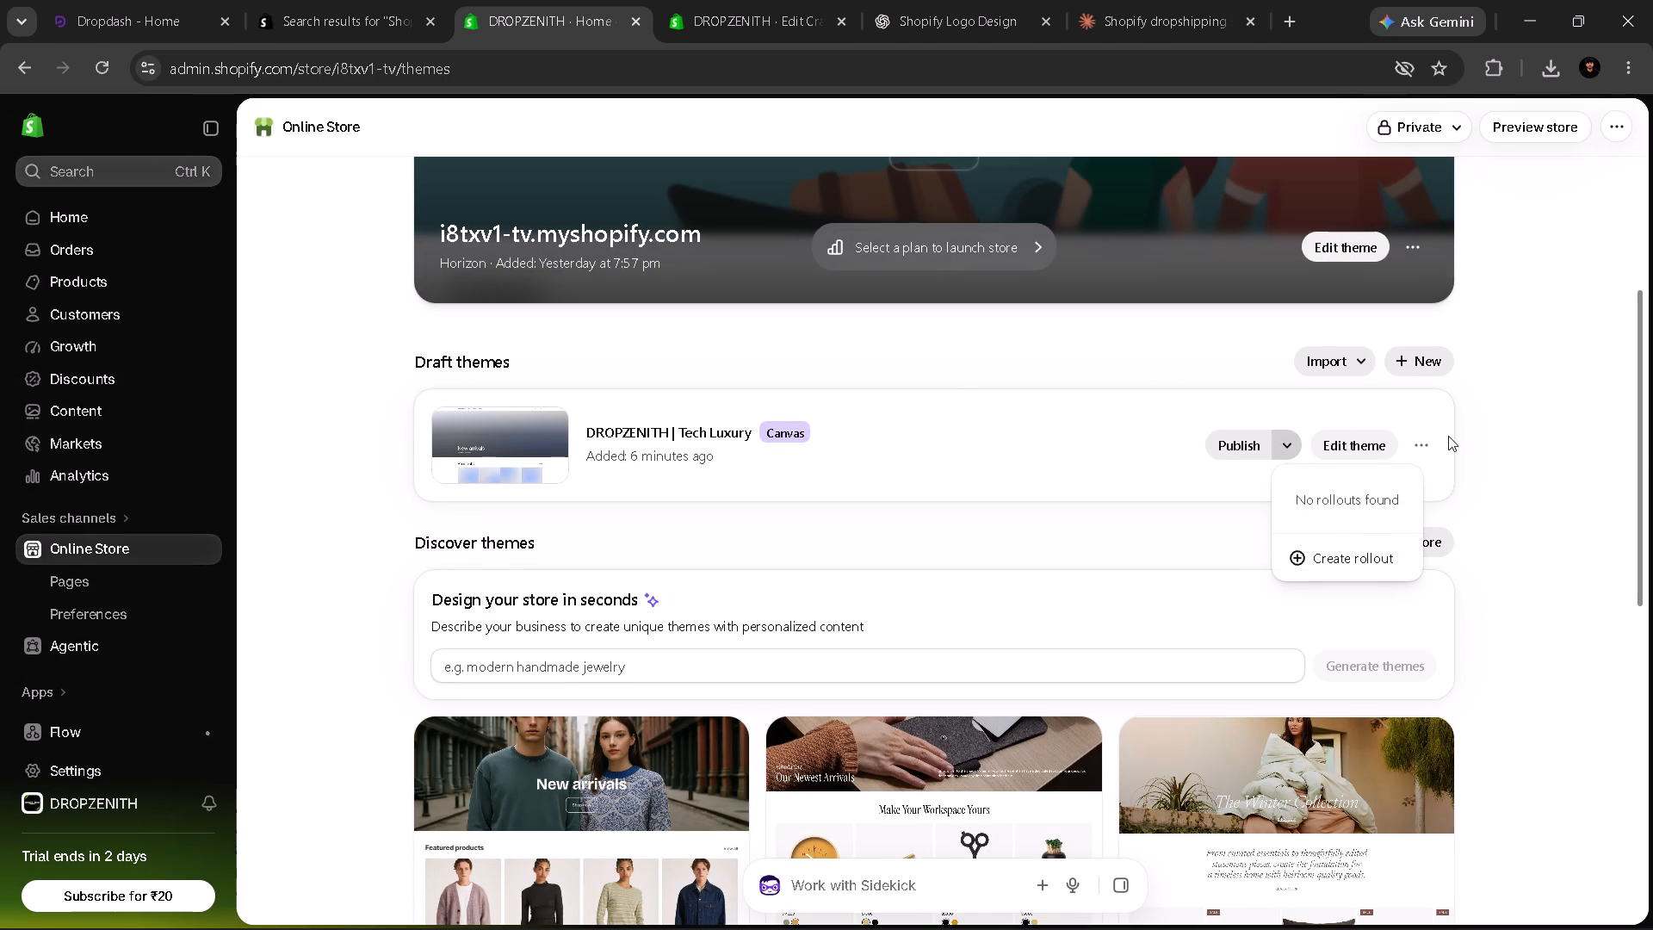
click(1448, 436)
scroll(1448, 436, down, 2)
scroll(260, 499, down, 1)
scroll(260, 499, up, 2)
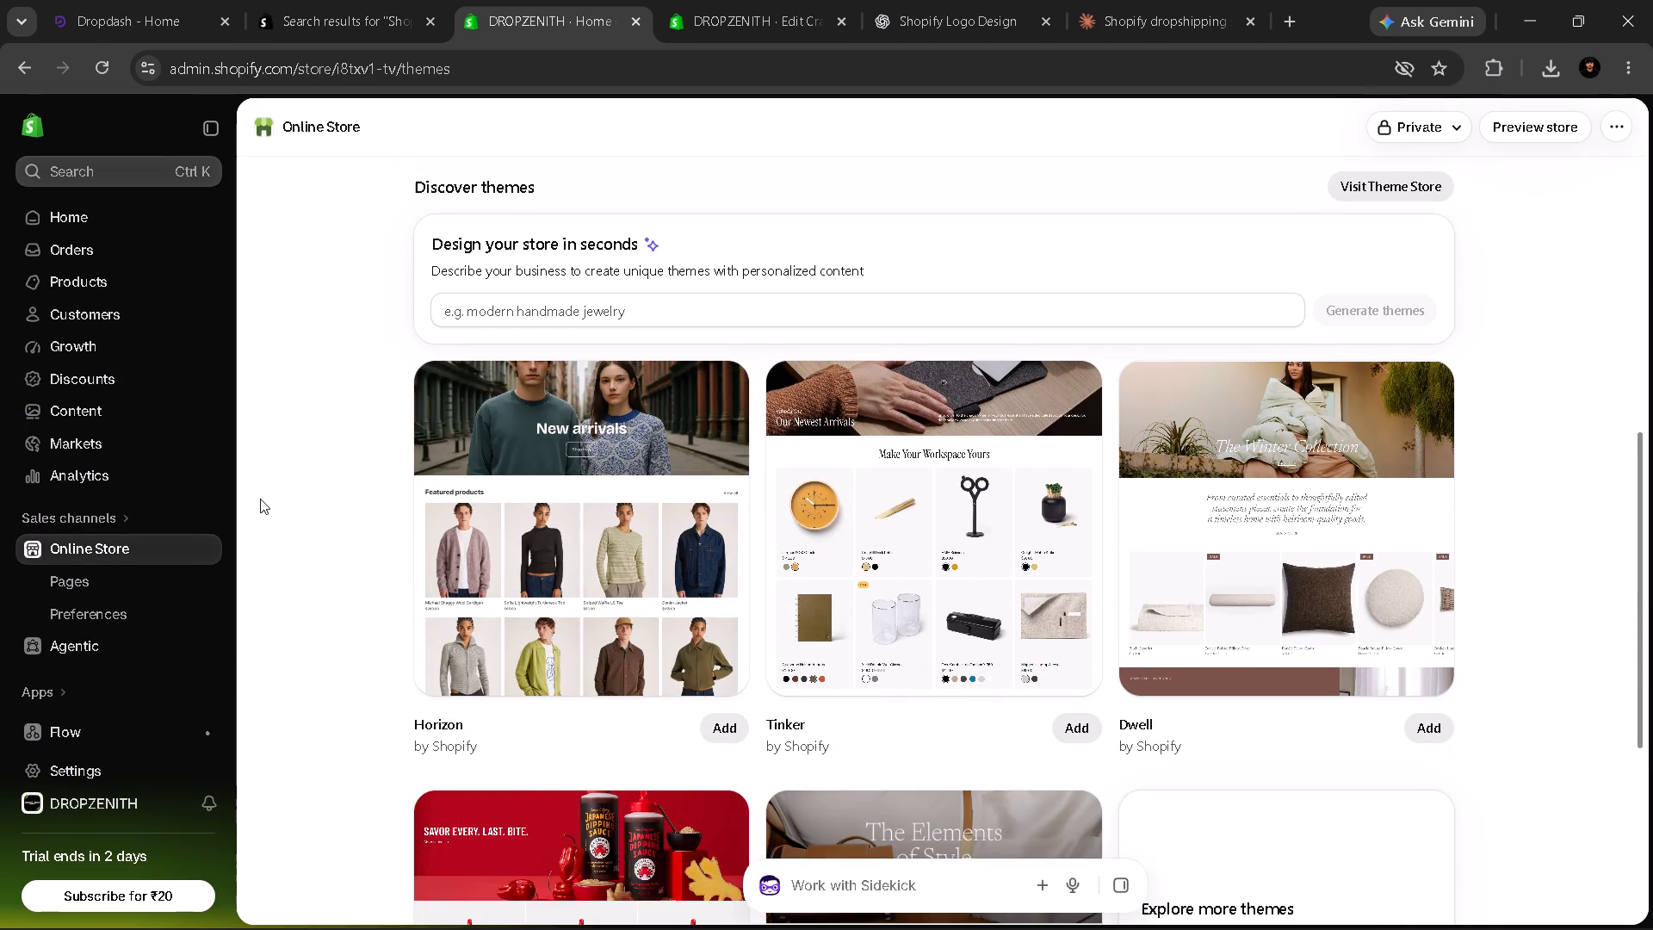
scroll(260, 499, down, 1)
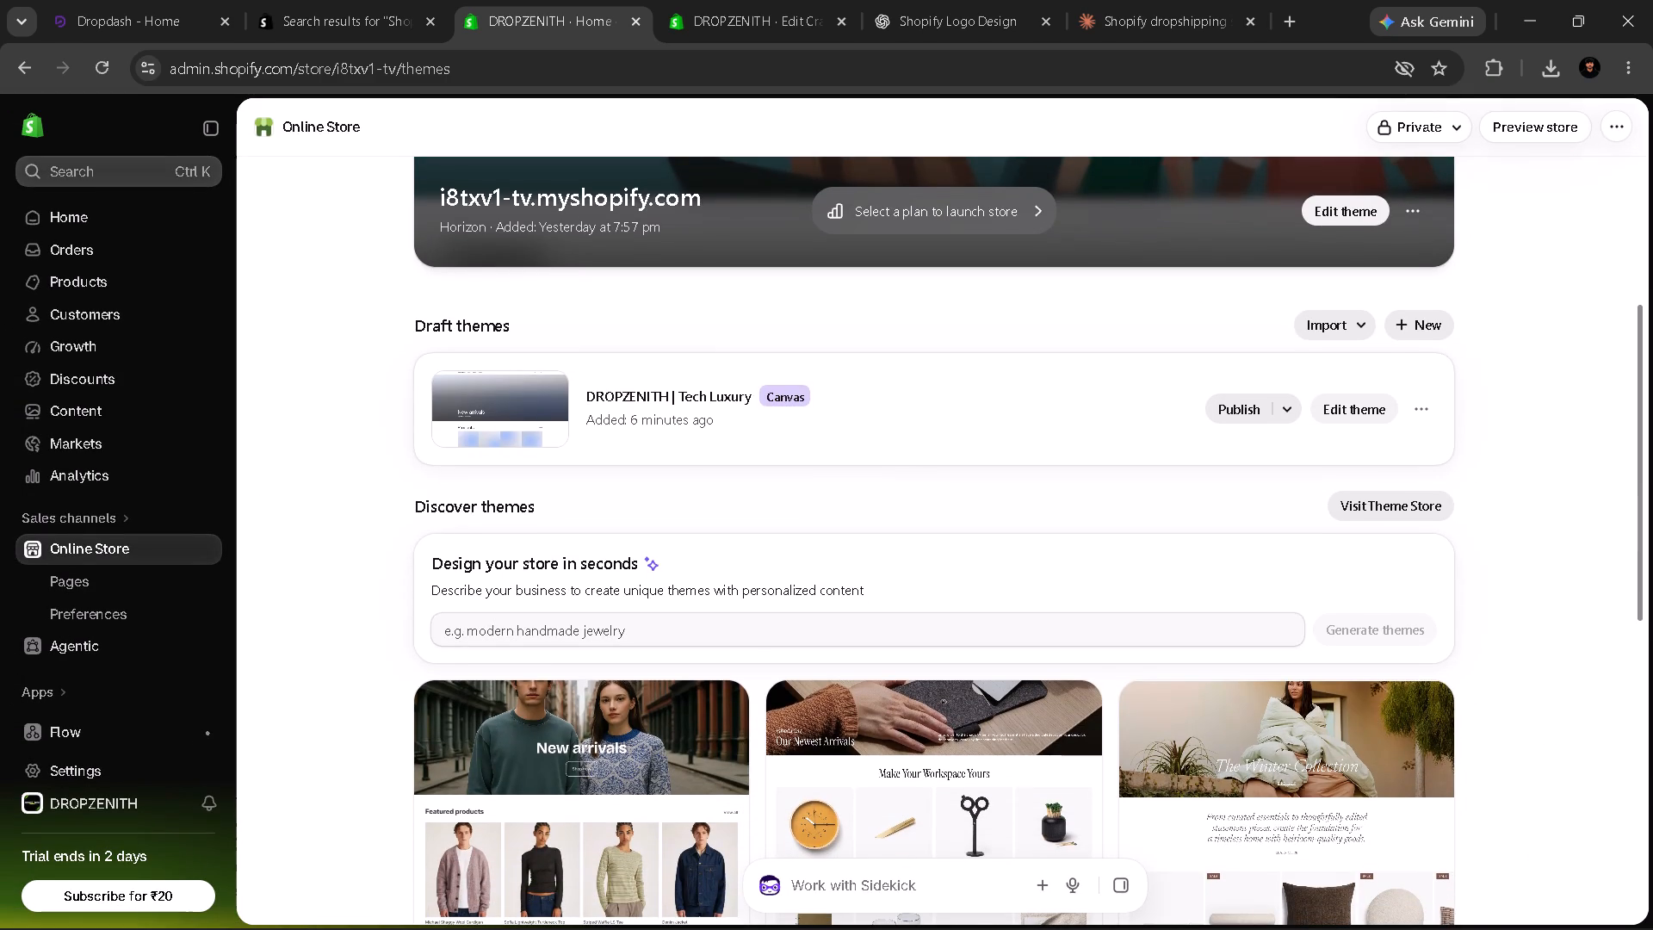
scroll(705, 651, down, 3)
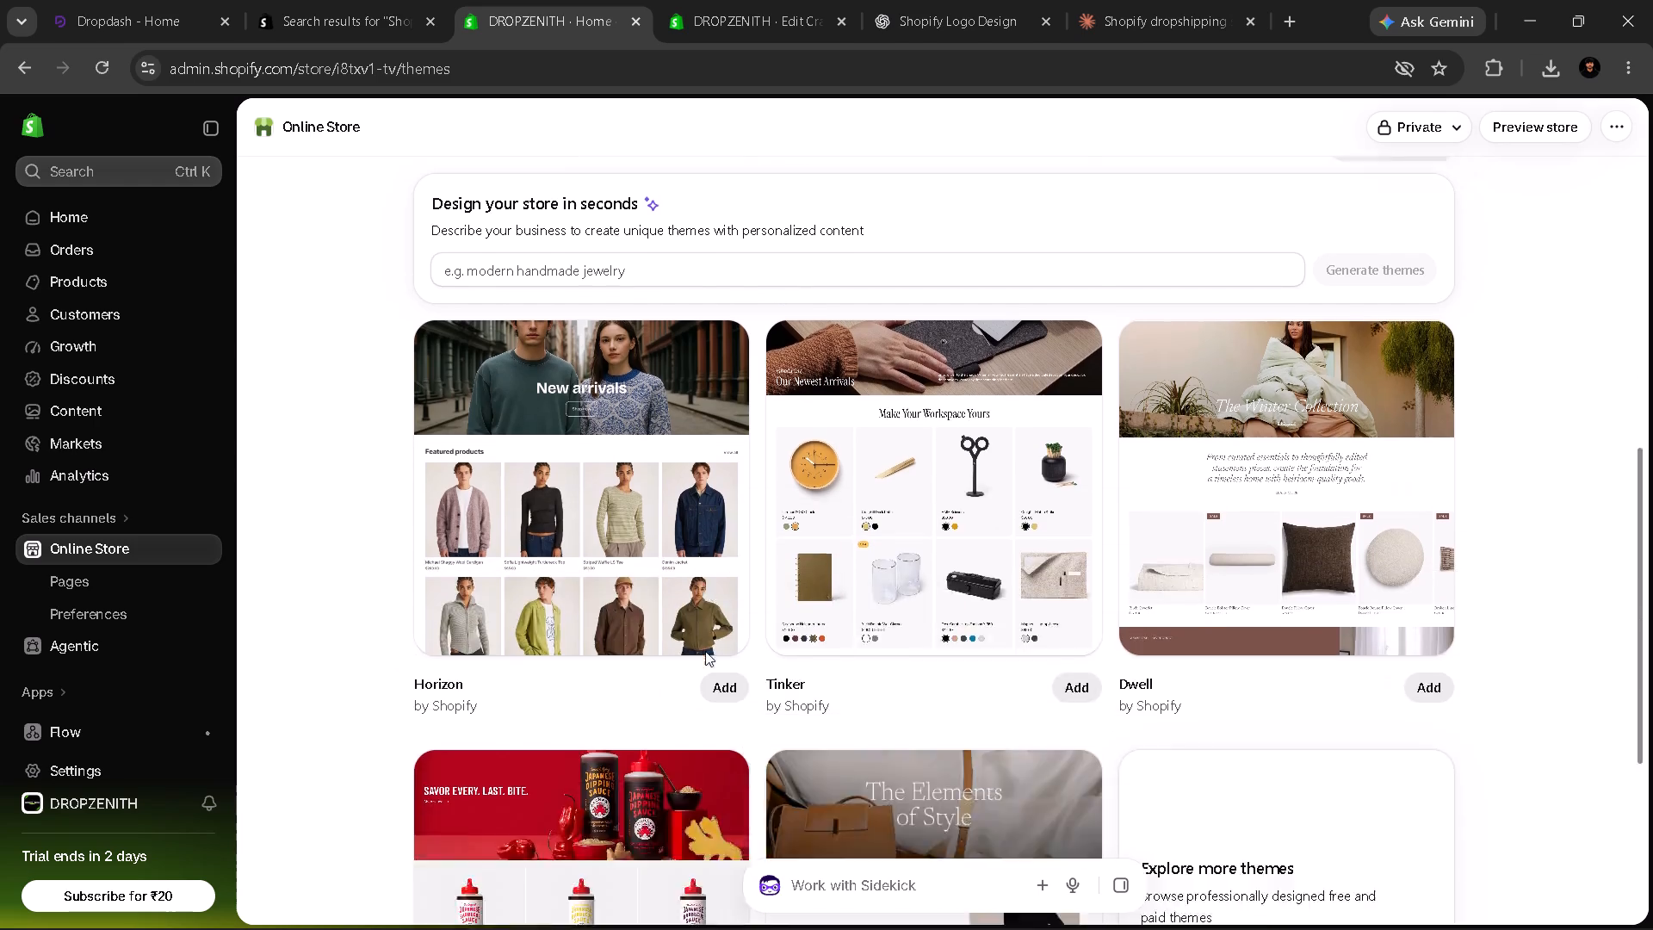
scroll(705, 651, up, 2)
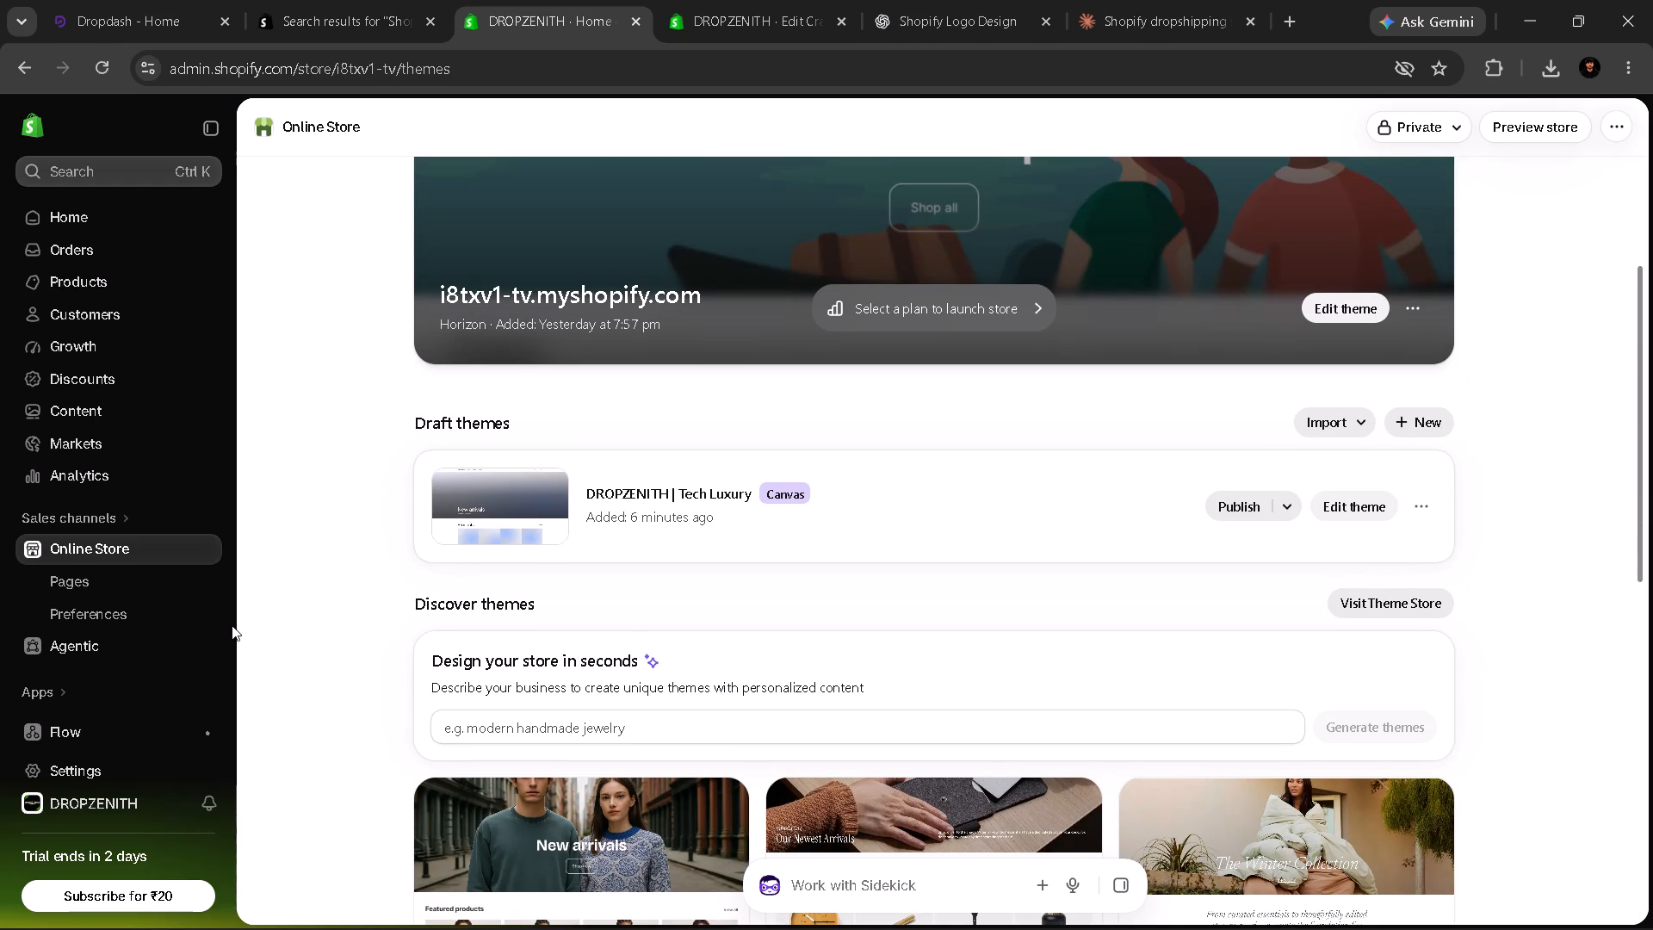
scroll(381, 569, up, 2)
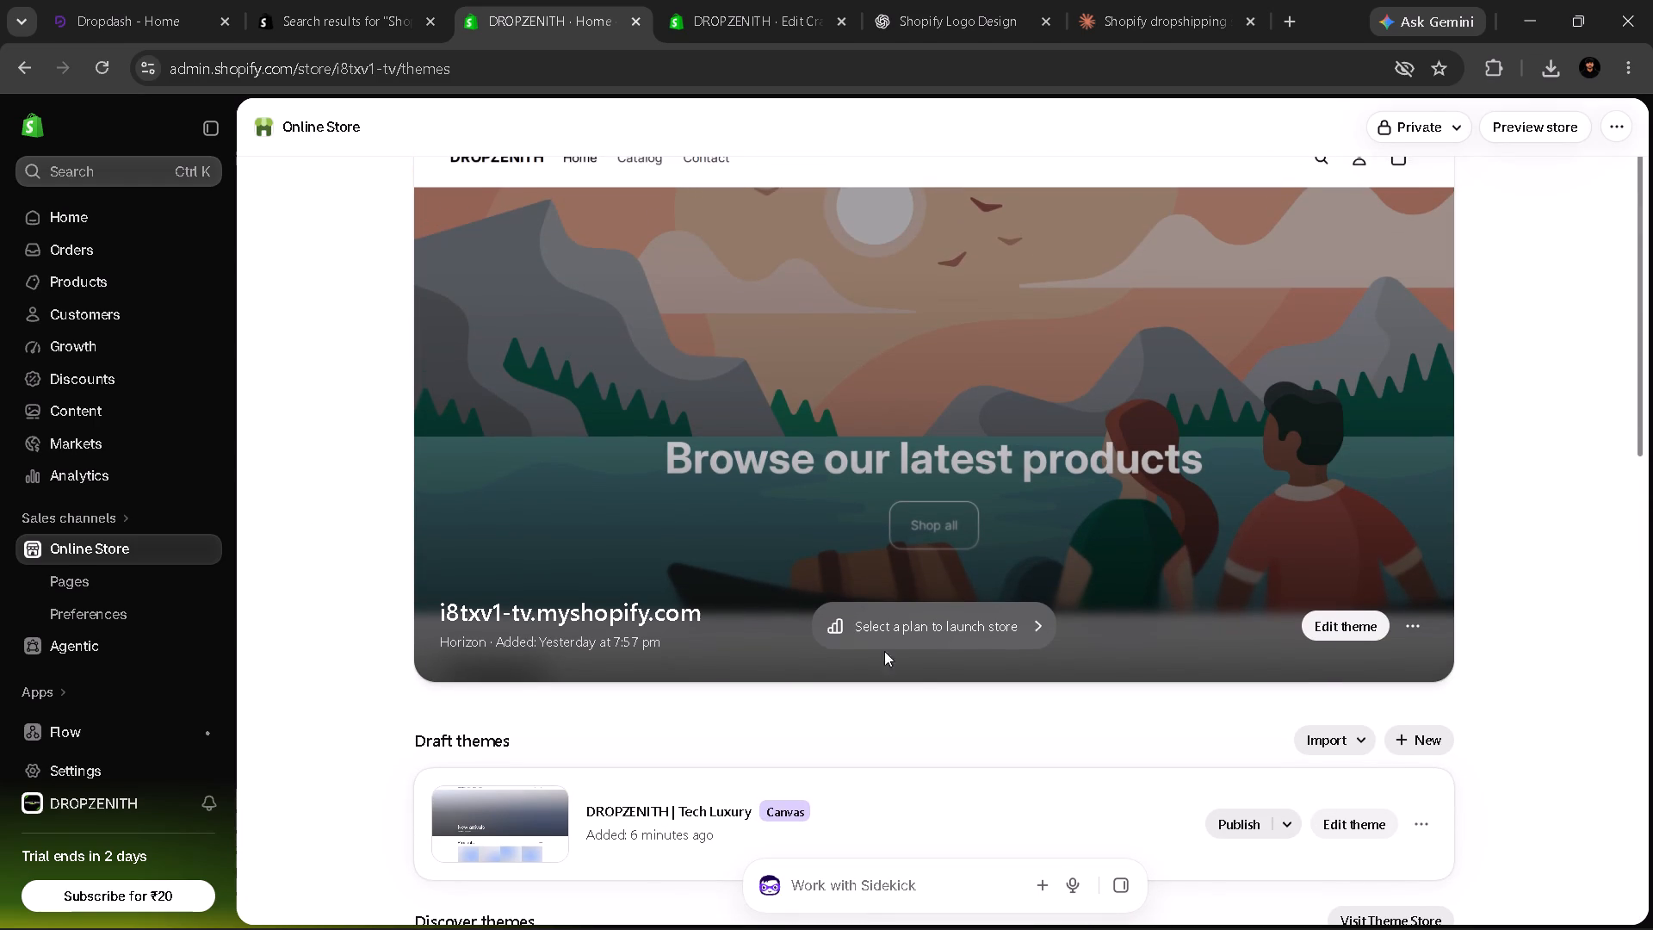
scroll(1134, 632, down, 1)
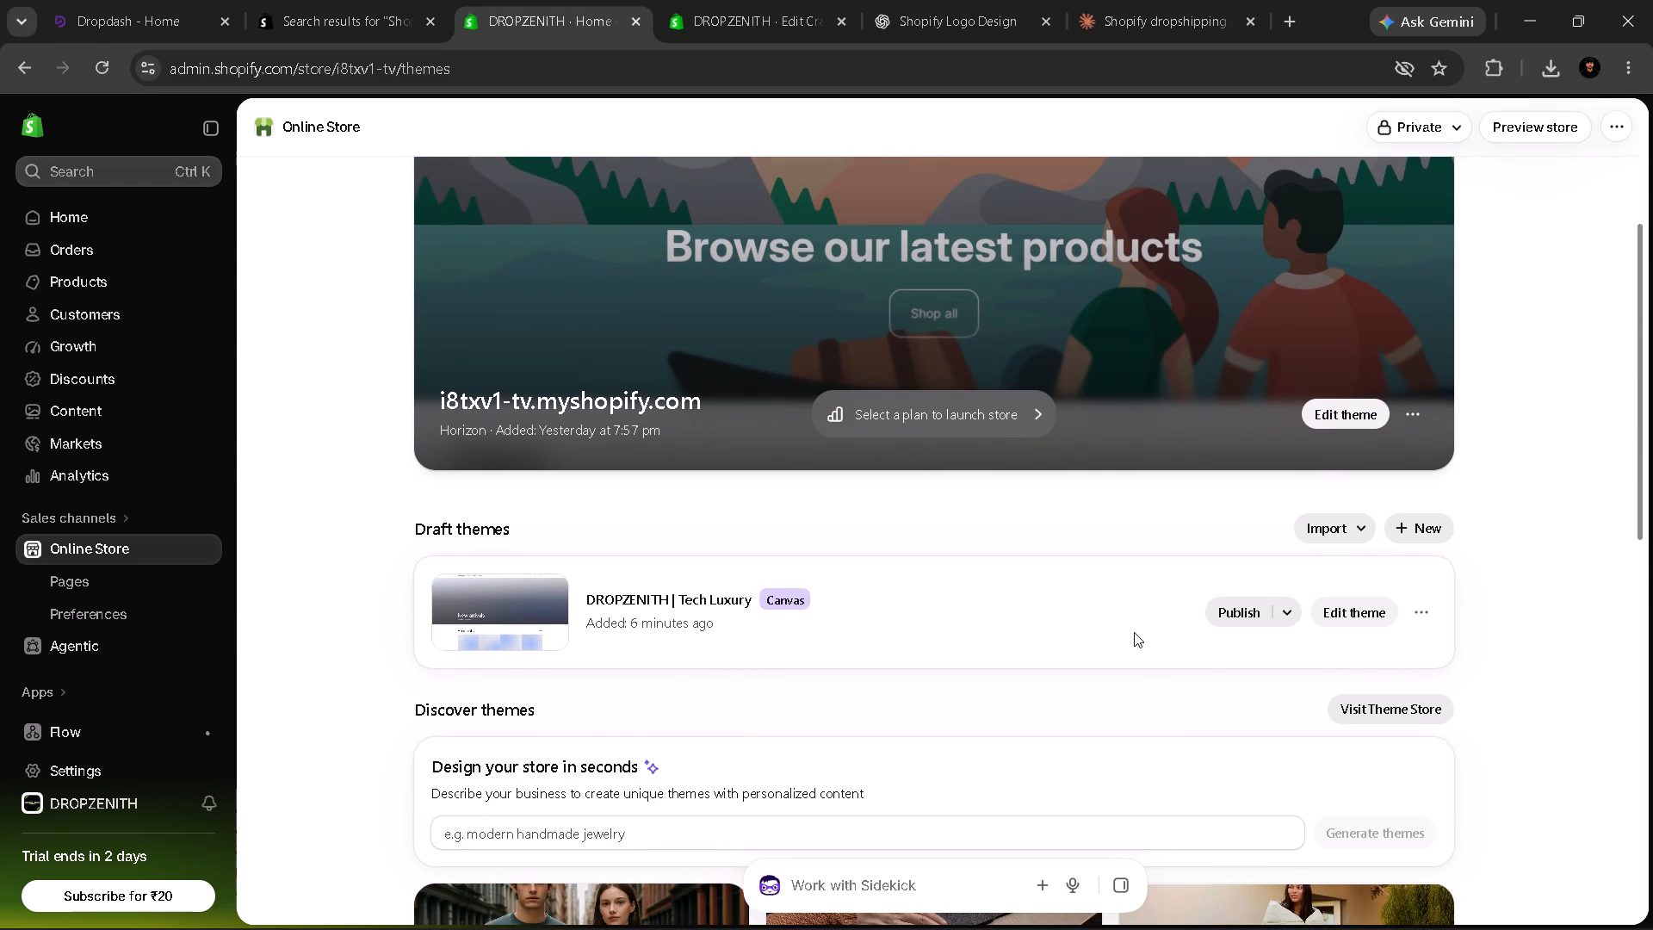
scroll(954, 467, up, 1)
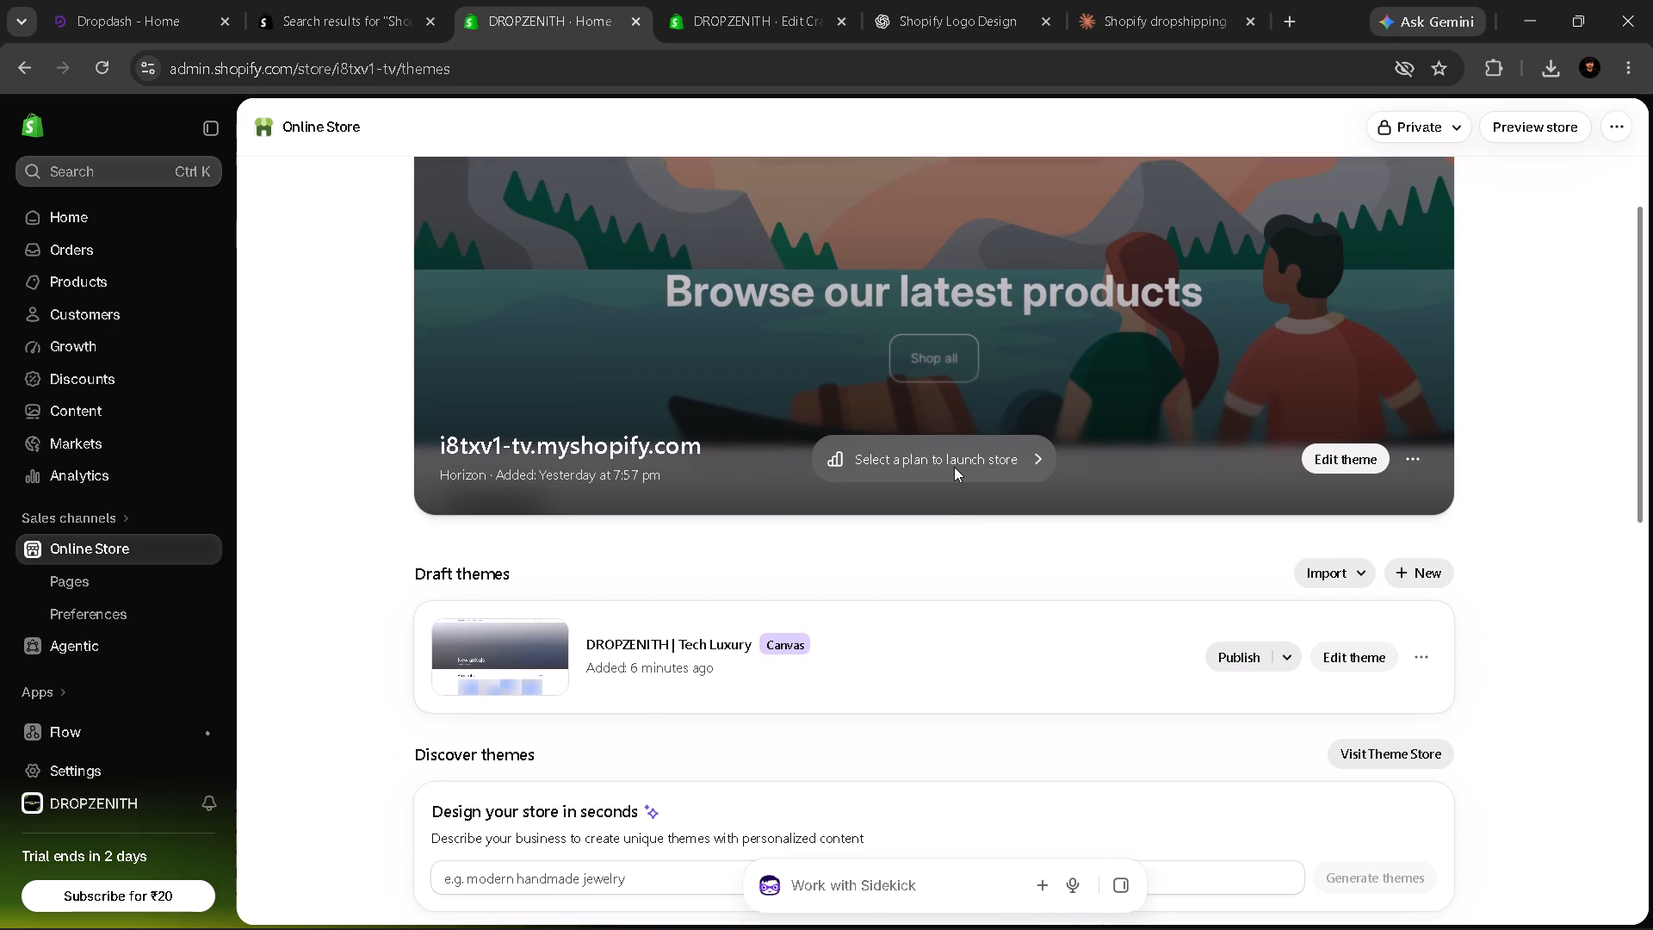
scroll(975, 485, down, 1)
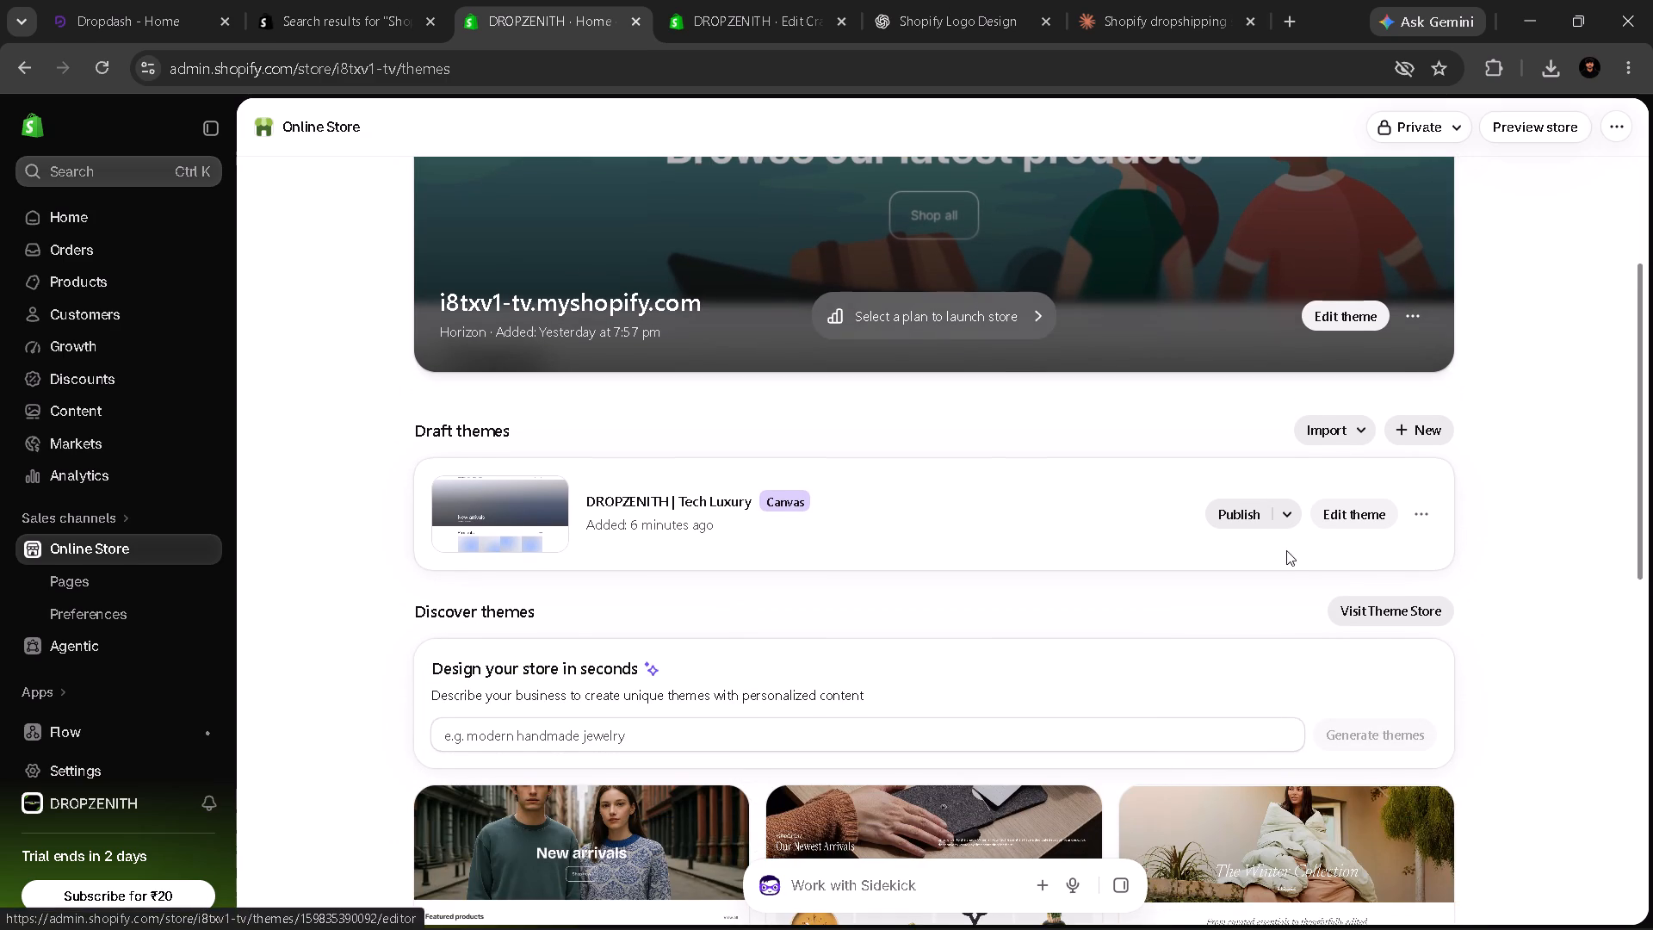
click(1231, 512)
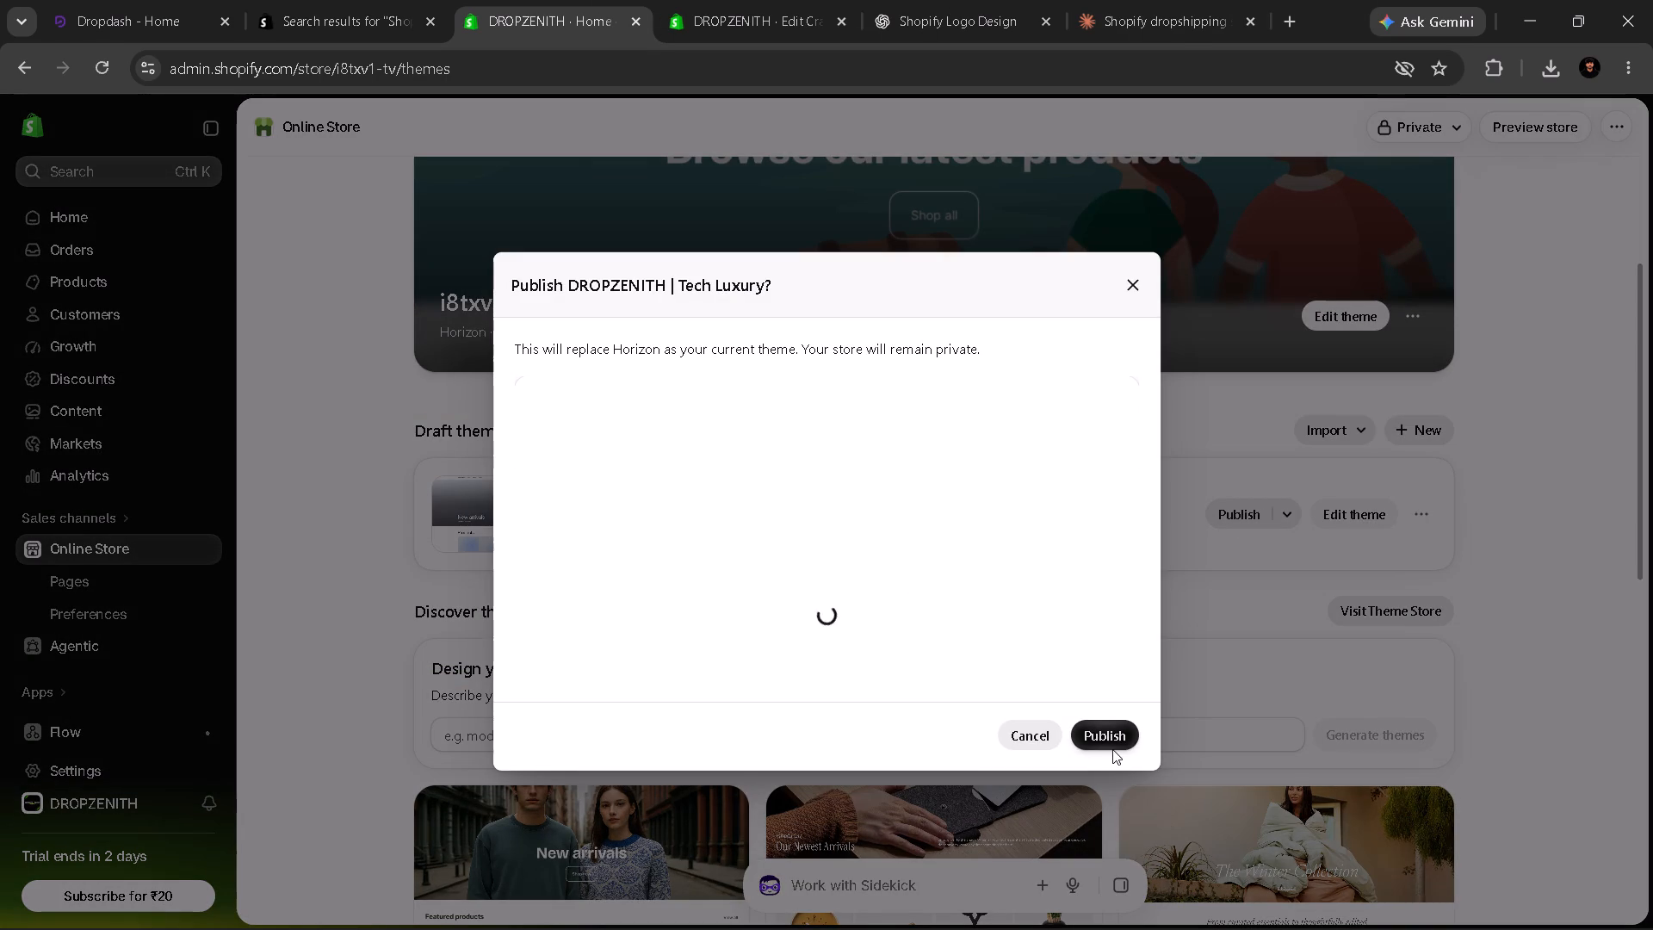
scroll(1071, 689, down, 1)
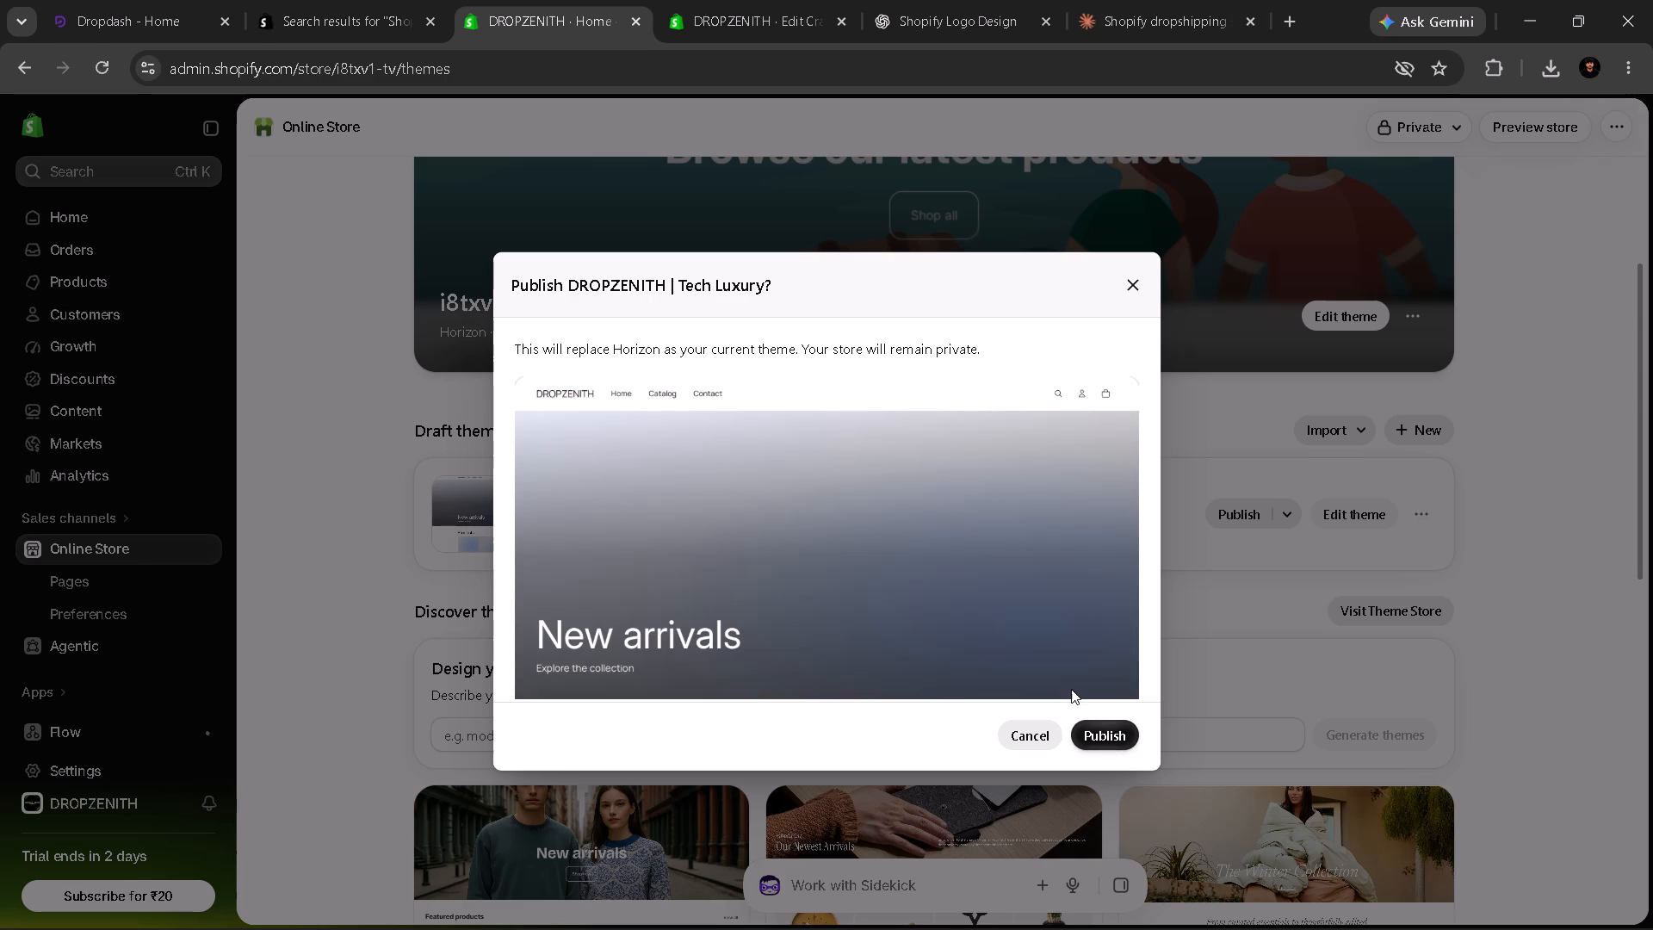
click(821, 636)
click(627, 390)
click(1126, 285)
Look over the store admin's home page and its orders page.
scroll(700, 358, up, 5)
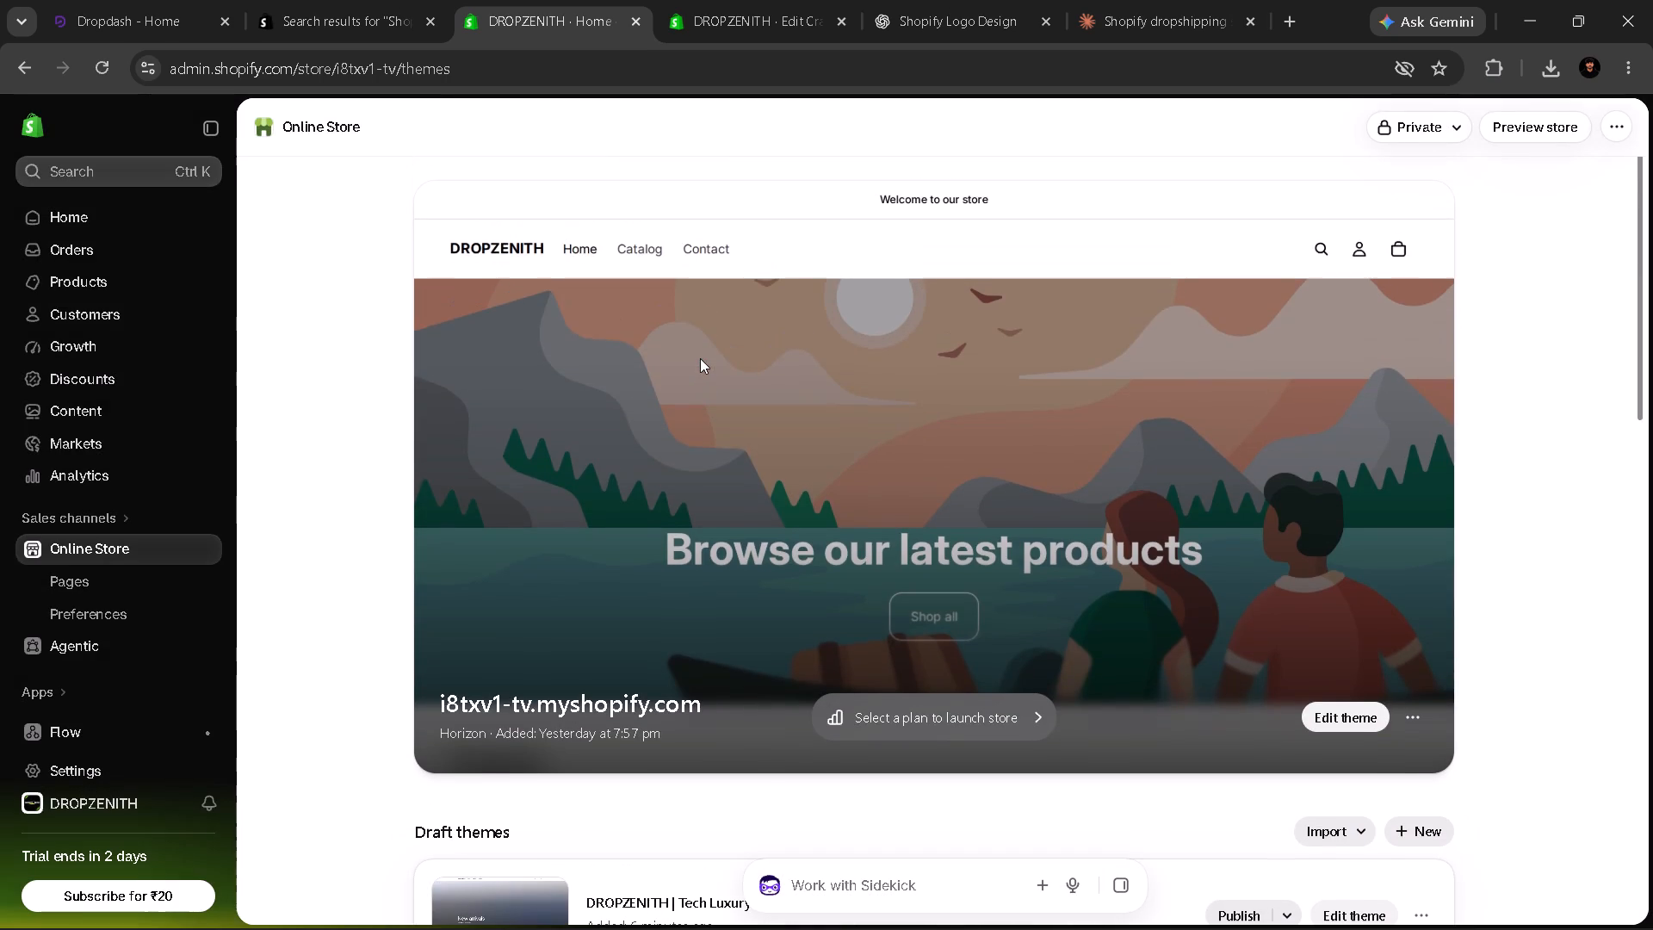
scroll(700, 358, up, 2)
click(123, 204)
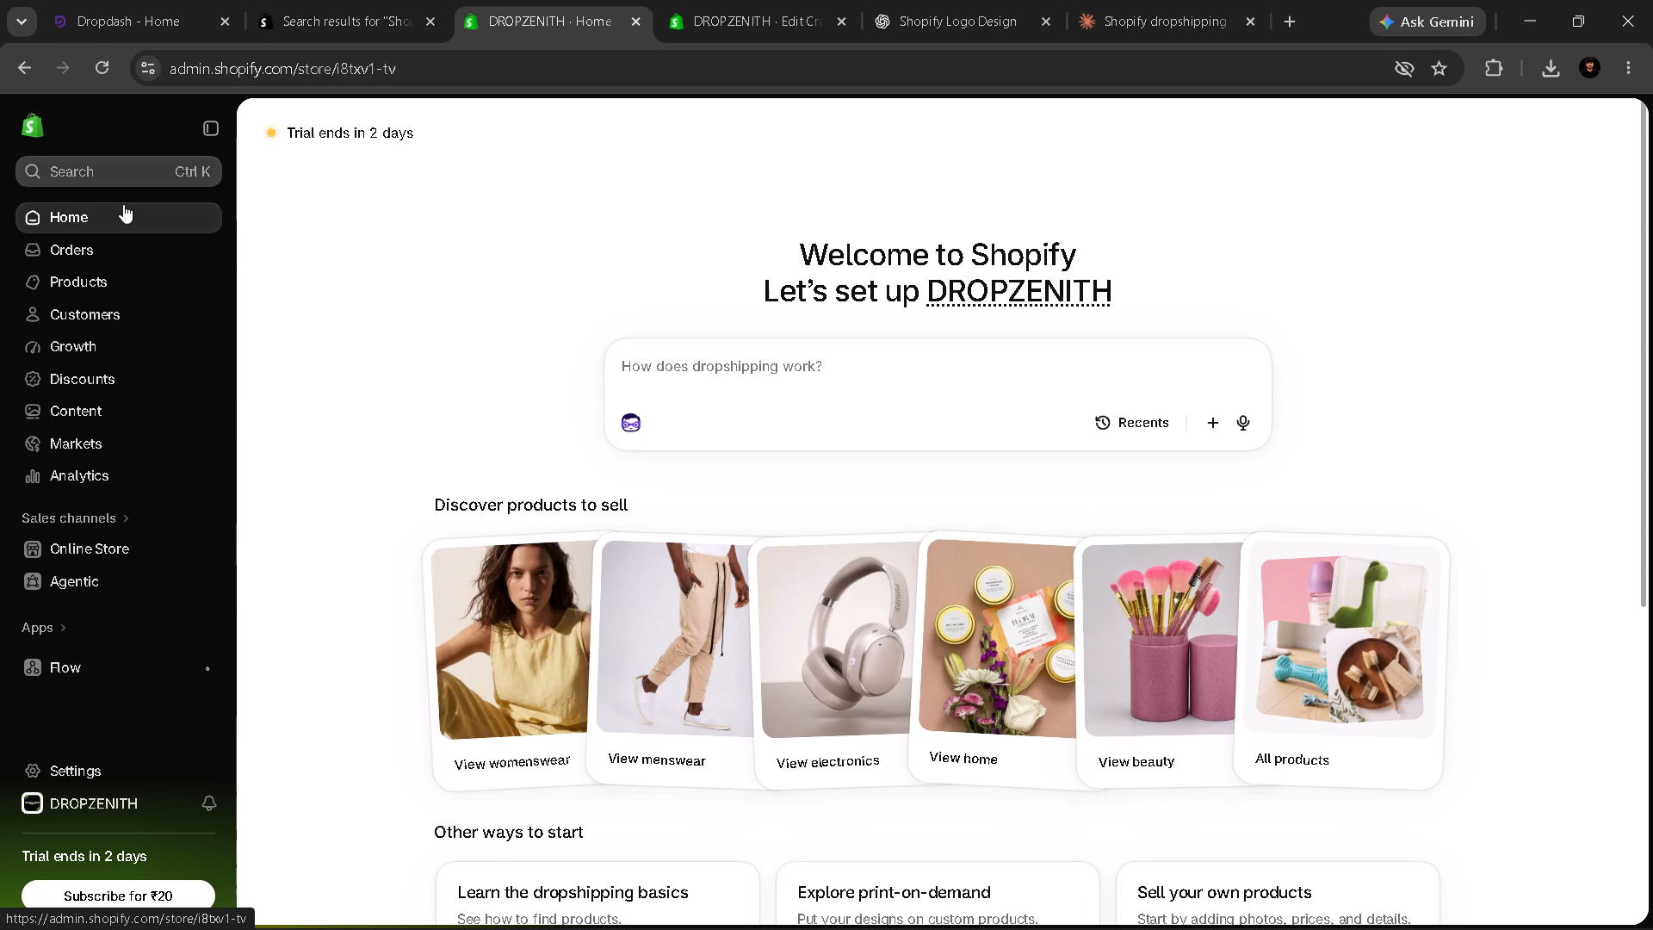
click(120, 256)
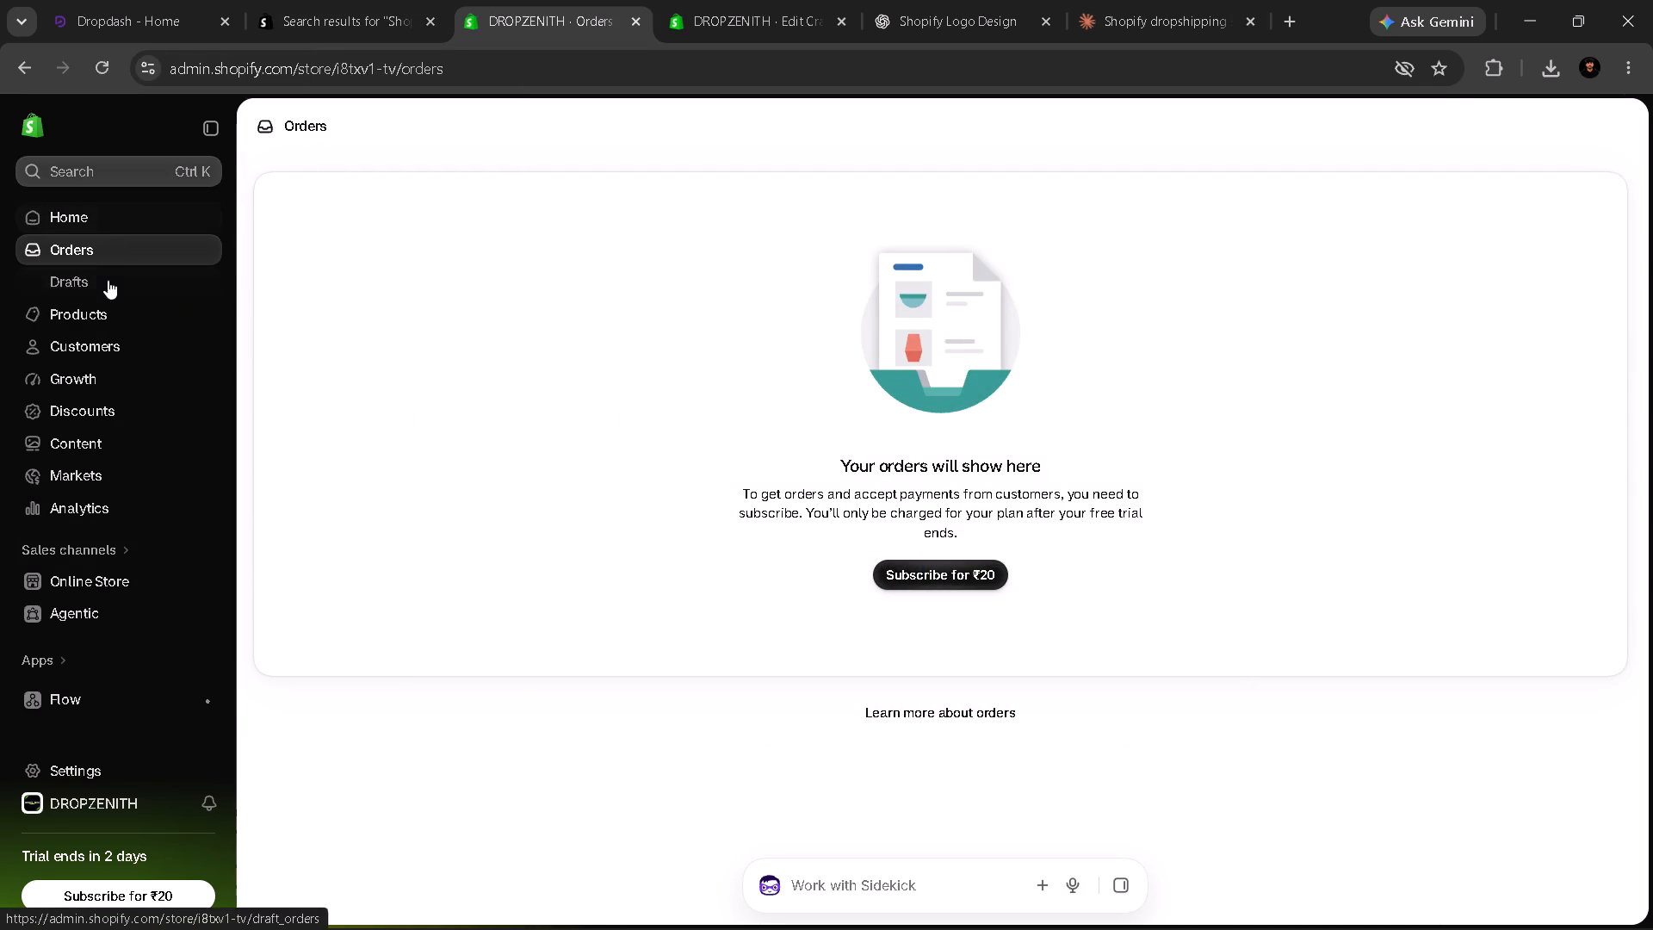
Switch to the Dropdash marketplace and open its Testing Products category.
click(145, 0)
scroll(715, 560, down, 1)
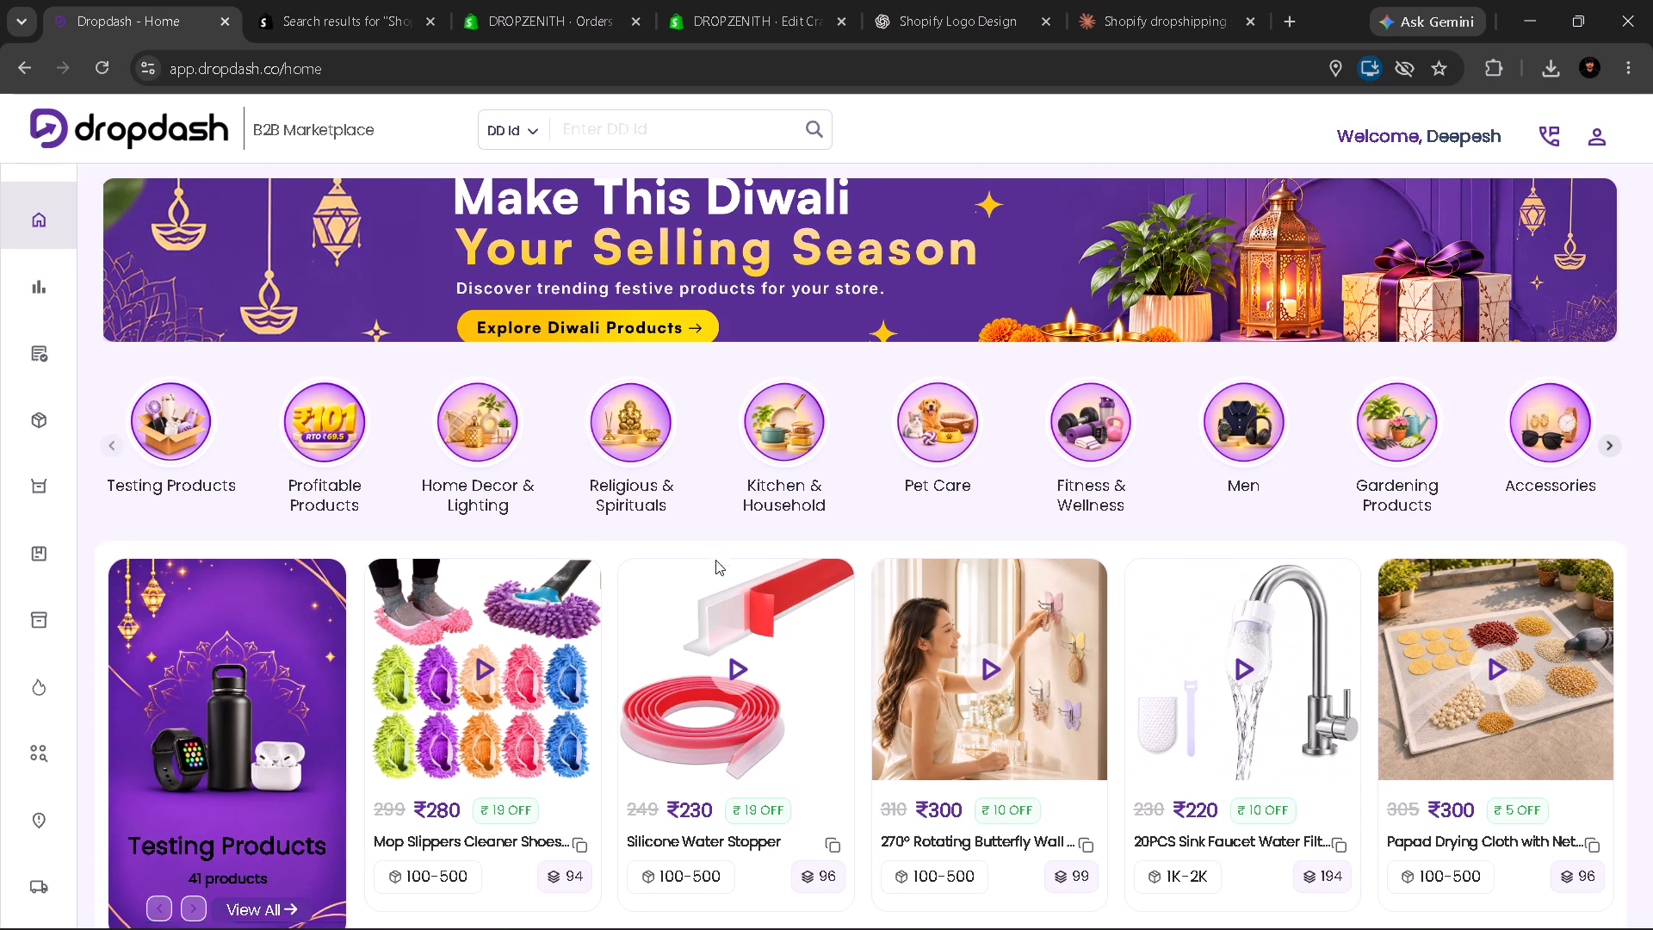
scroll(715, 560, down, 2)
scroll(715, 560, up, 2)
scroll(715, 560, down, 1)
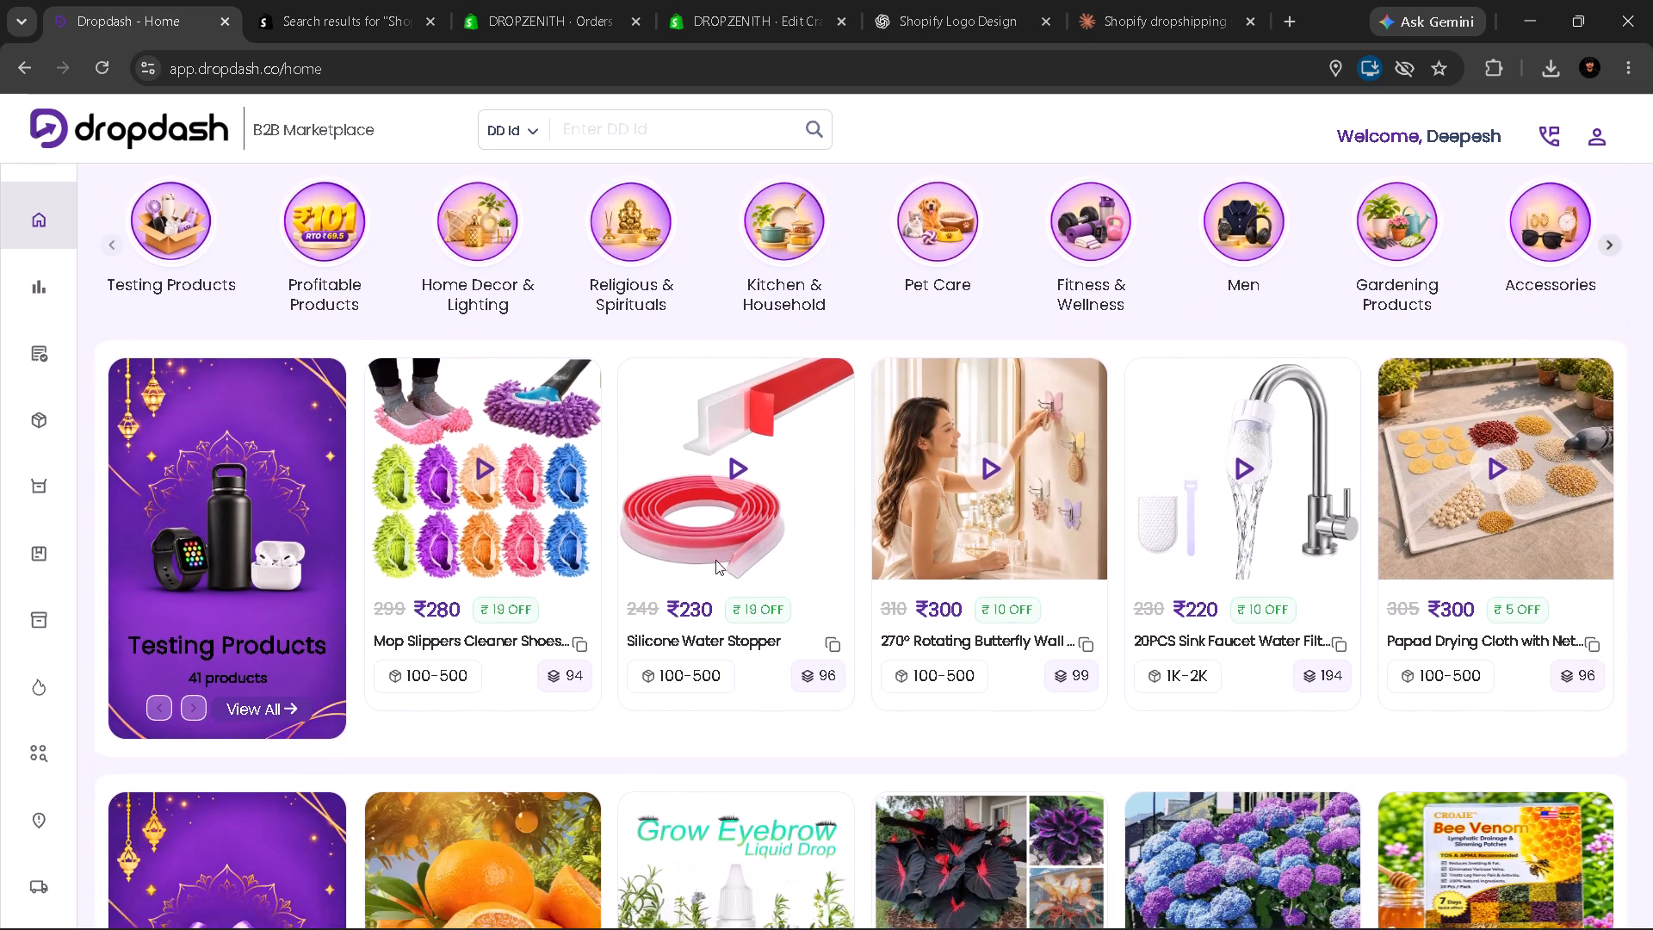
click(250, 531)
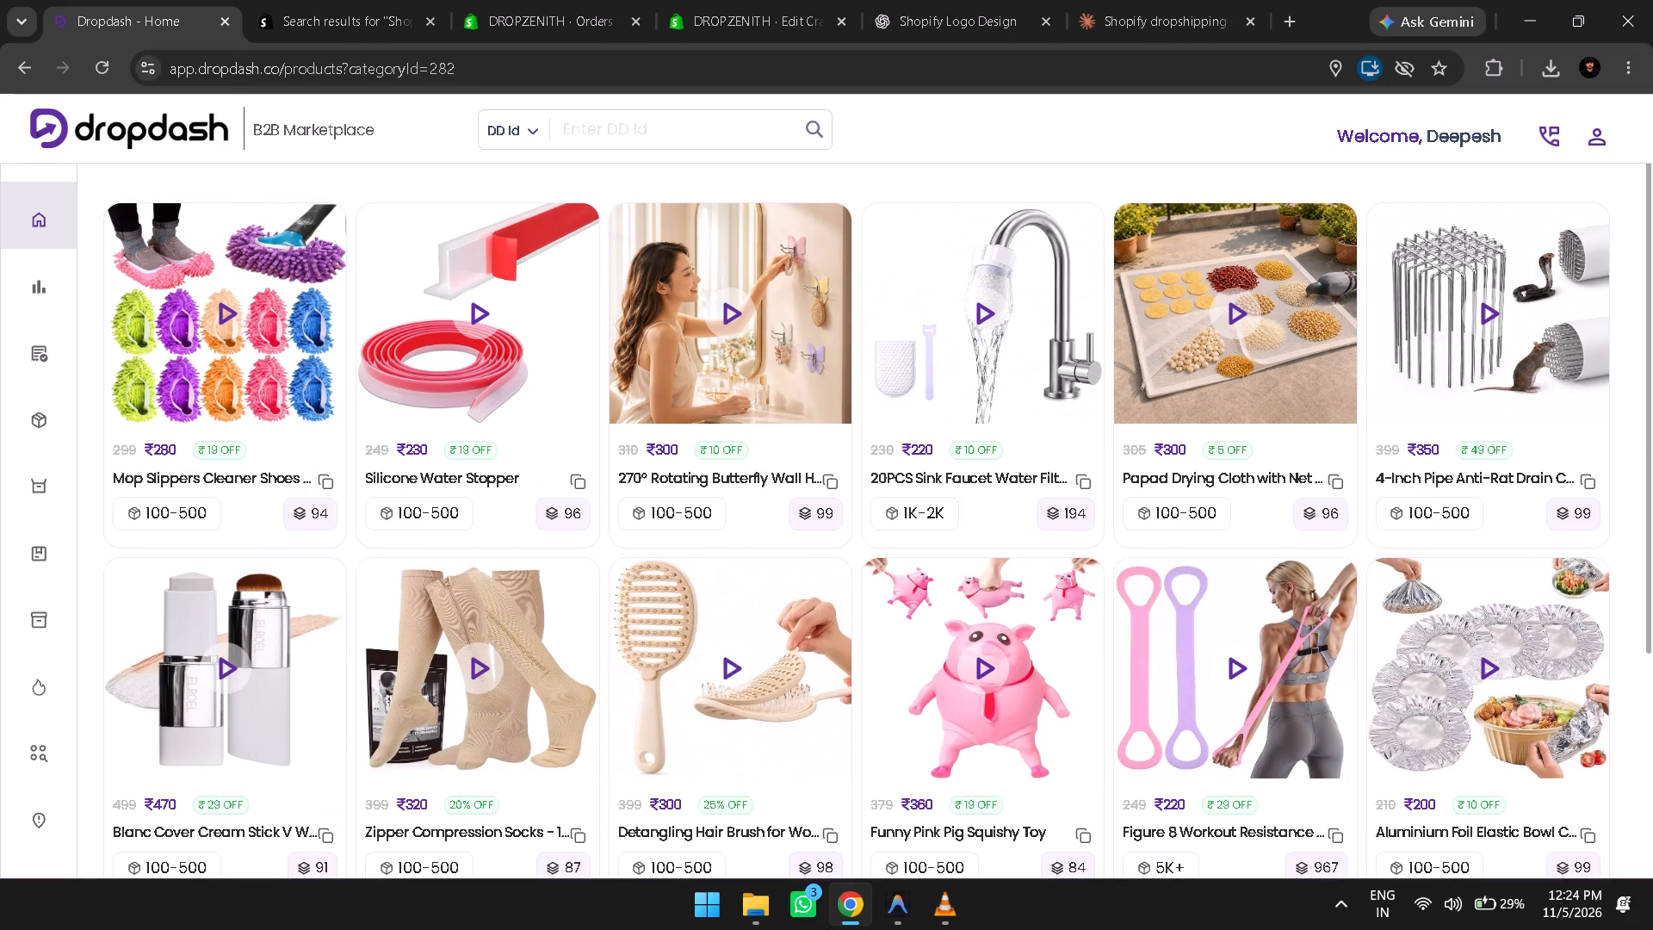
Find the Cute Animal Character Hammer Toy with Wrist Strap among the testing products and open its details page.
scroll(747, 631, down, 1)
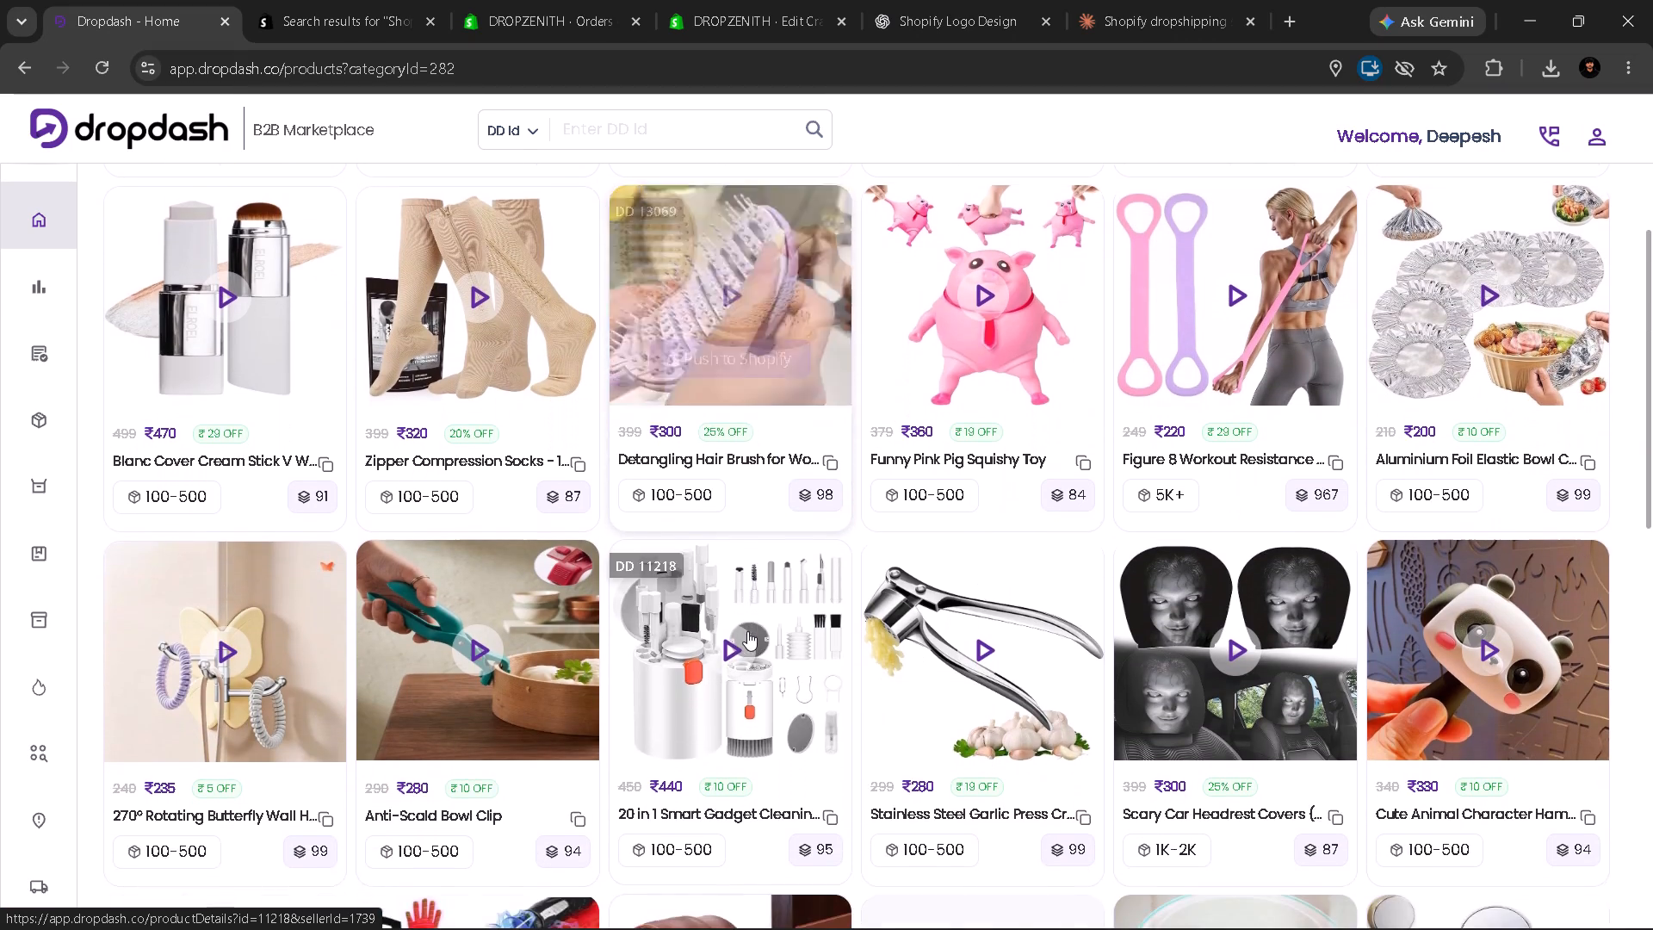
scroll(747, 631, down, 1)
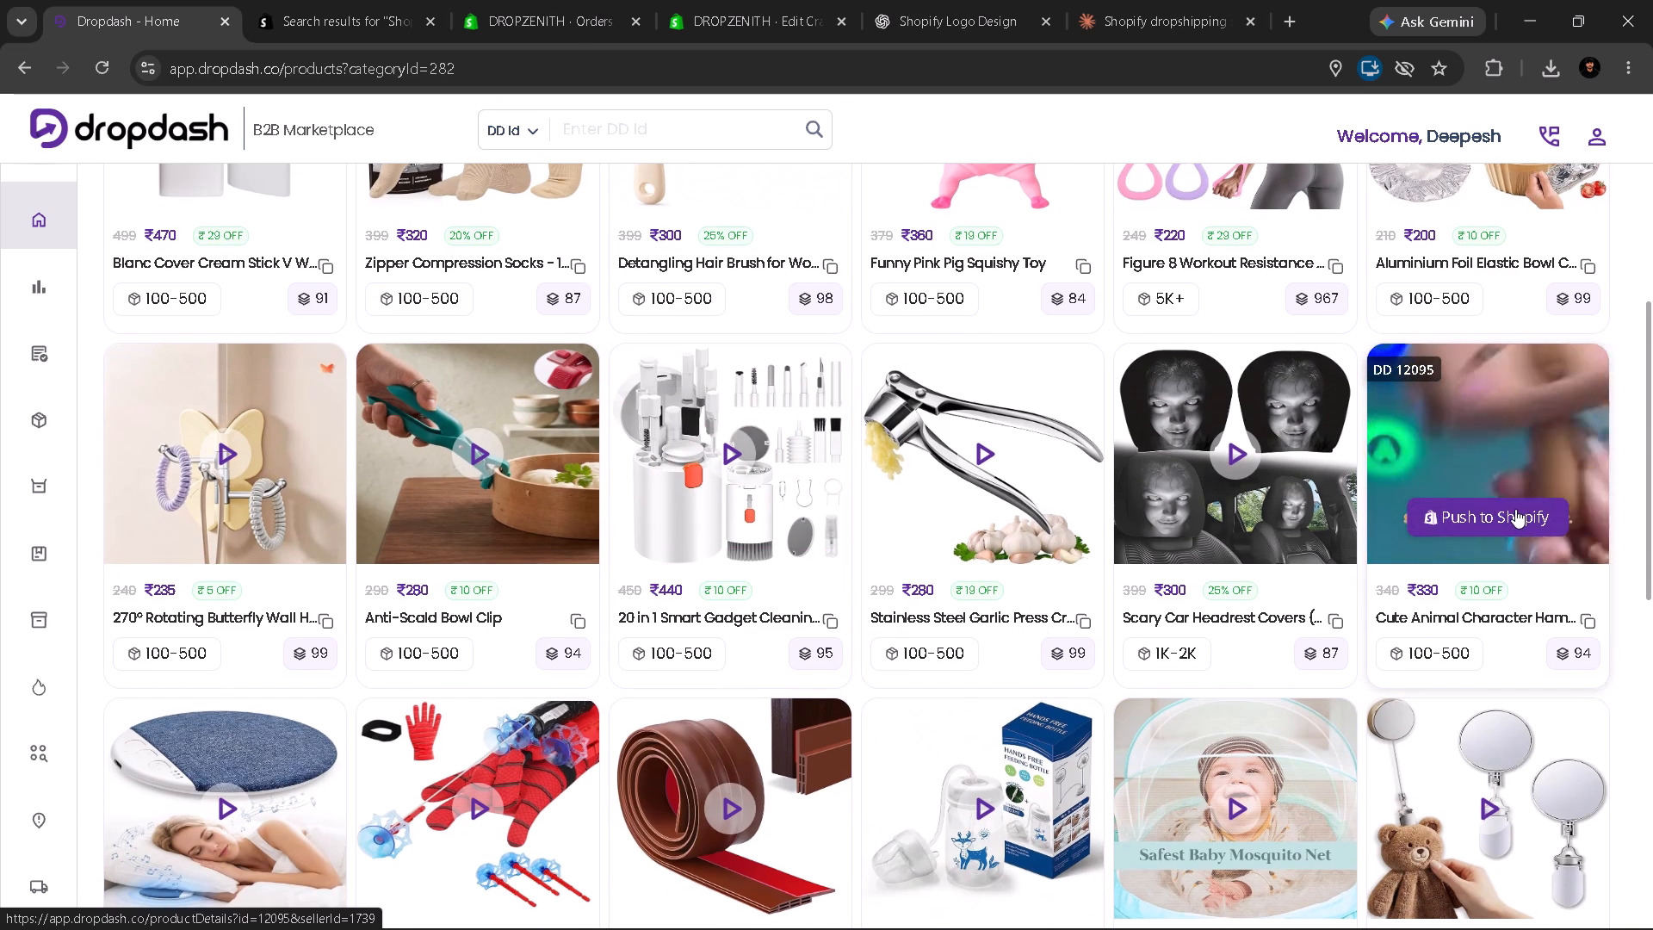
click(1544, 536)
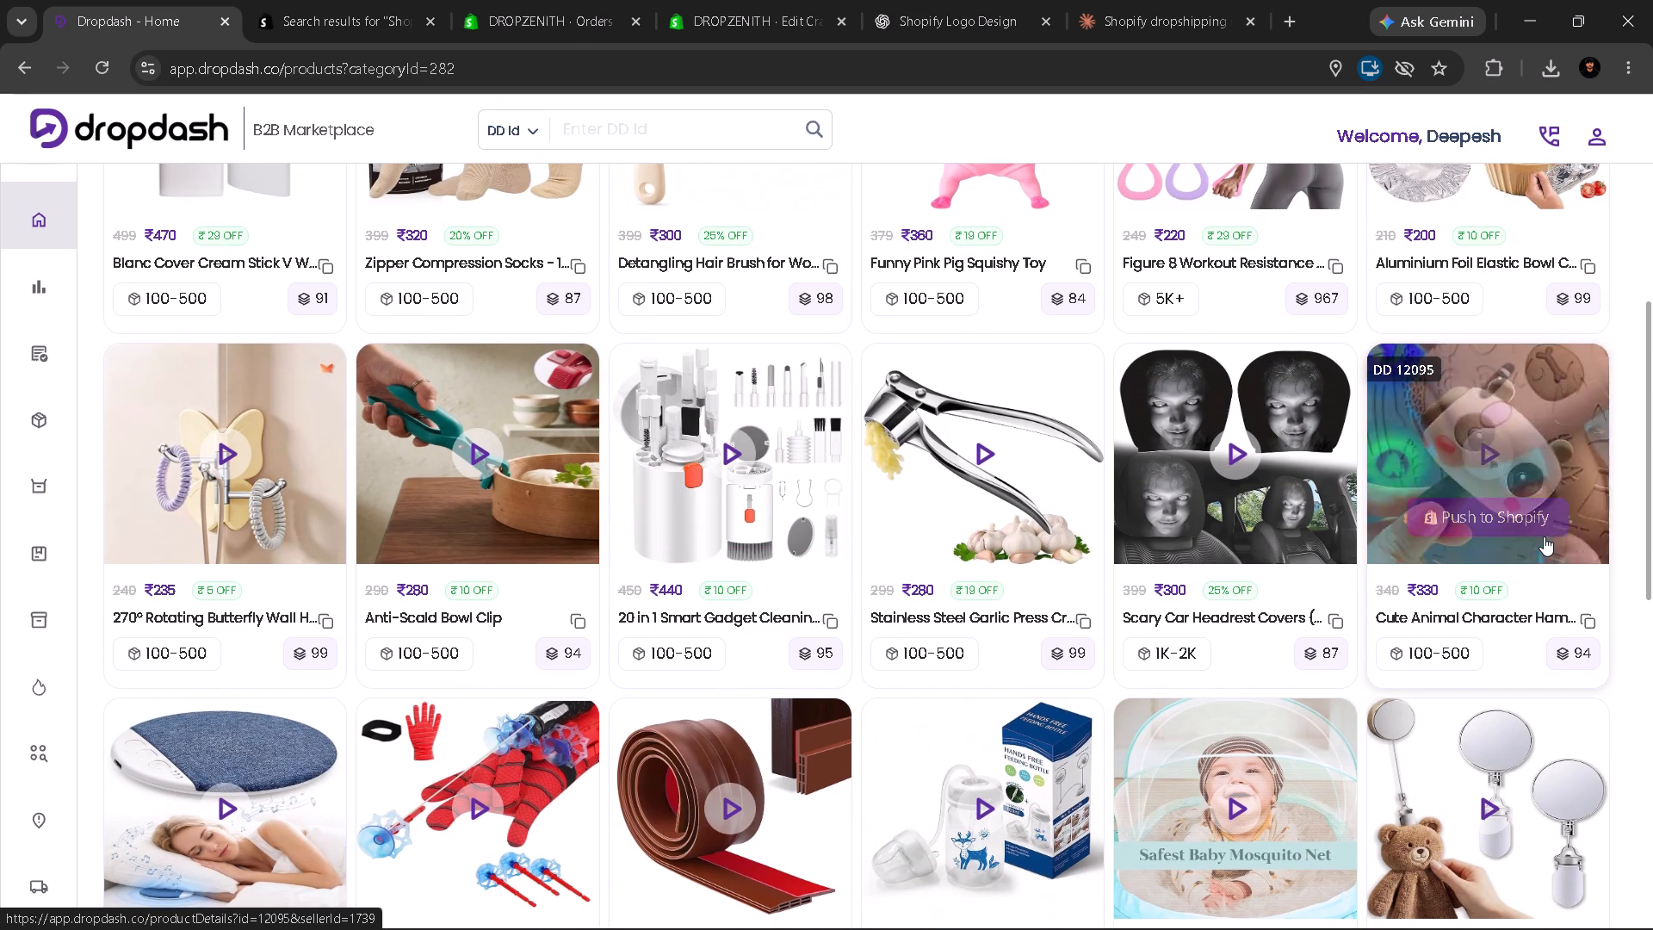
click(1518, 468)
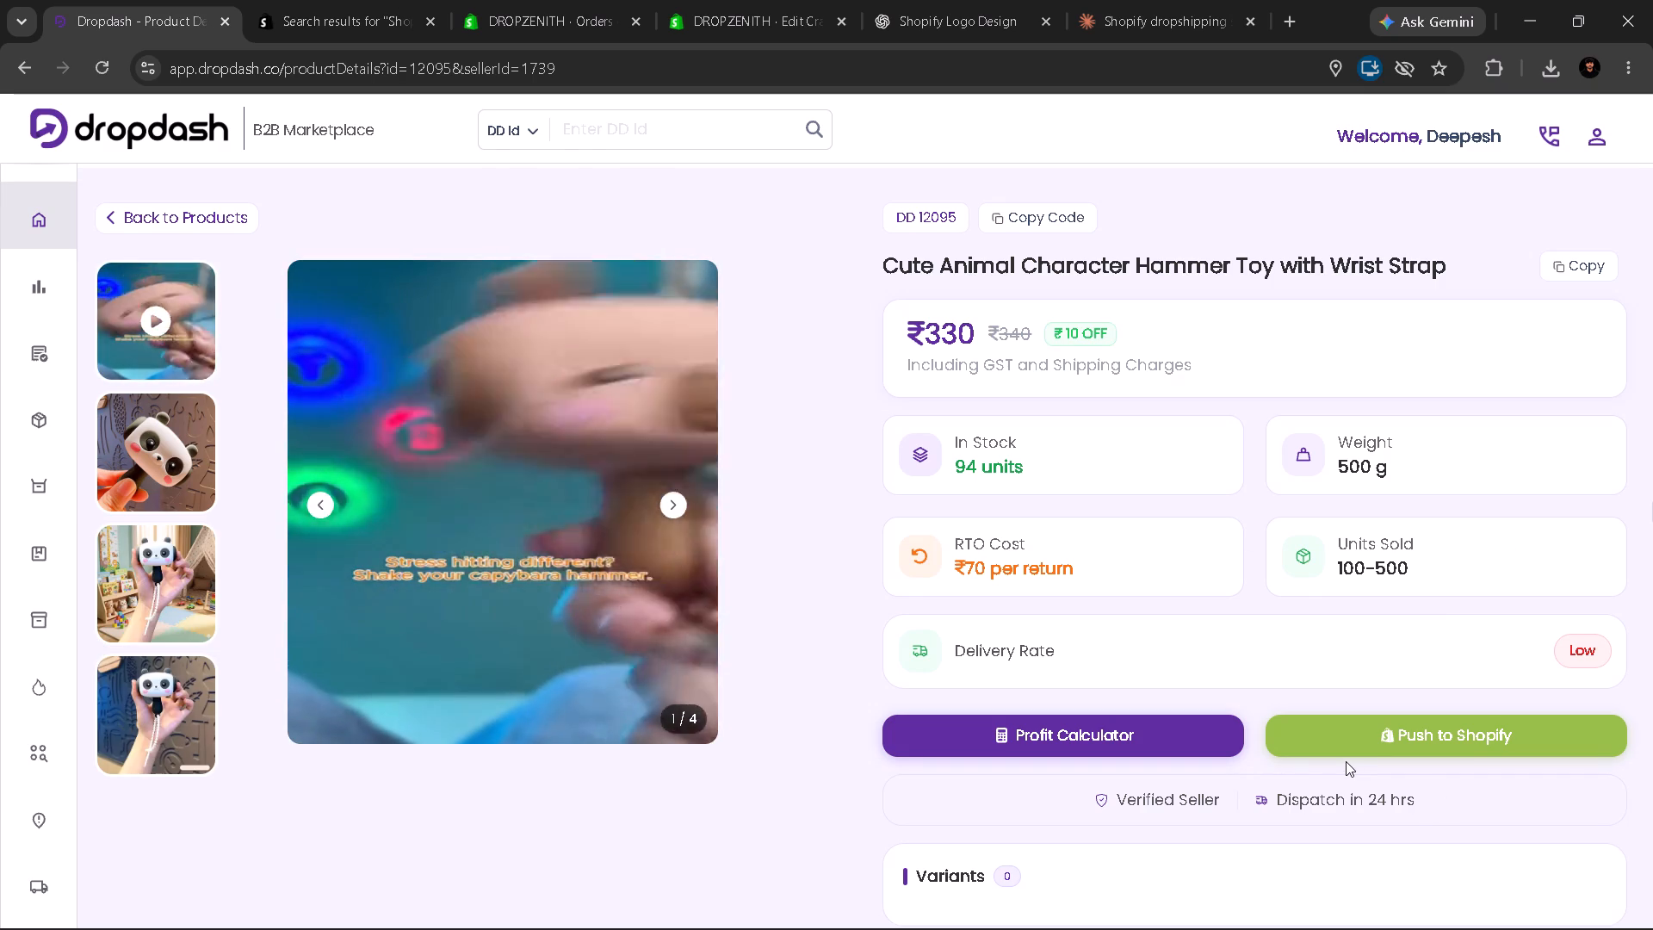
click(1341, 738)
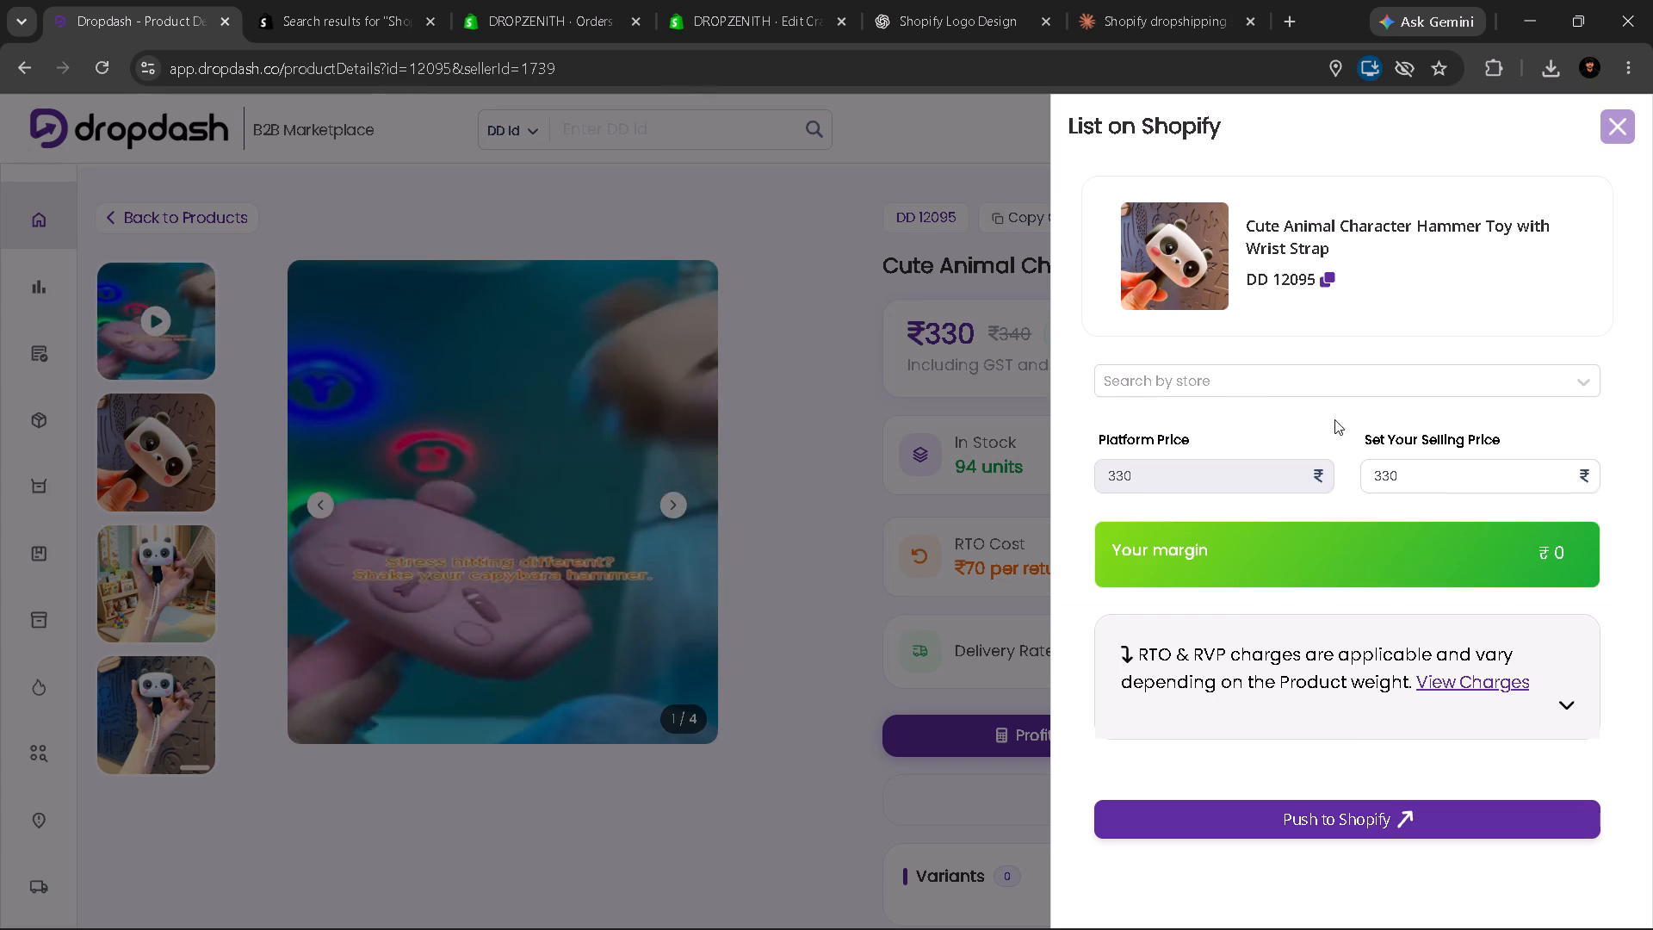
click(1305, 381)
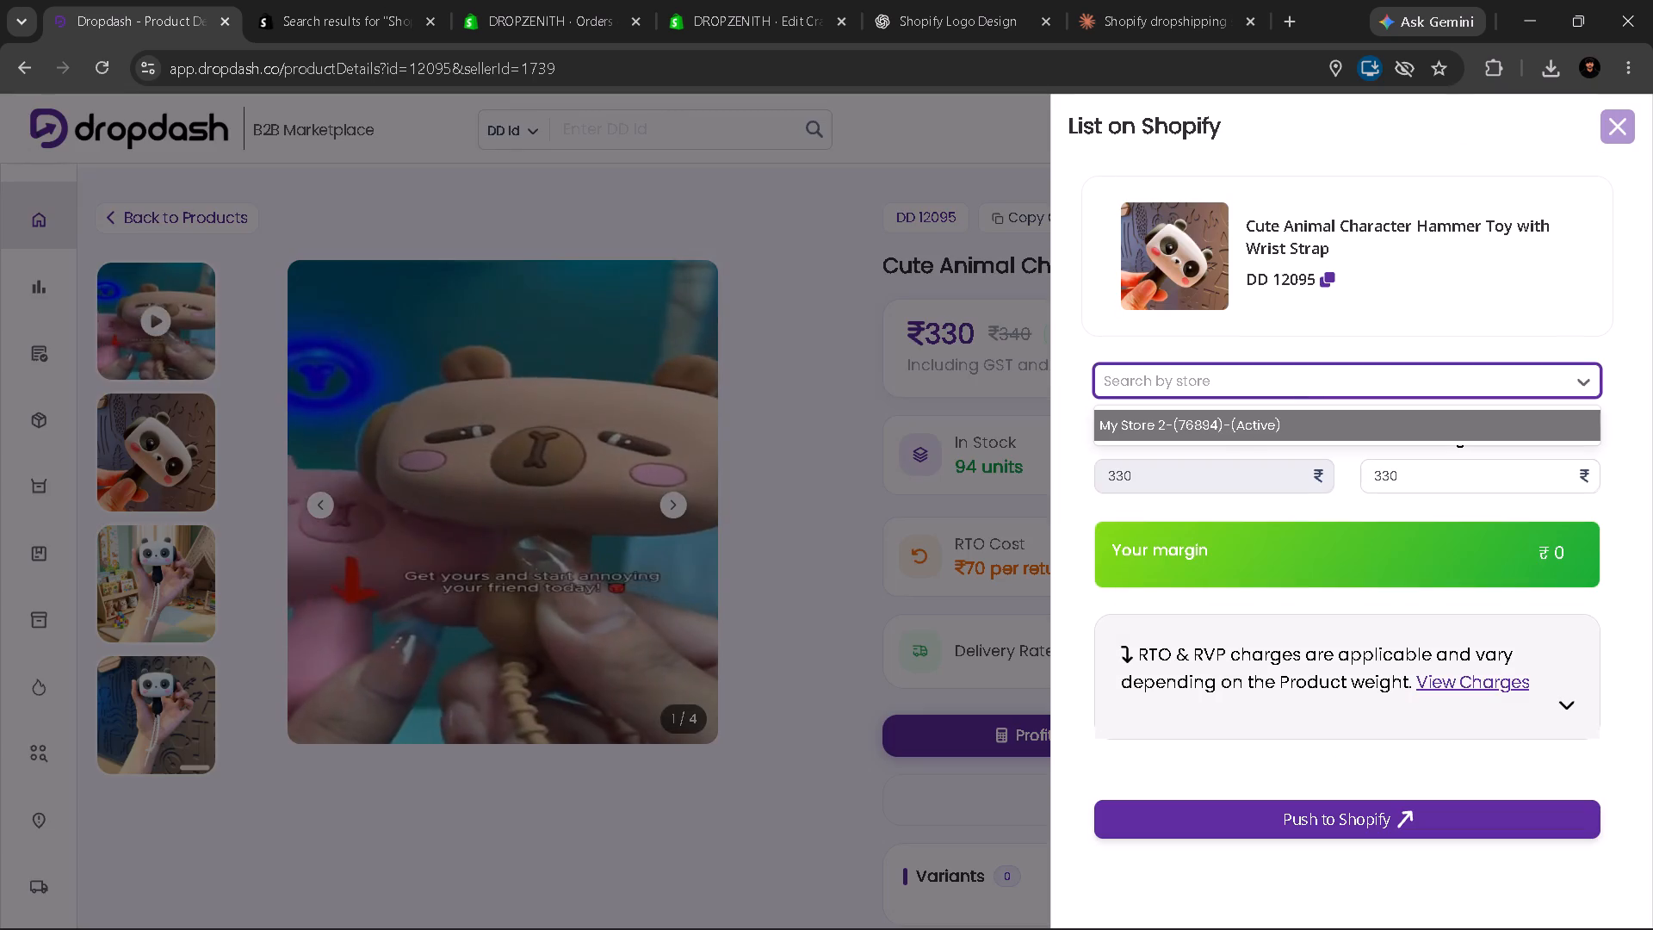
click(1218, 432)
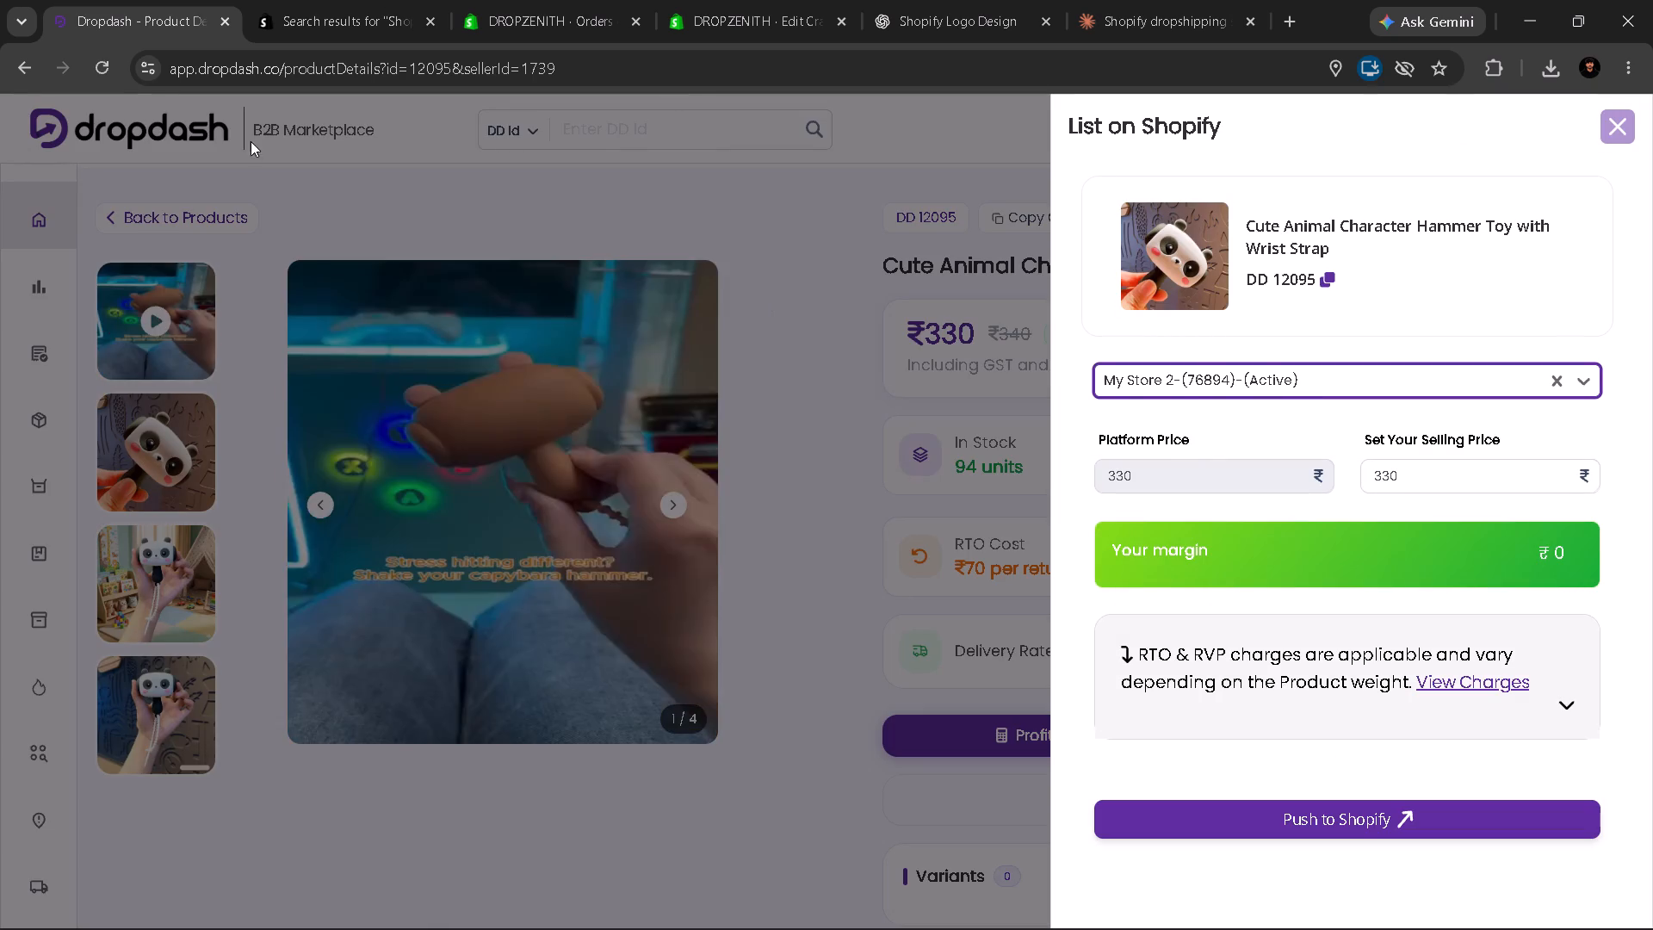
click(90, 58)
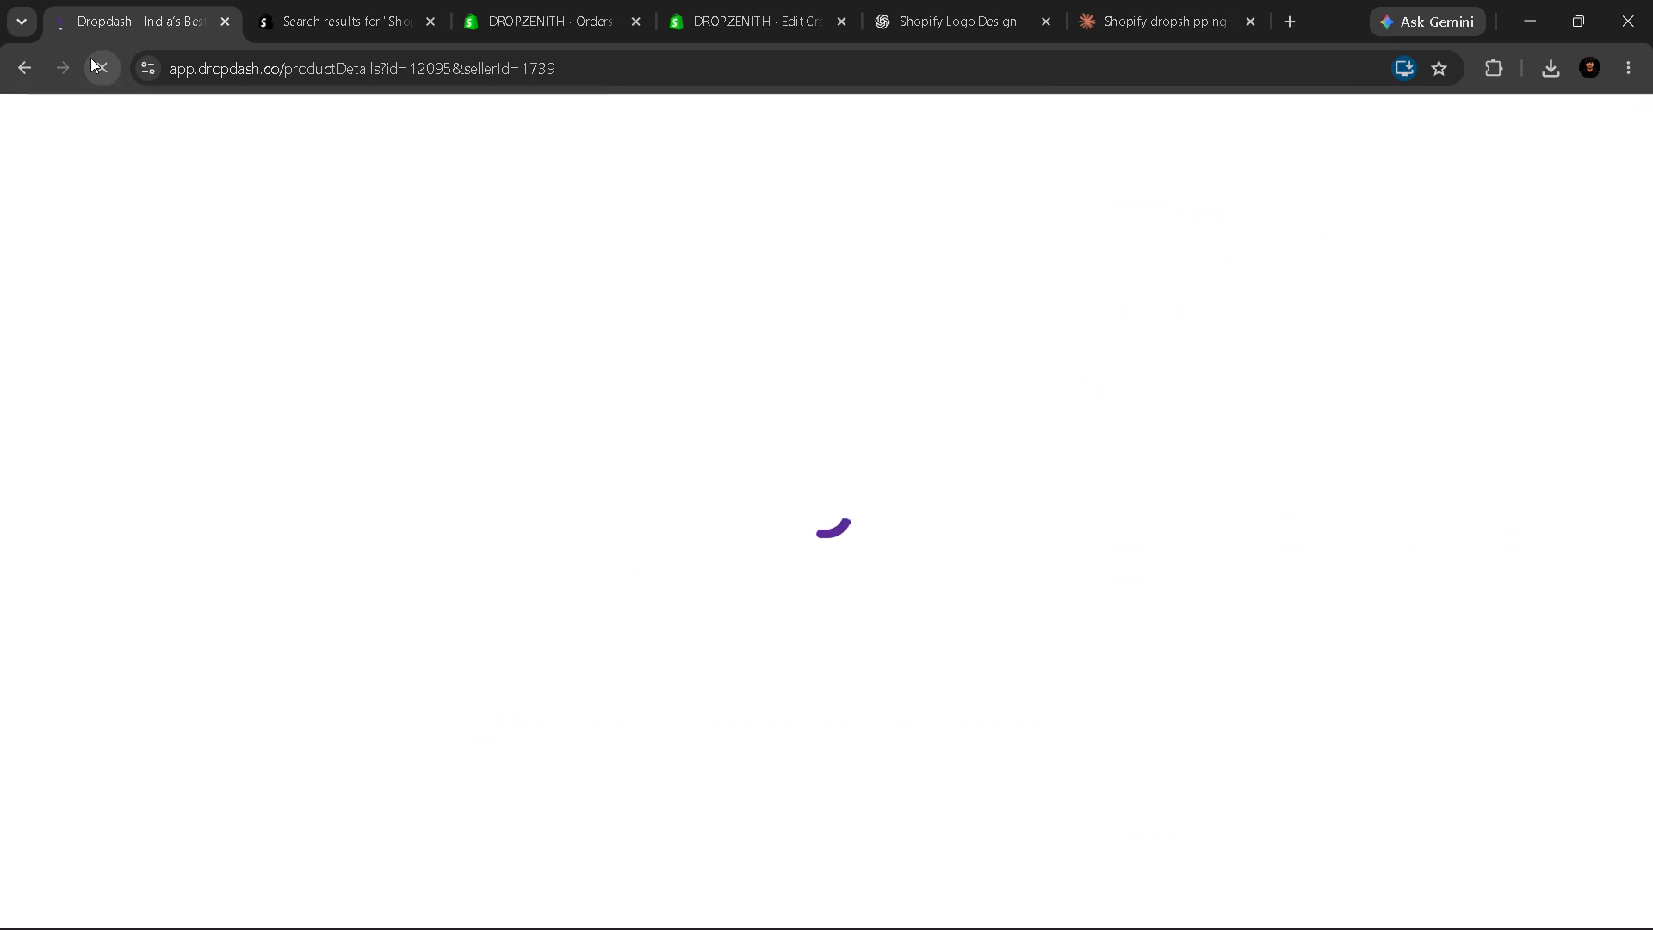
Start a Shopify listing for the hammer toy and choose My Store 2 as its store.
click(1403, 739)
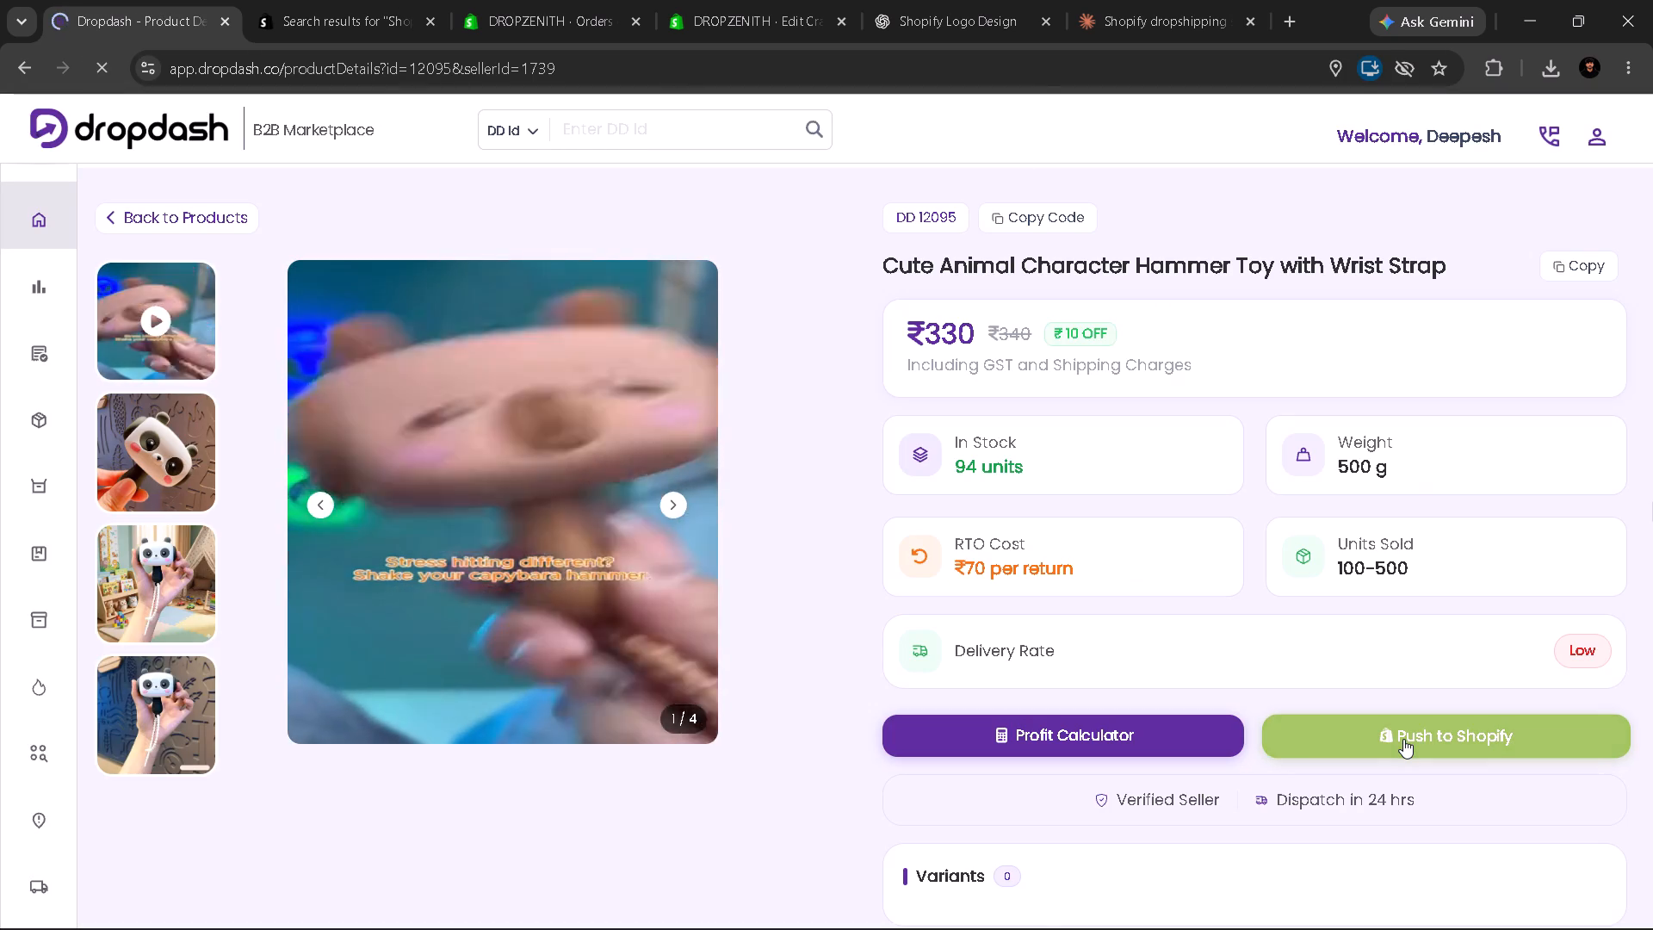
click(1205, 387)
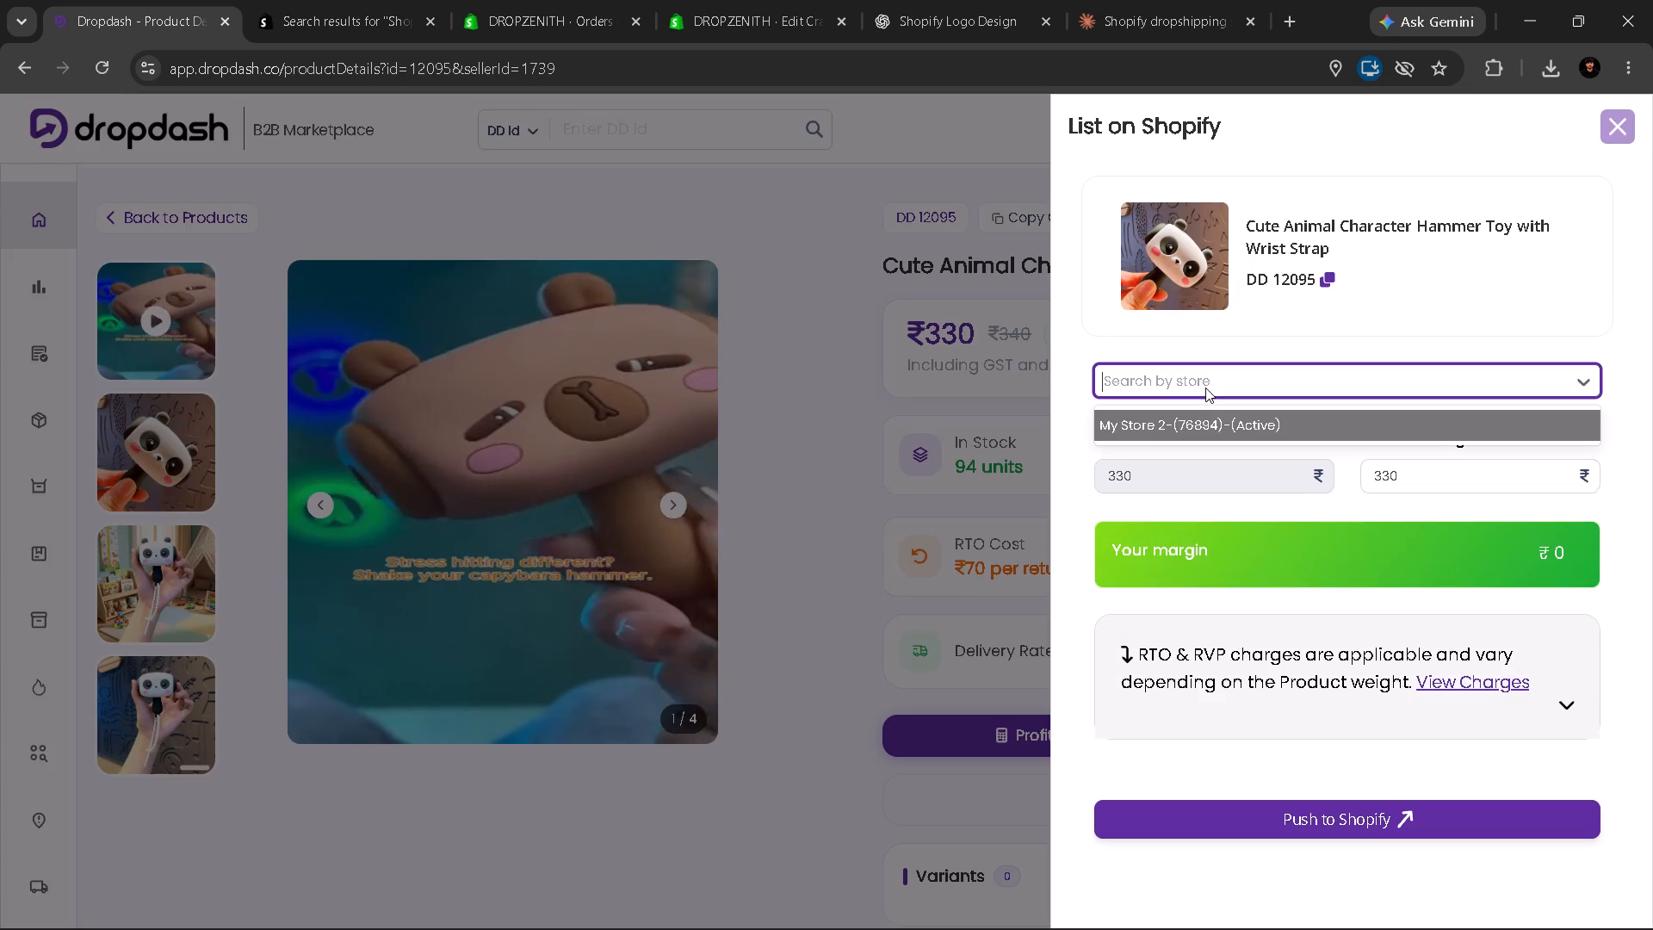
click(1238, 425)
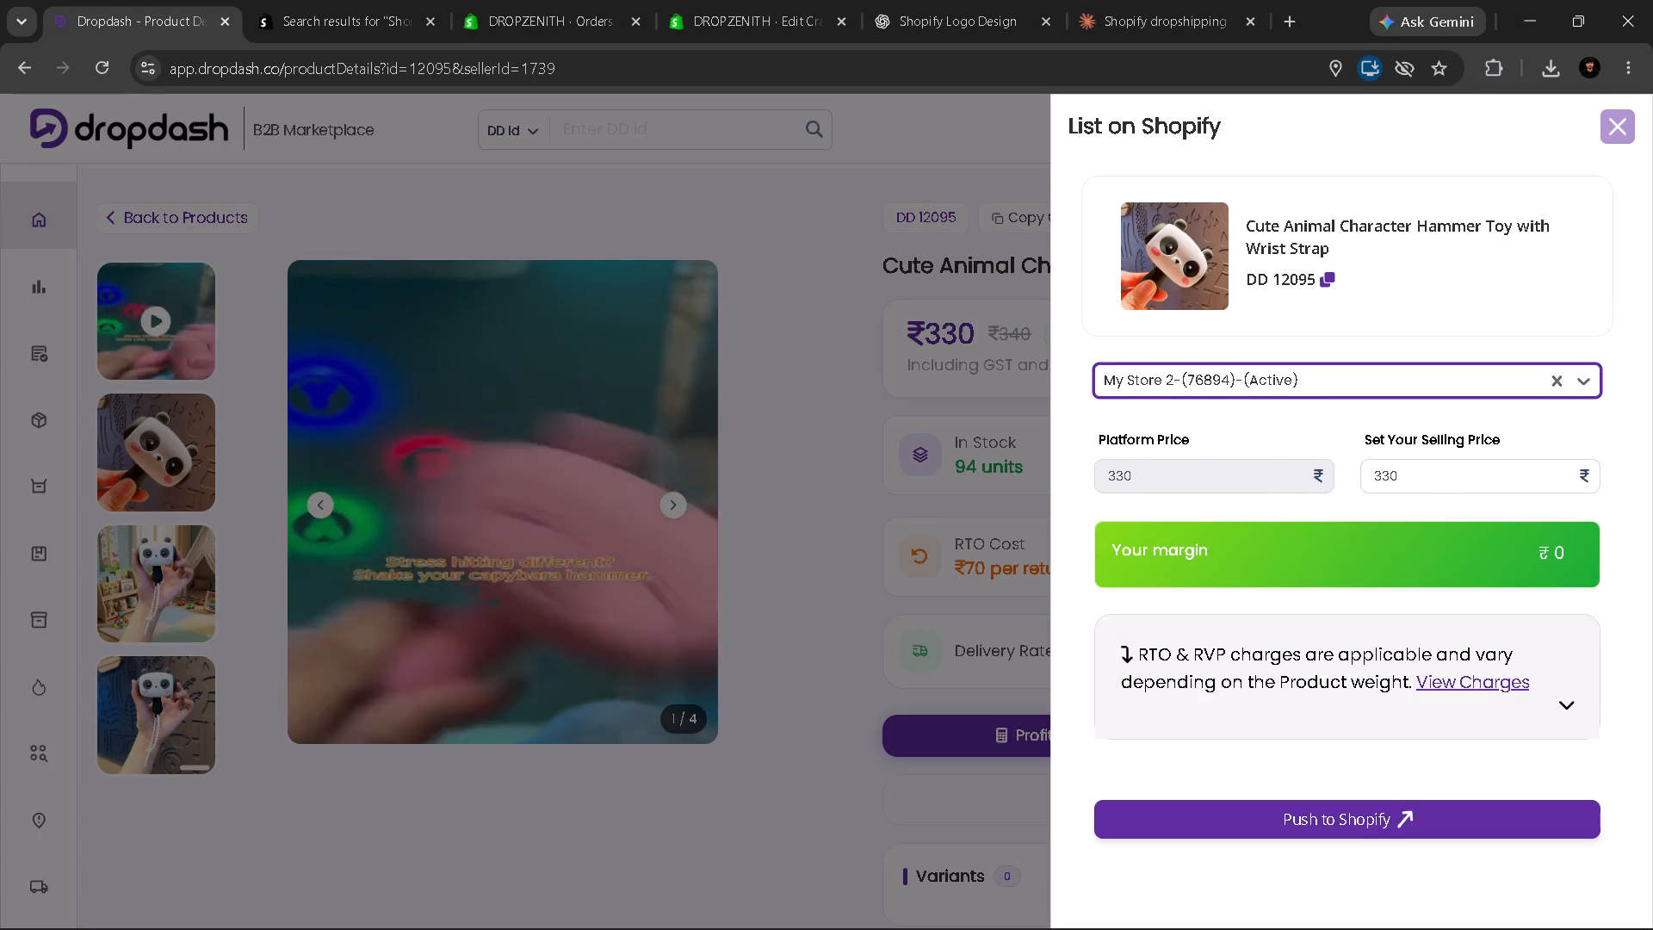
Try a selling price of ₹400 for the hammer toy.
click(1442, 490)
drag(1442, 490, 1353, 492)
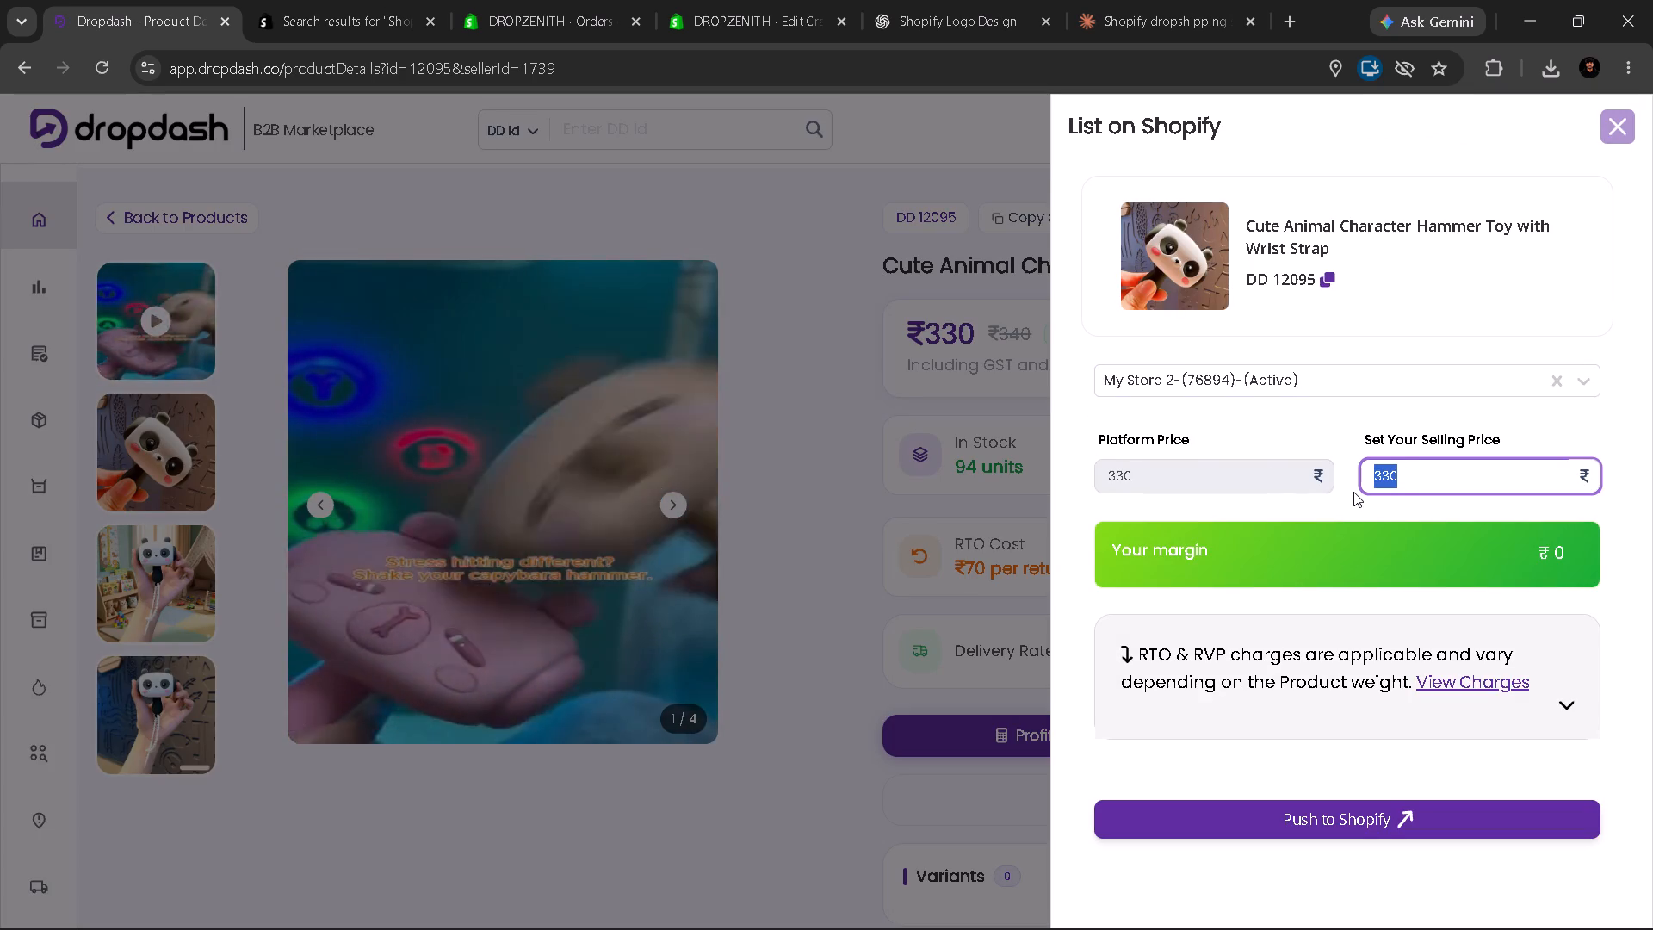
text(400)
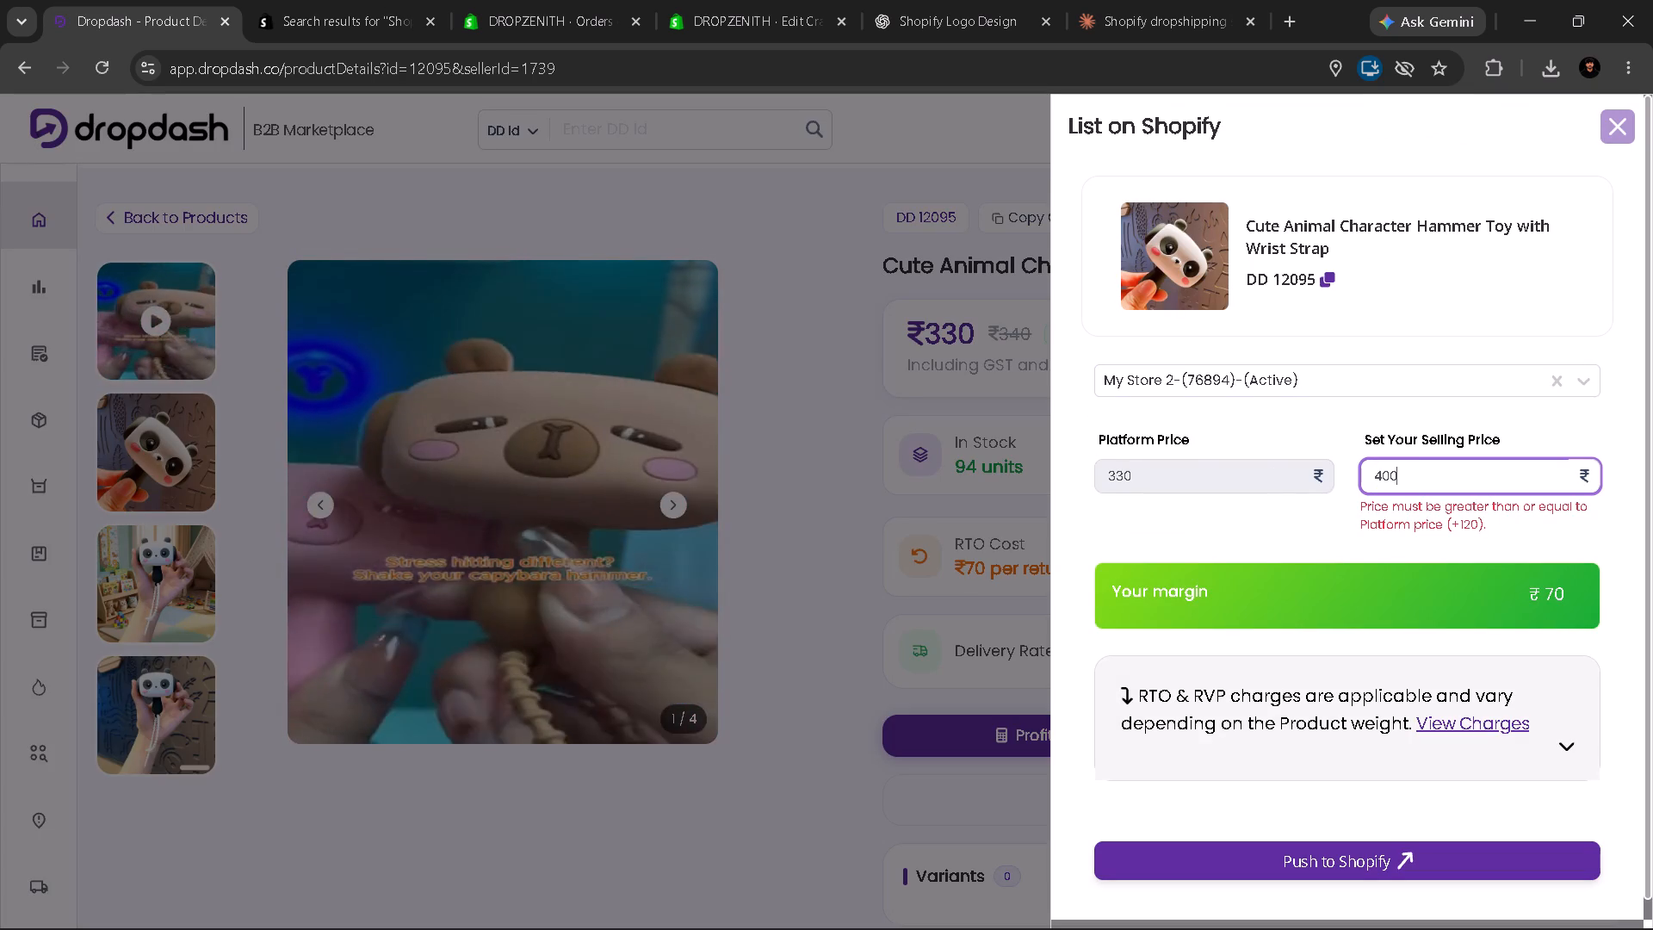
Expand and read the RTO and RVP charges that apply to the hammer toy.
click(1415, 591)
click(1553, 753)
scroll(1553, 753, down, 1)
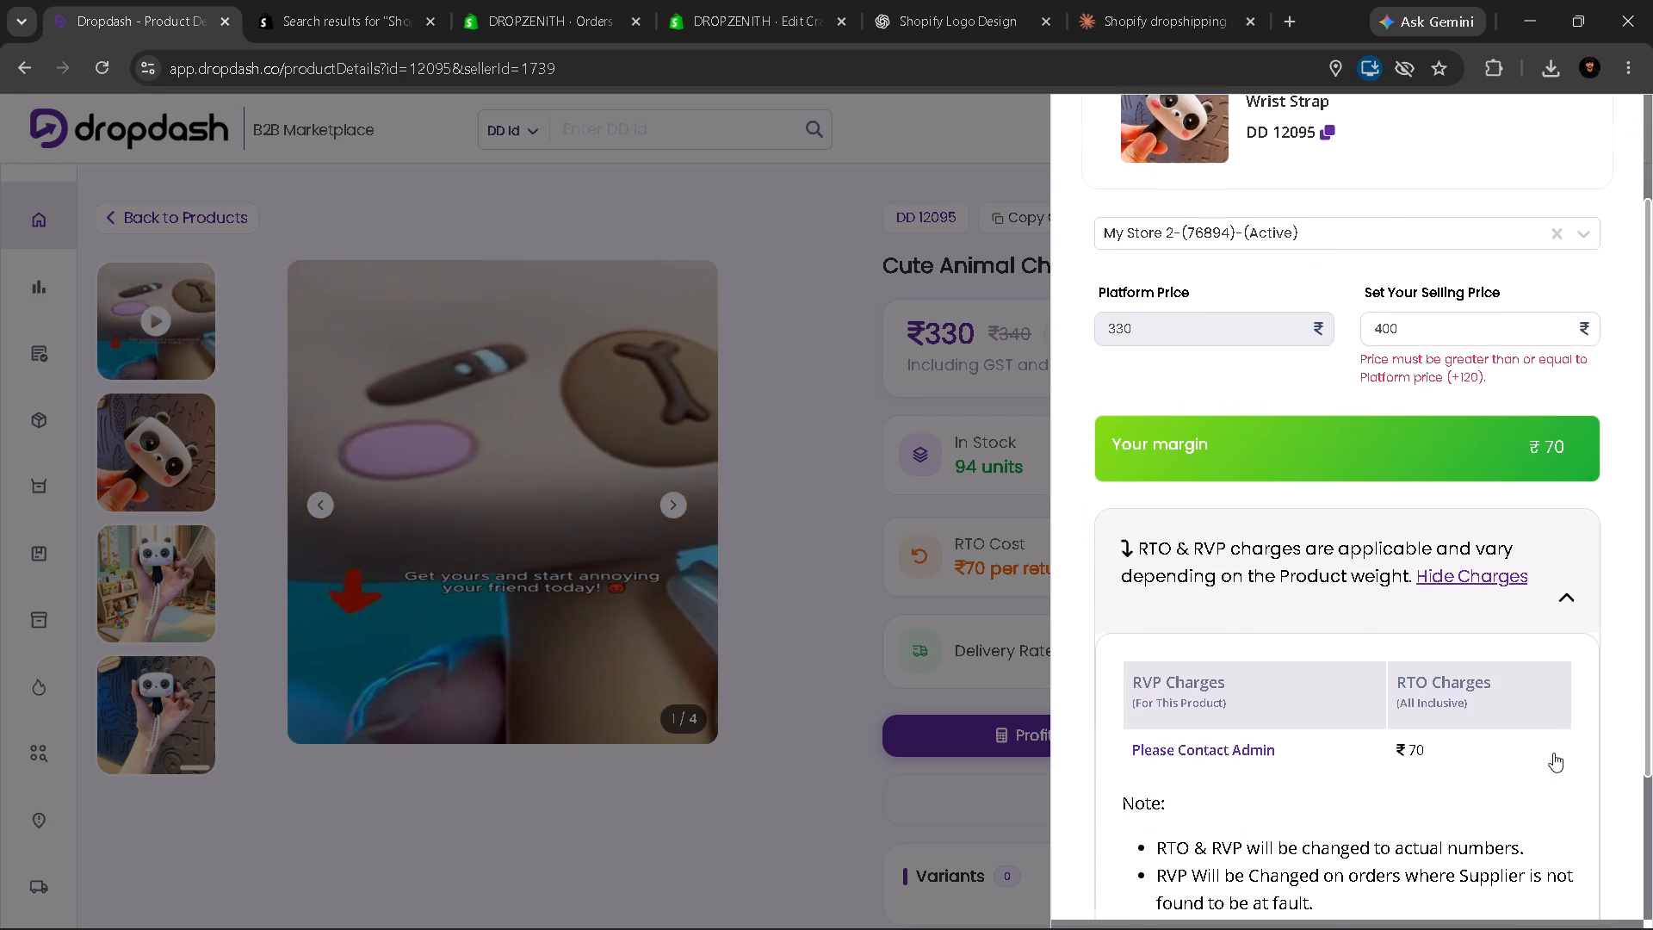
scroll(1553, 753, down, 1)
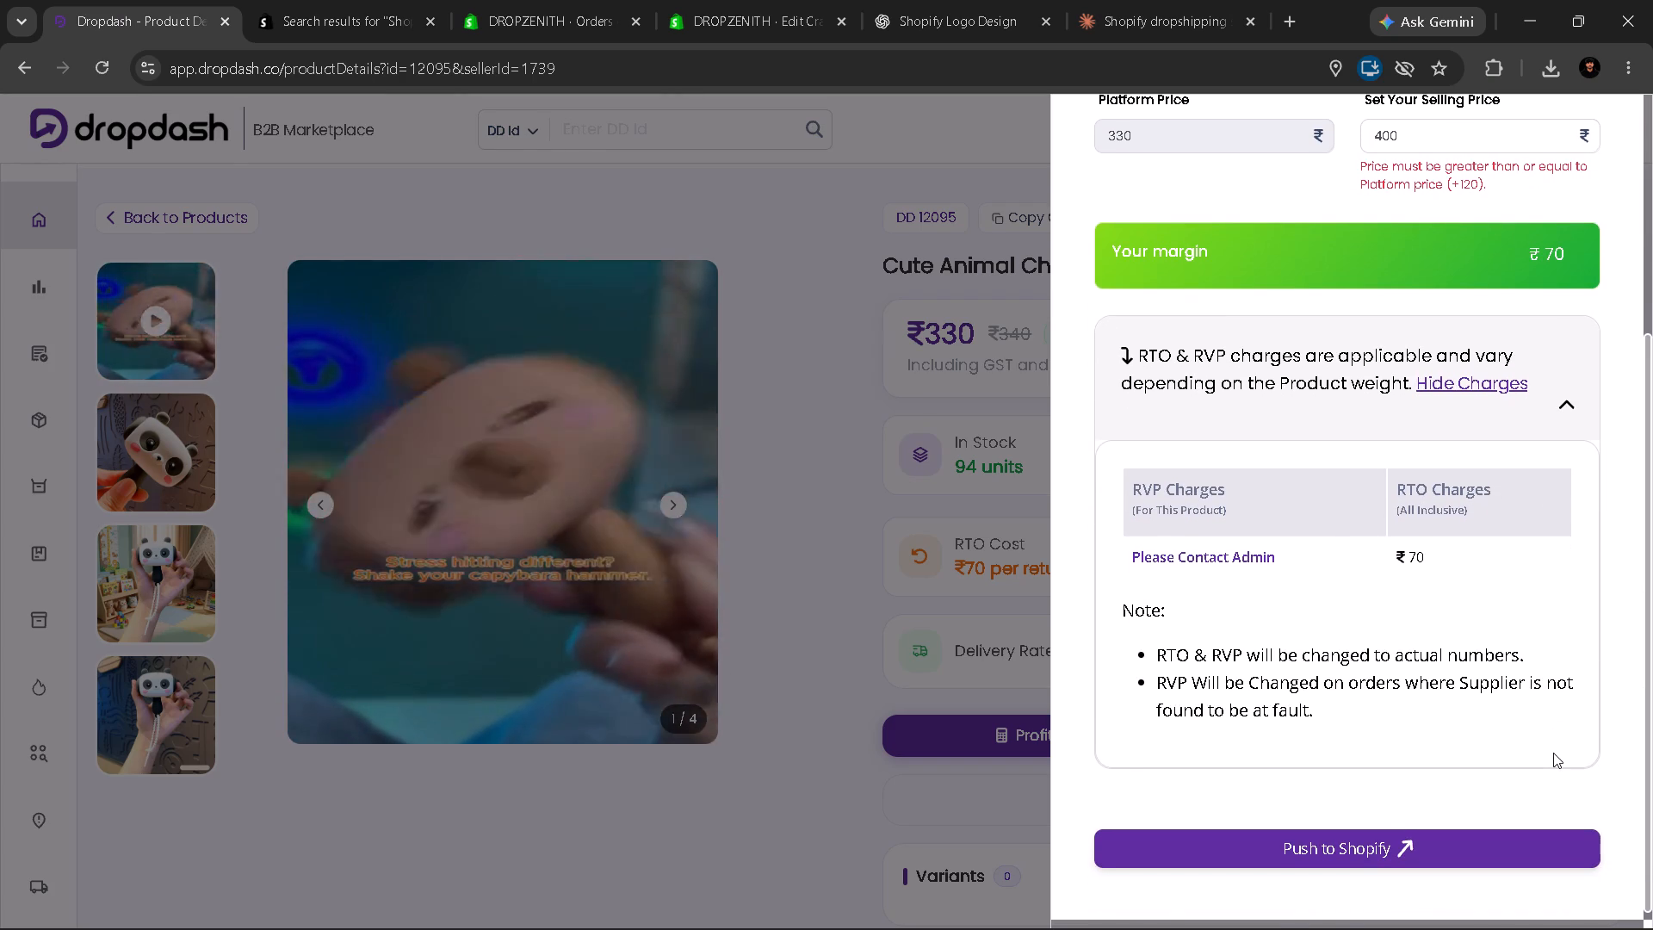
scroll(1498, 719, down, 1)
scroll(1451, 716, up, 1)
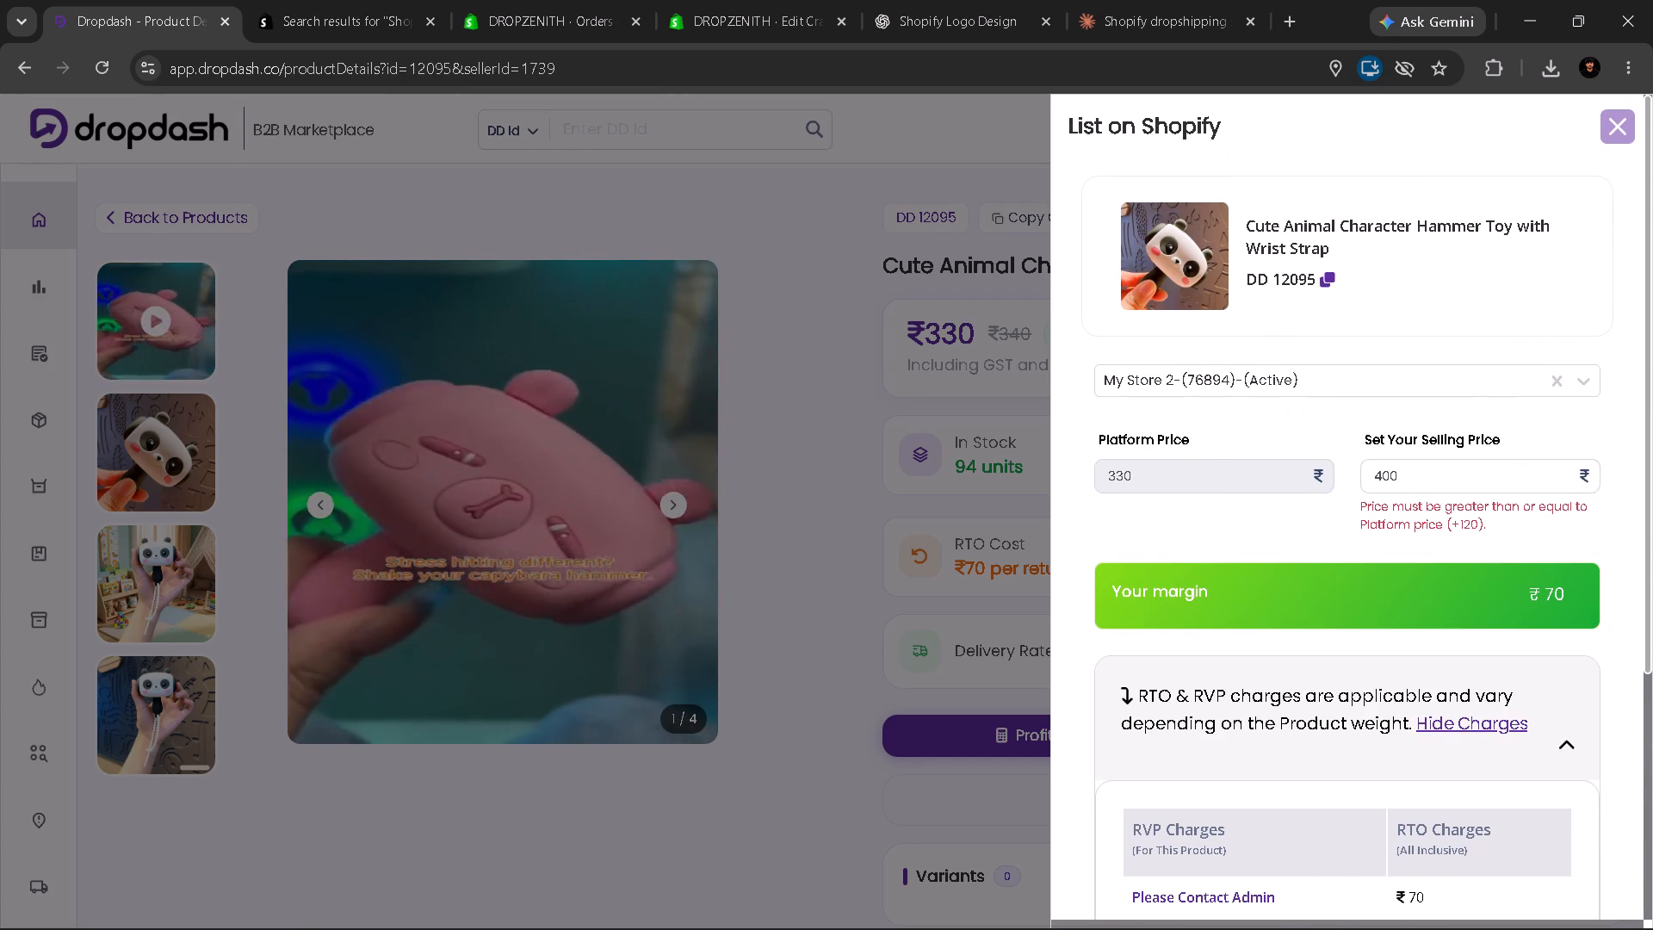
Try a selling price of ₹500 for the hammer toy, and settle on ₹450.
click(1435, 454)
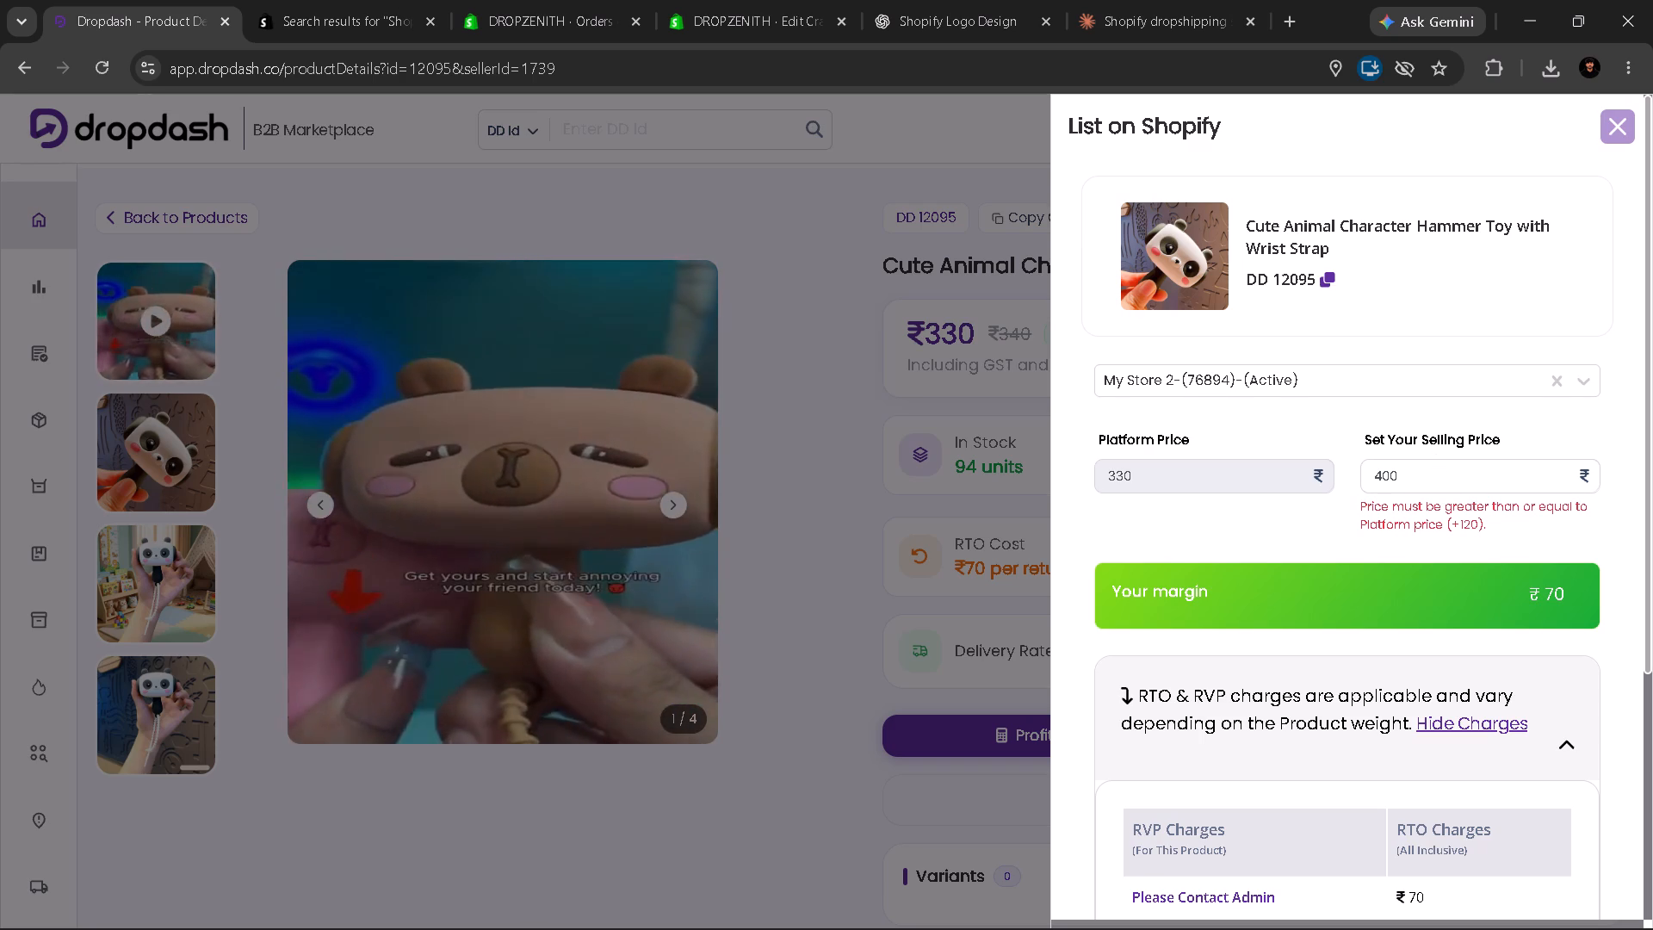
drag(1410, 474, 1322, 477)
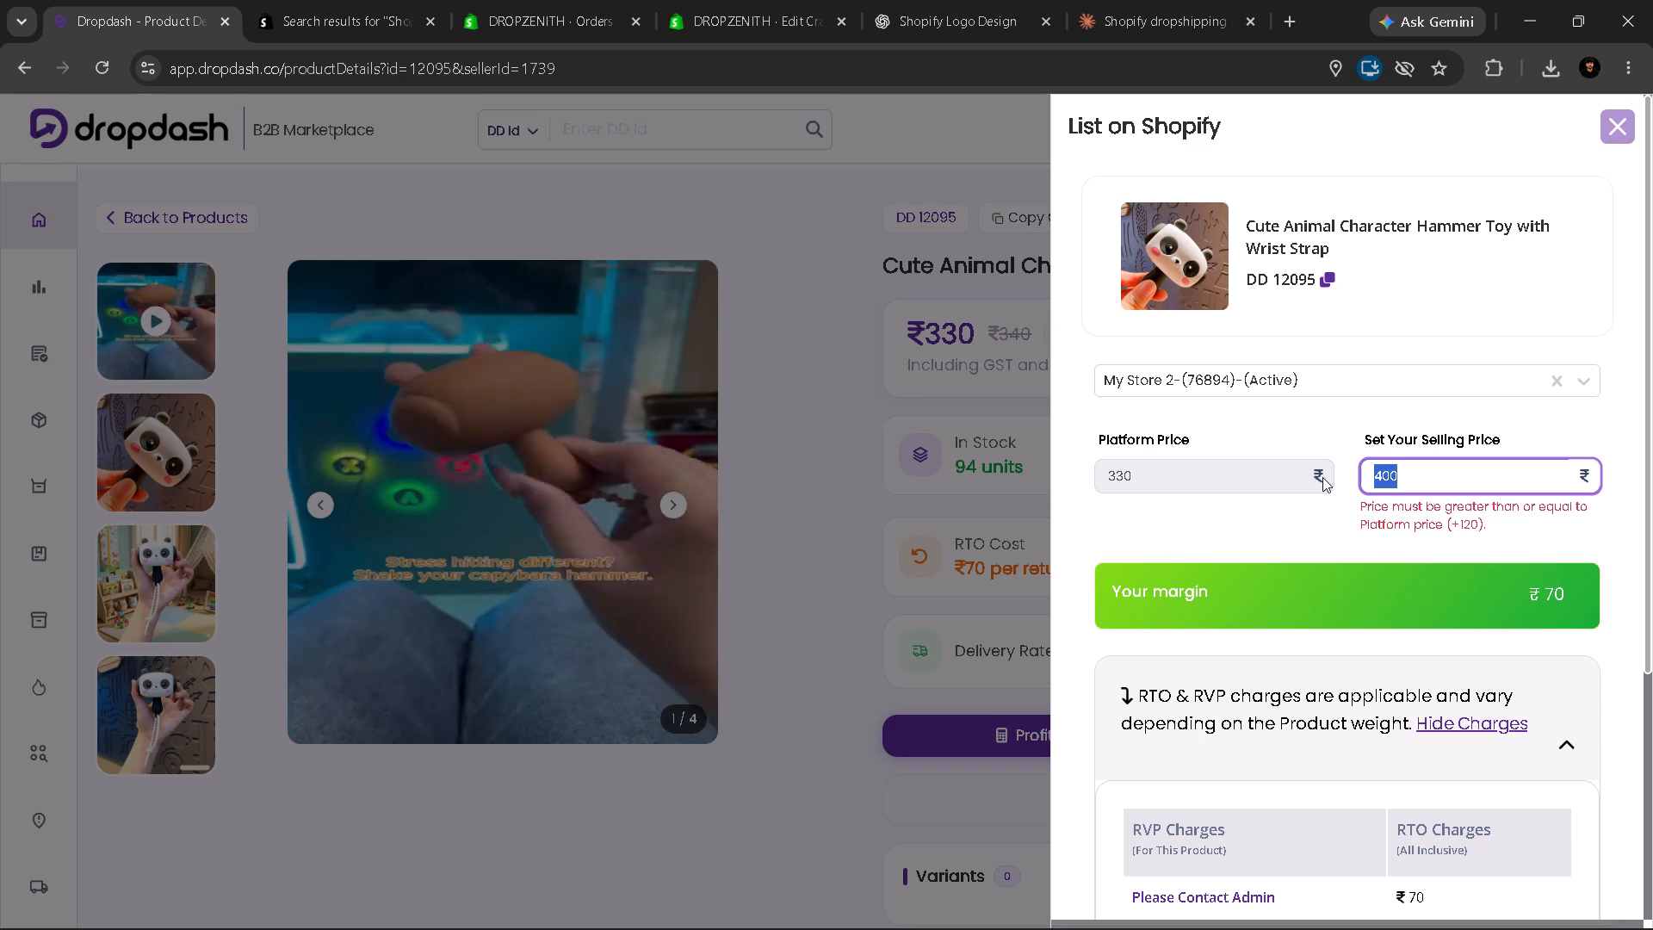
text(500)
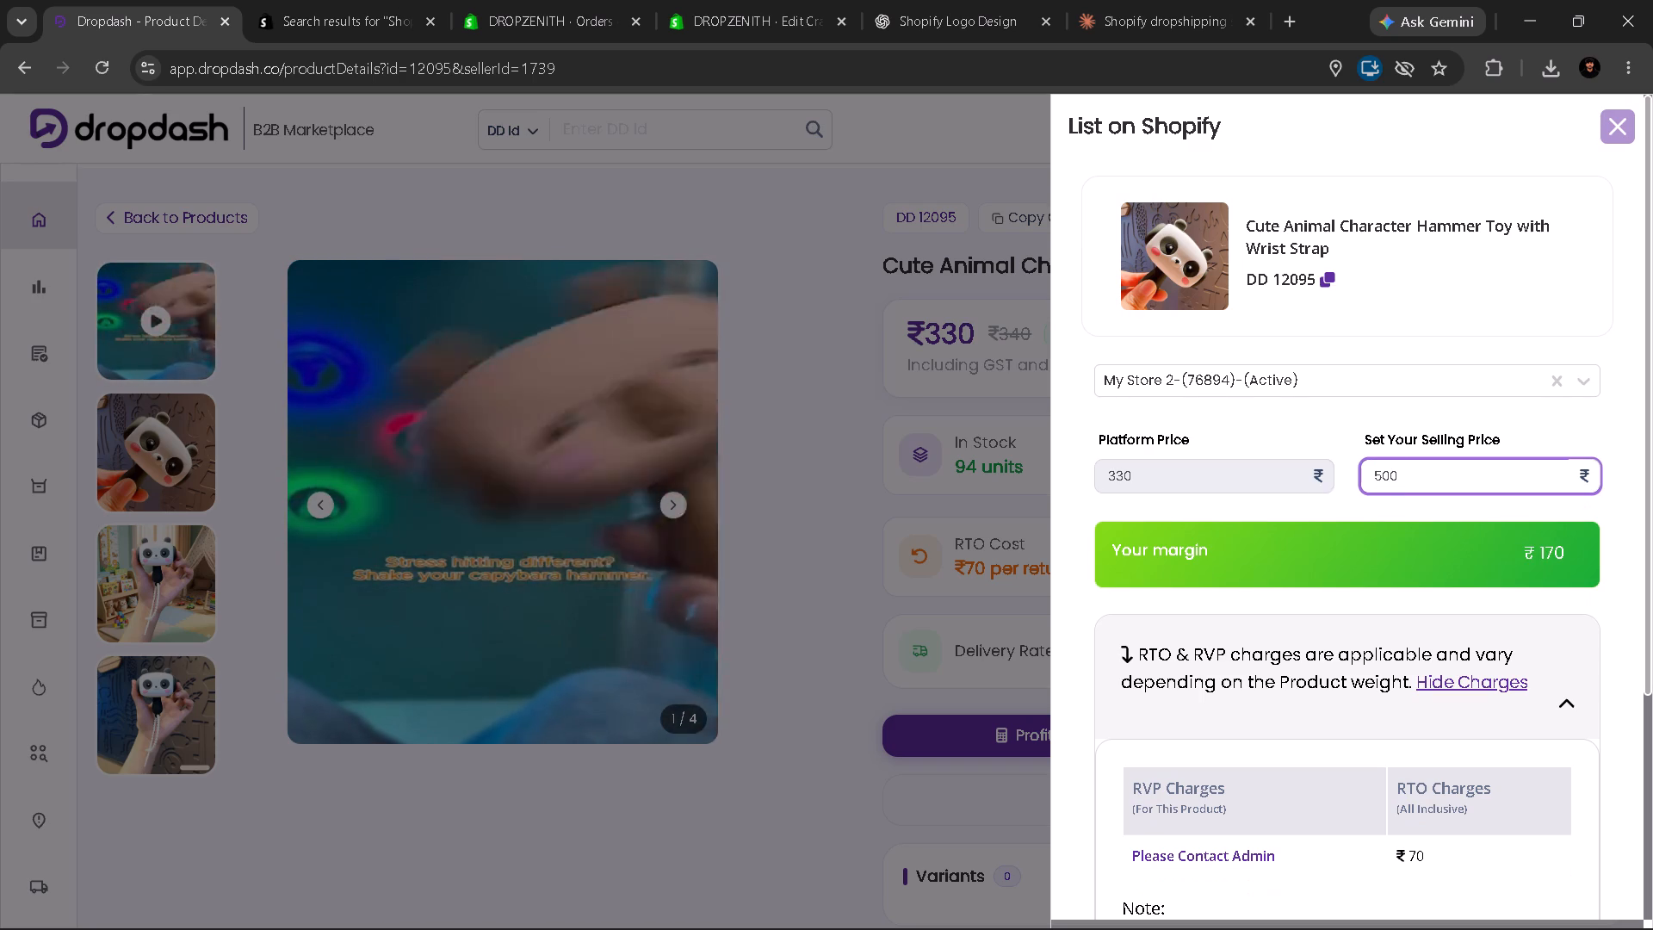
key(BackSpace)
key(BackSpace)
key(BackSpace)
text(450)
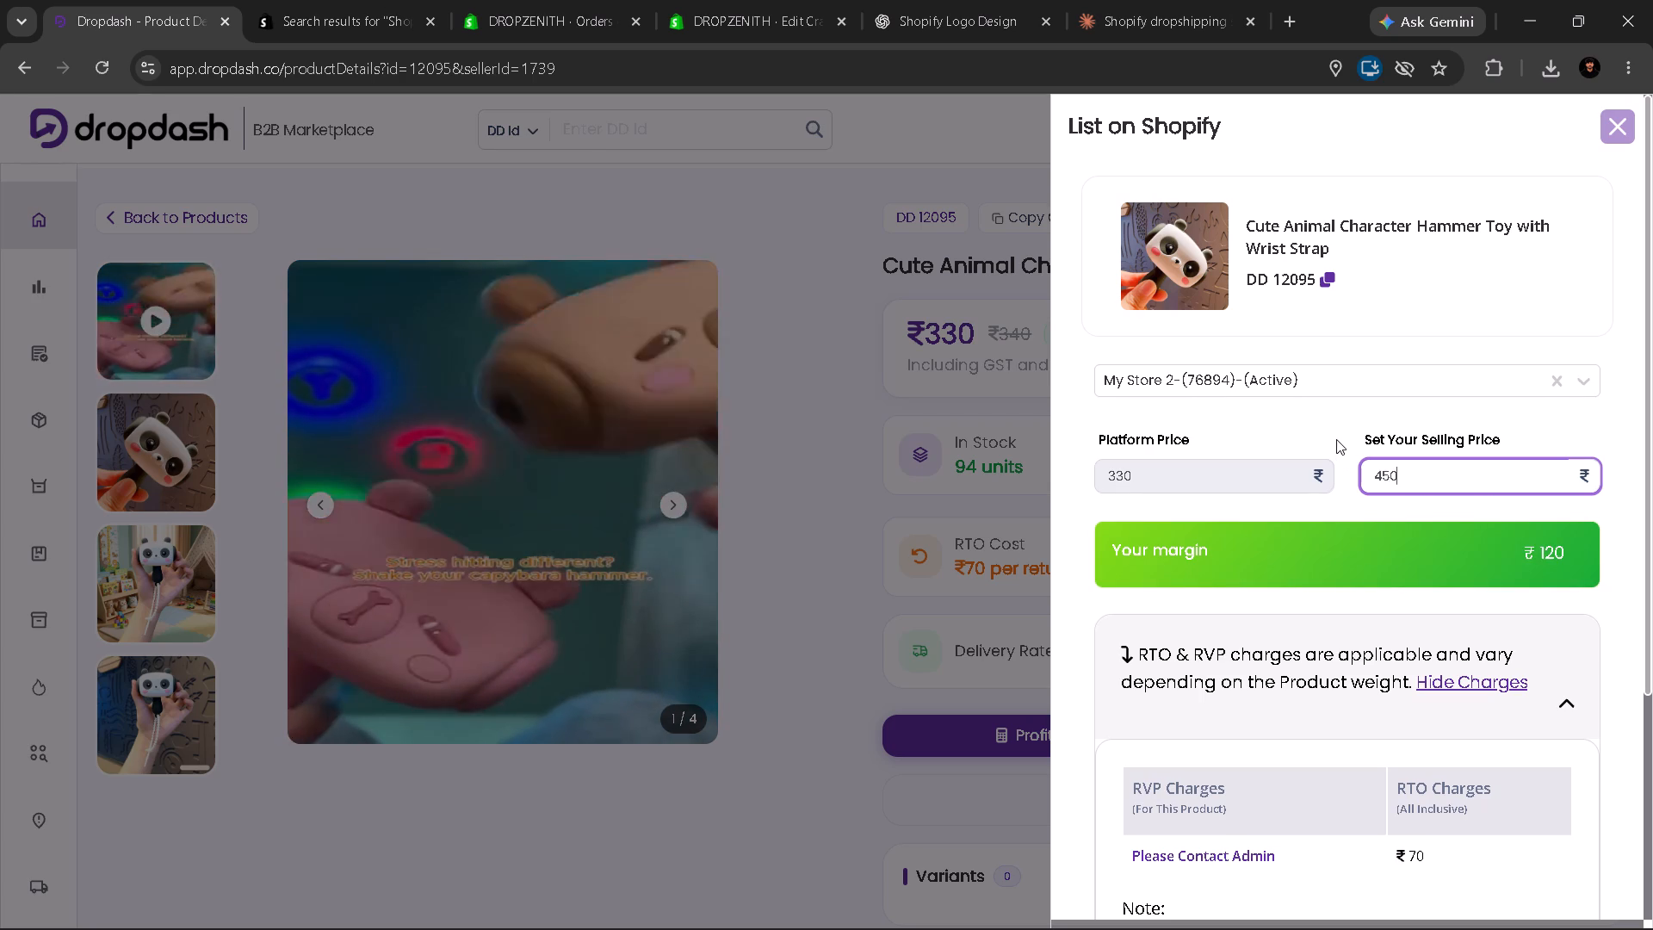
key(BackSpace)
key(BackSpace)
text(40)
key(BackSpace)
key(BackSpace)
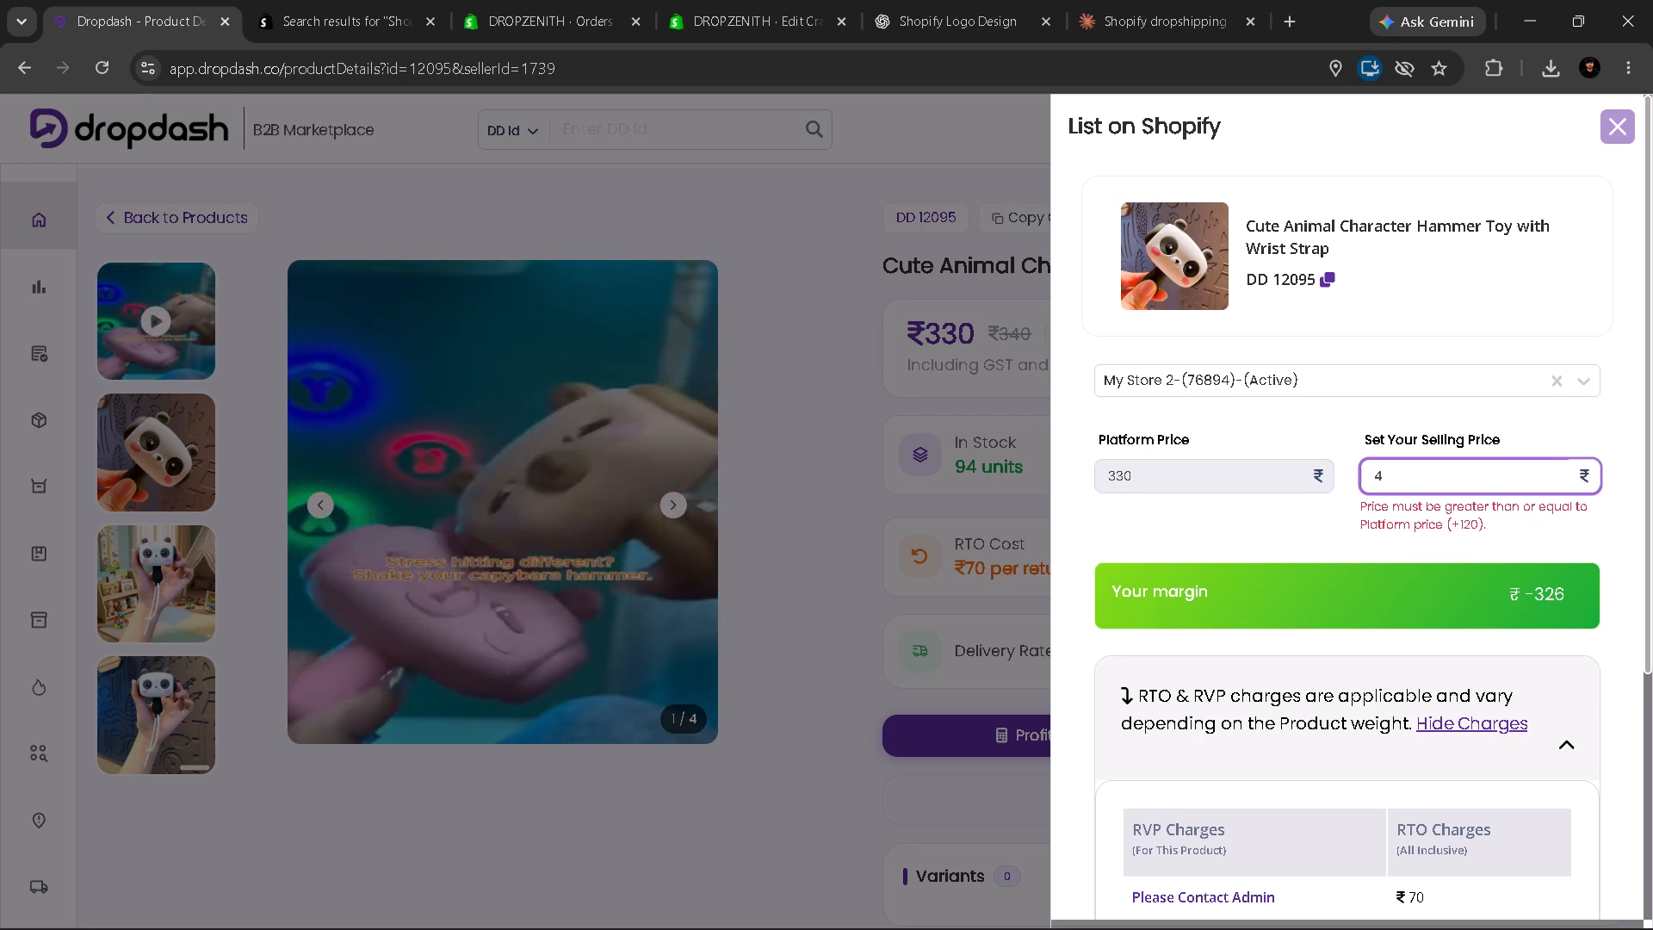
text(50)
click(1328, 431)
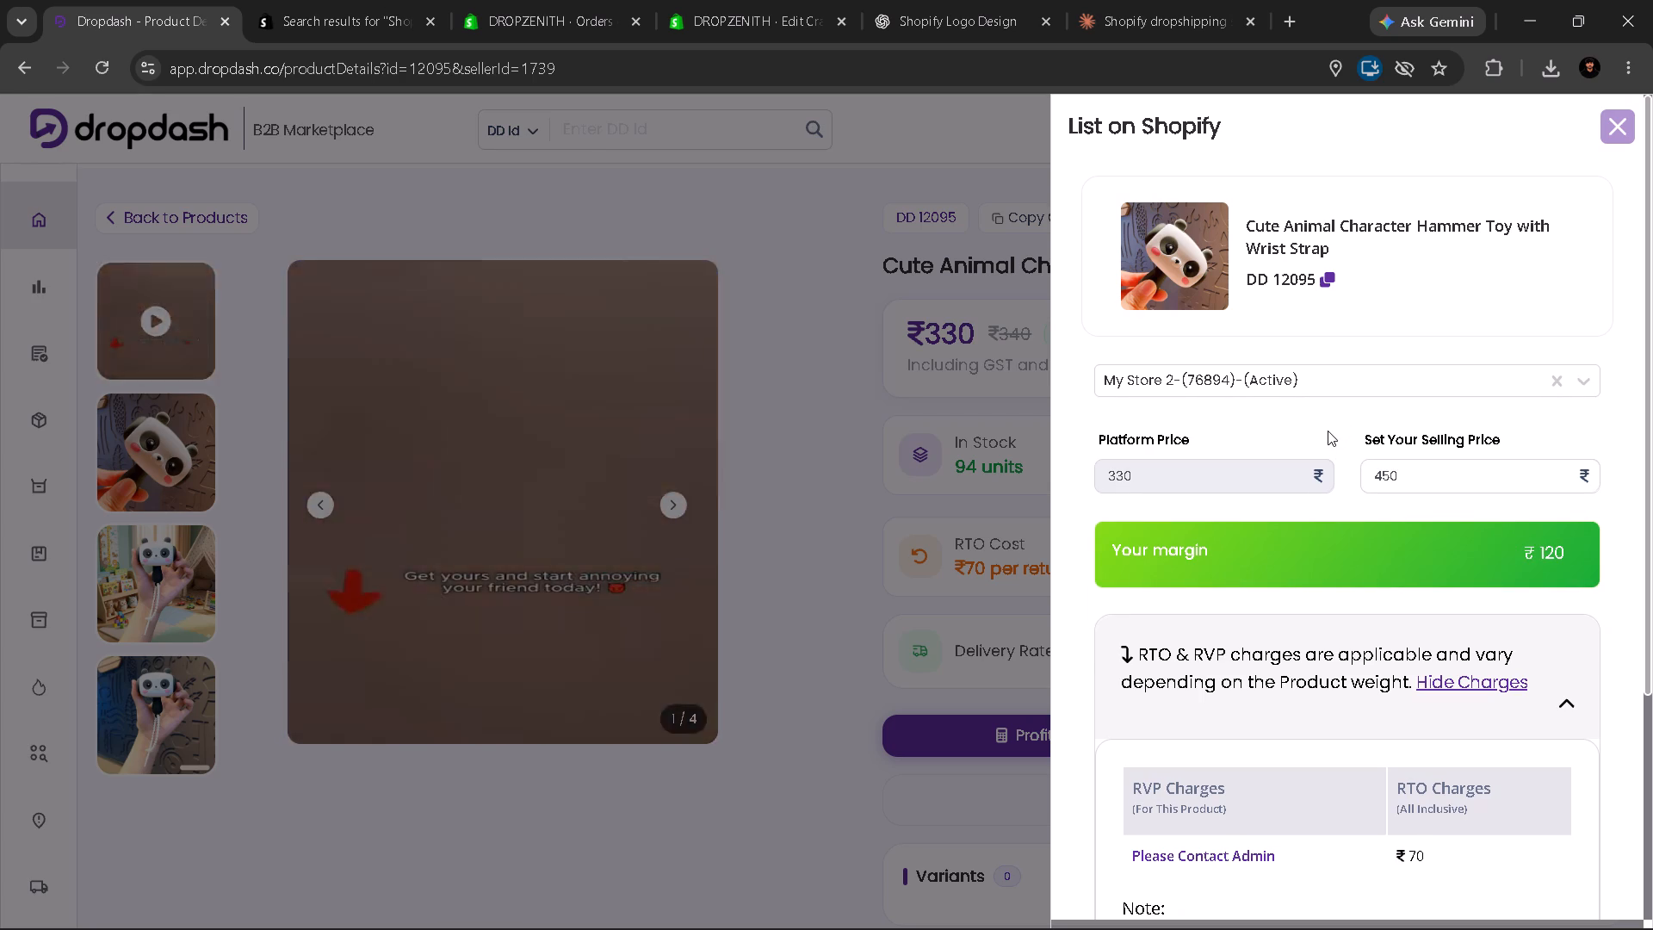
Push the hammer toy listing to the Shopify store.
scroll(1422, 425, down, 2)
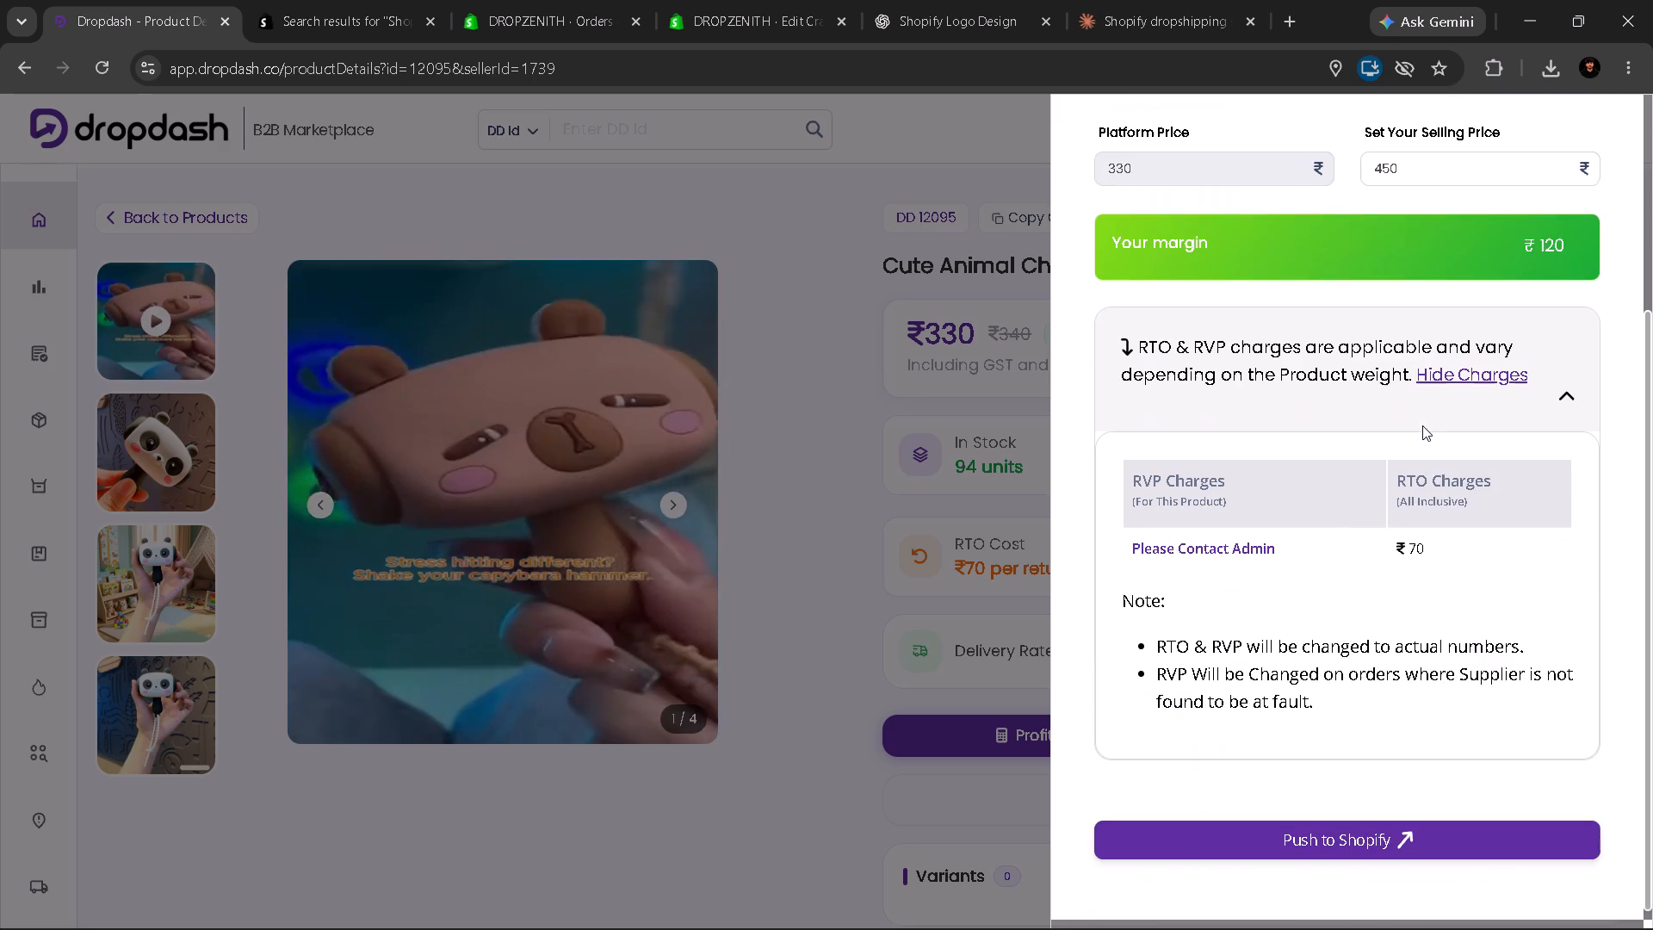
click(1312, 836)
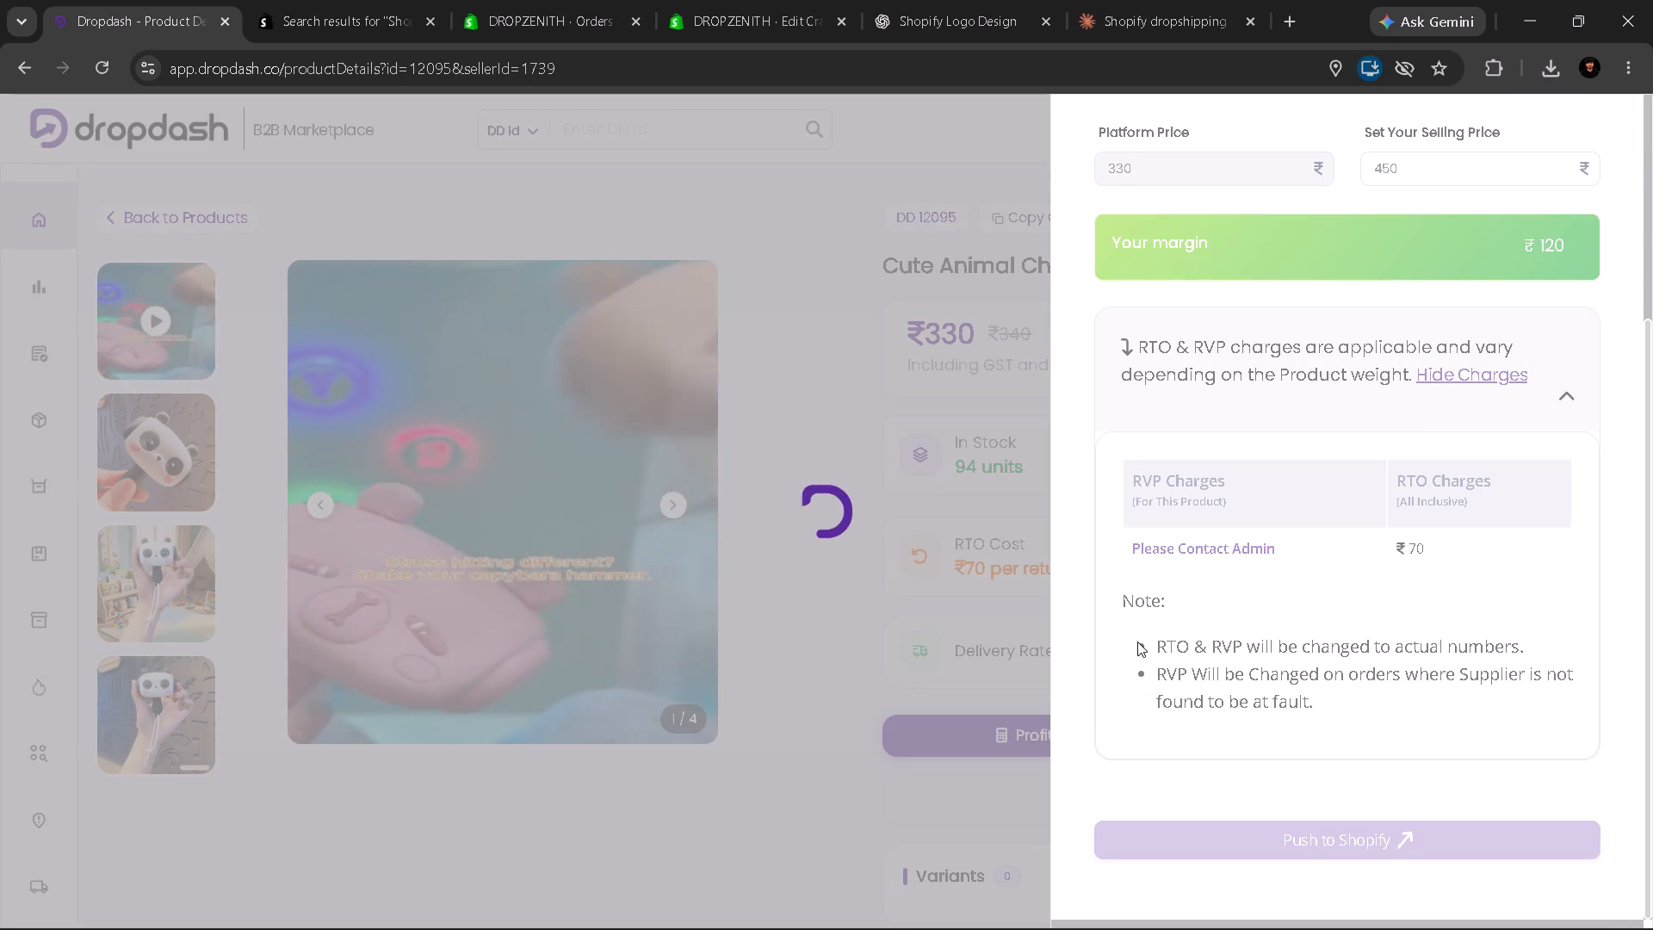
click(845, 614)
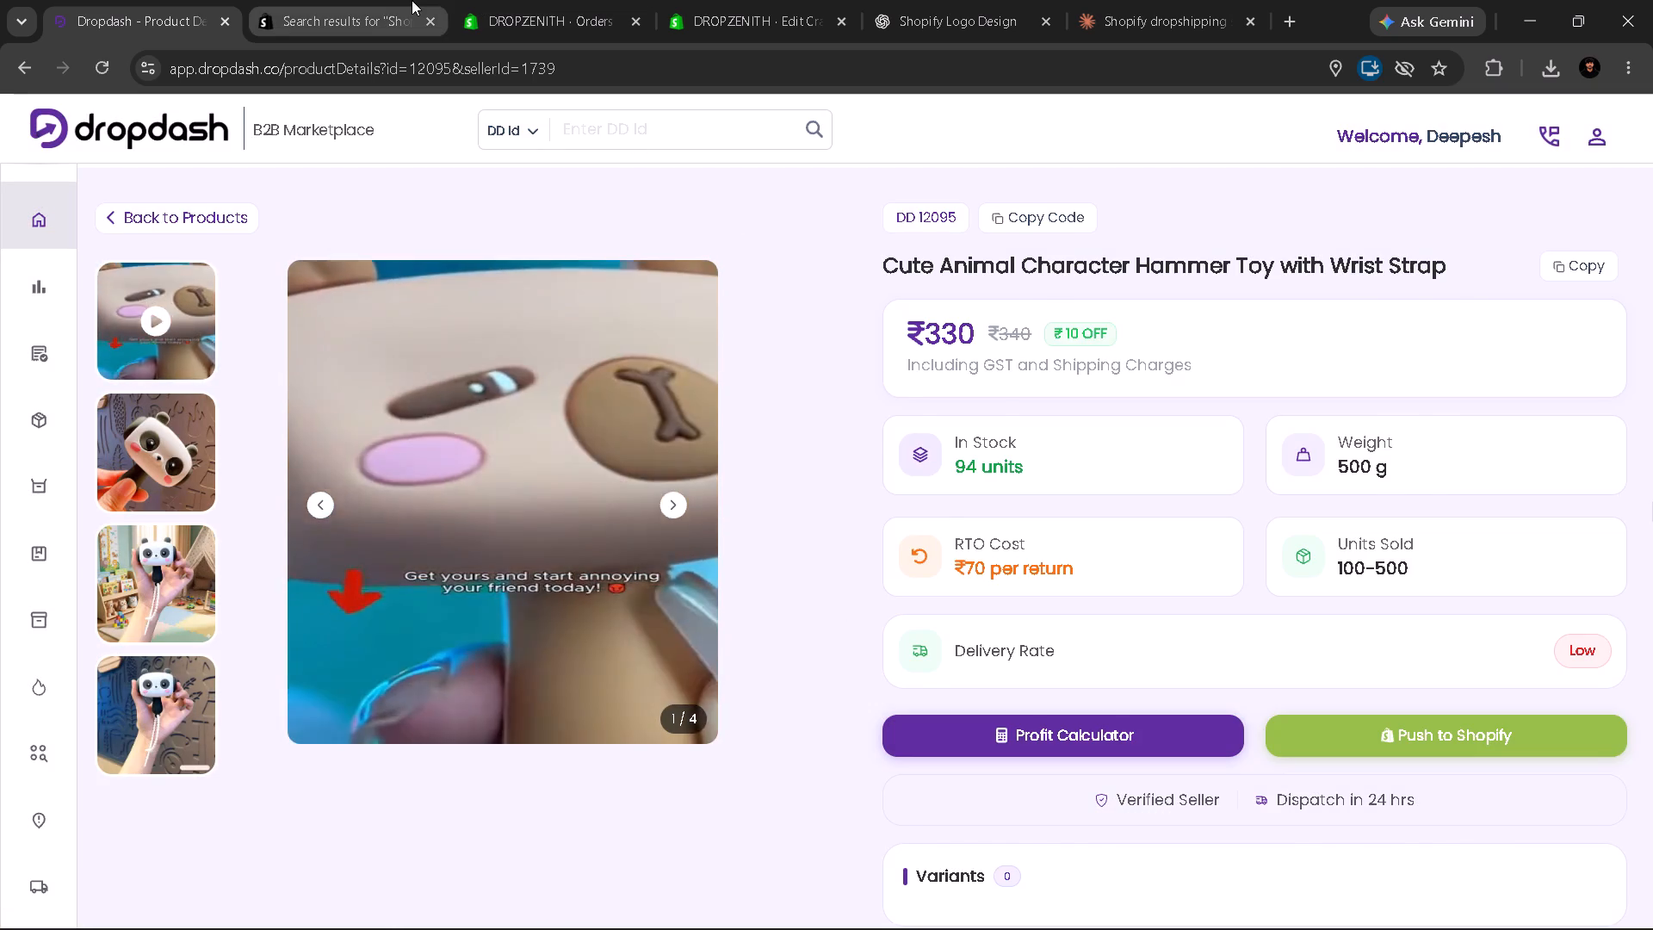
Switch to the DROPZENITH store admin, reload it and check the products page for the pushed hammer toy.
click(412, 0)
click(492, 0)
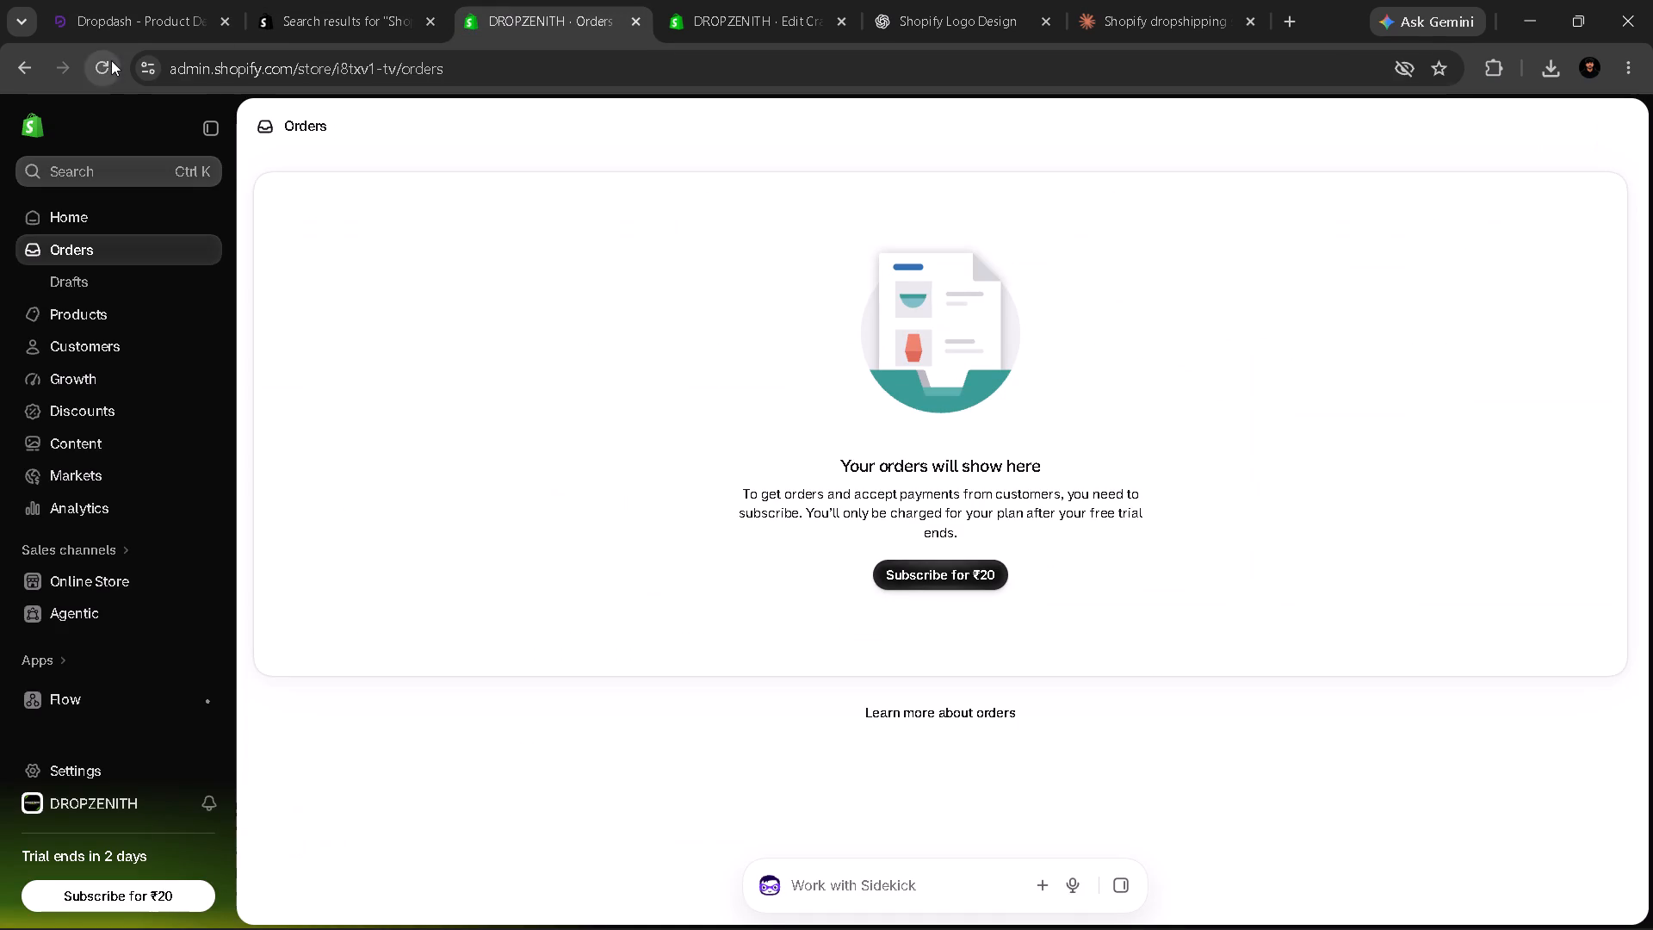
click(111, 60)
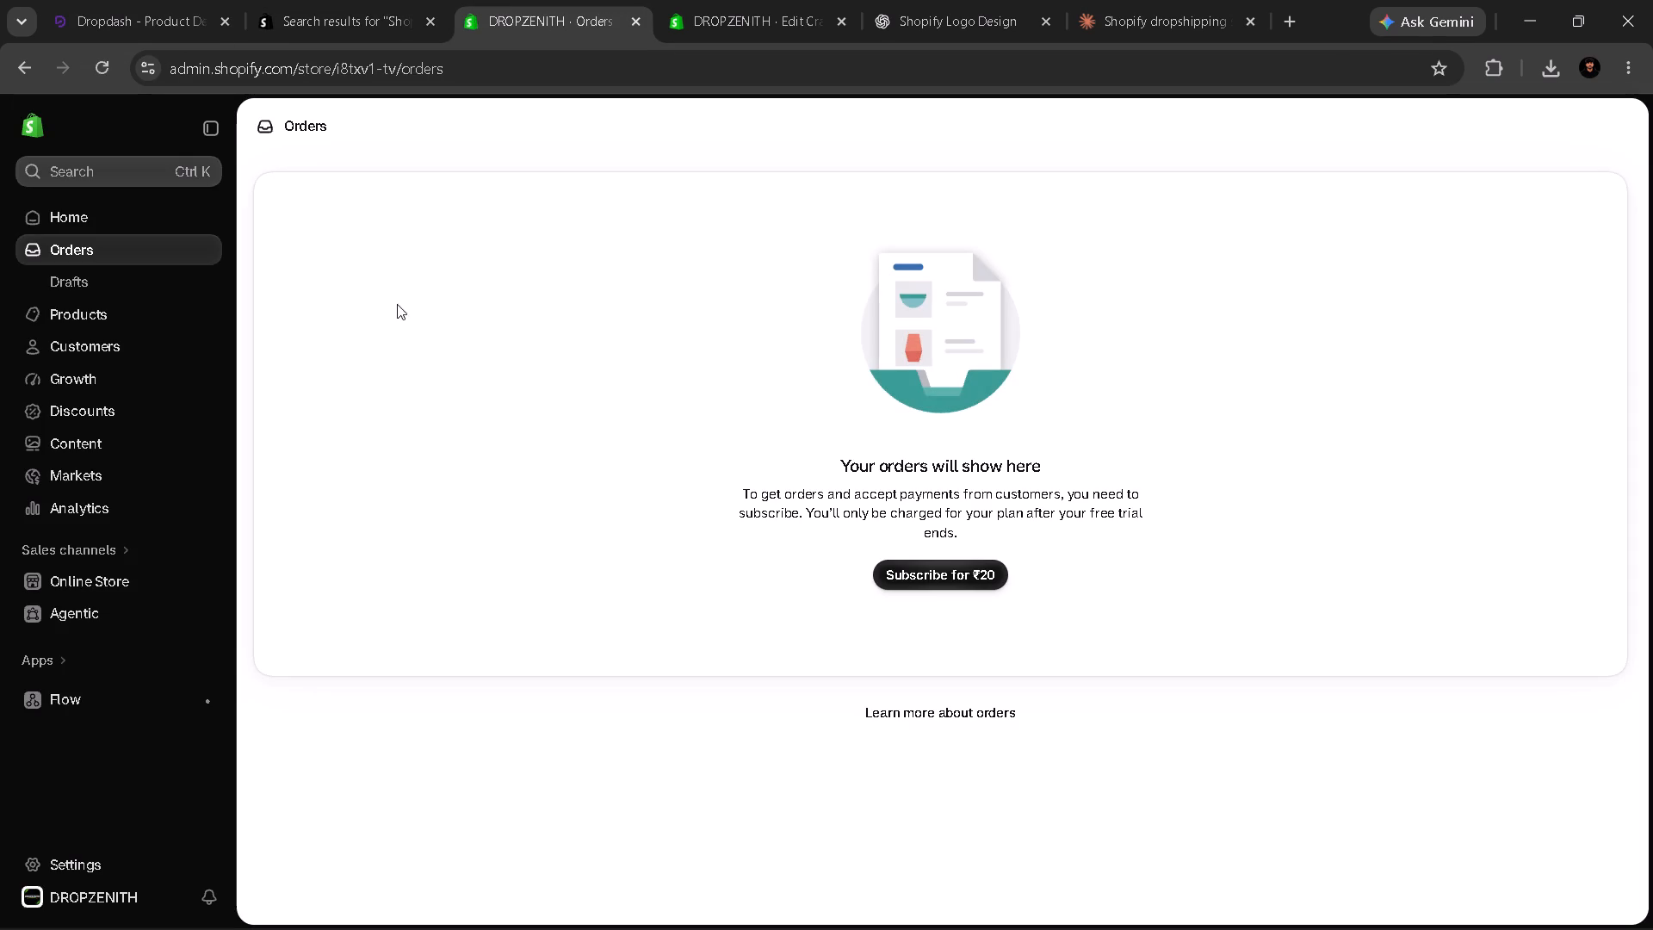
click(150, 307)
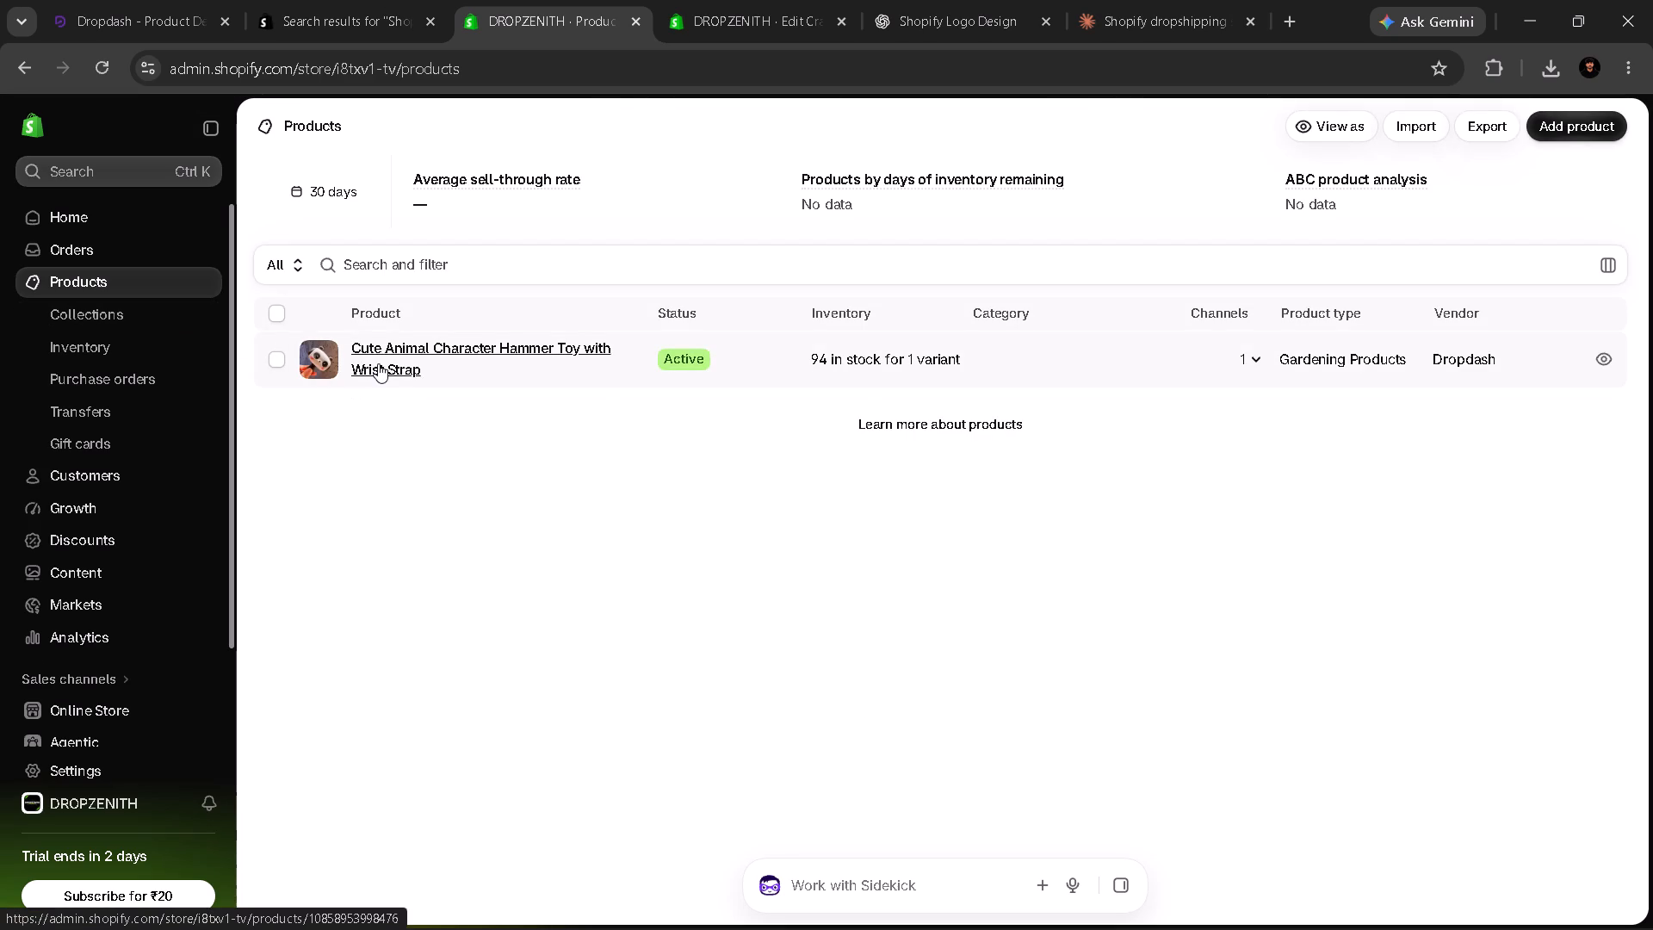
Return to the Dropdash home page and open the Testing Products category again.
click(296, 0)
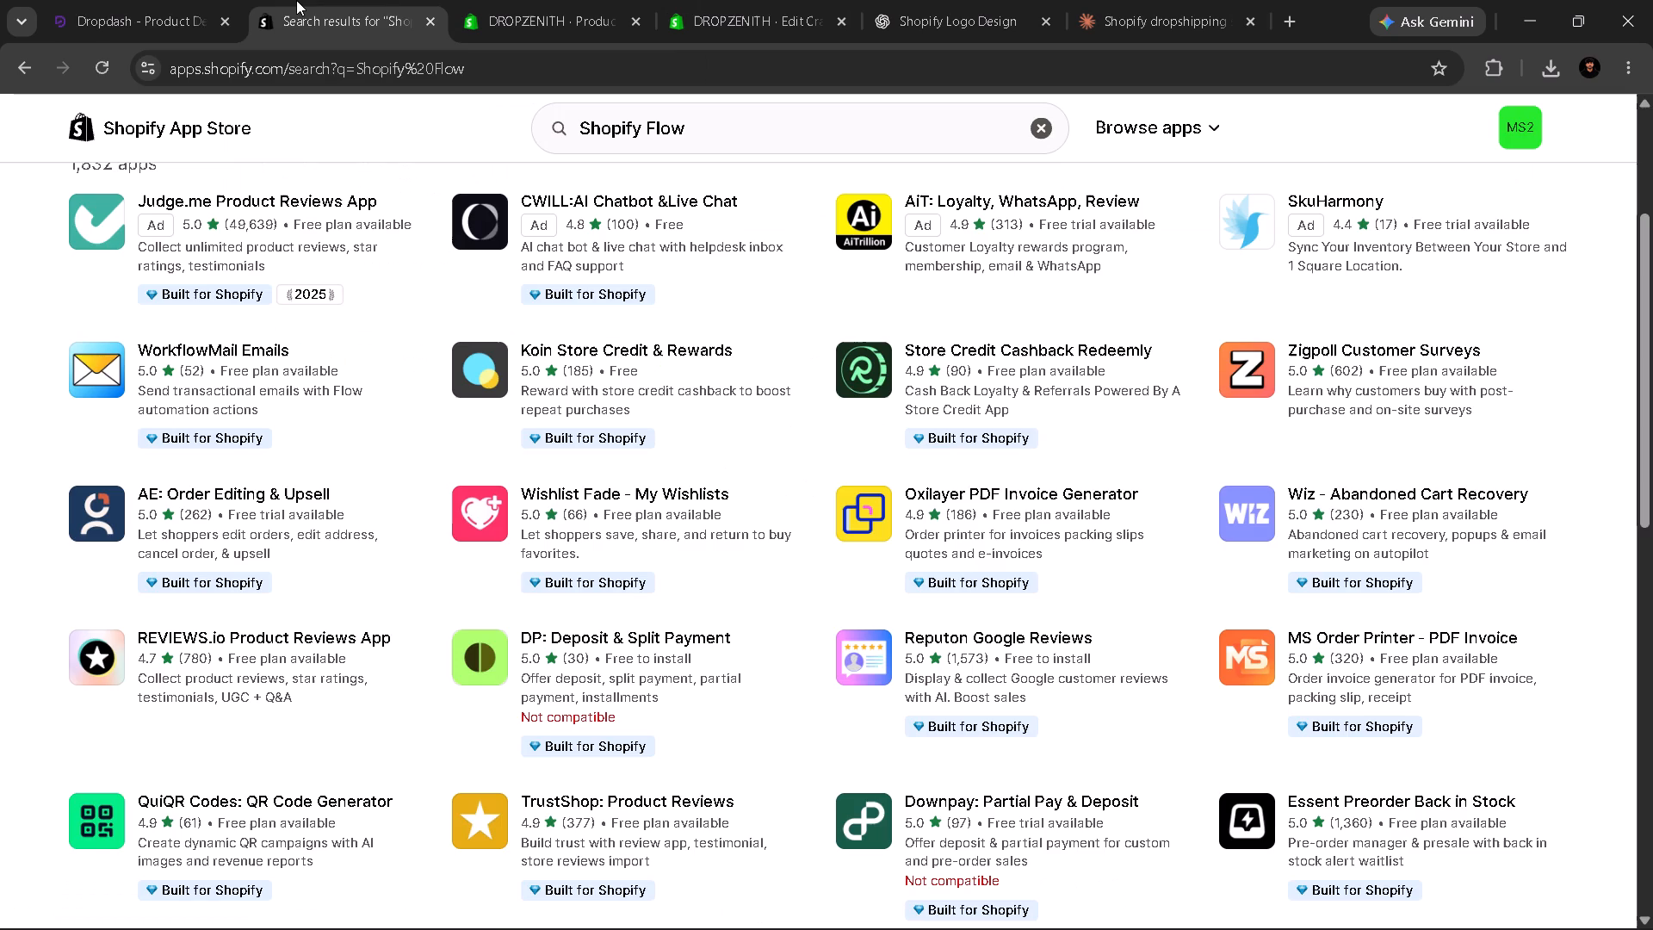
click(232, 0)
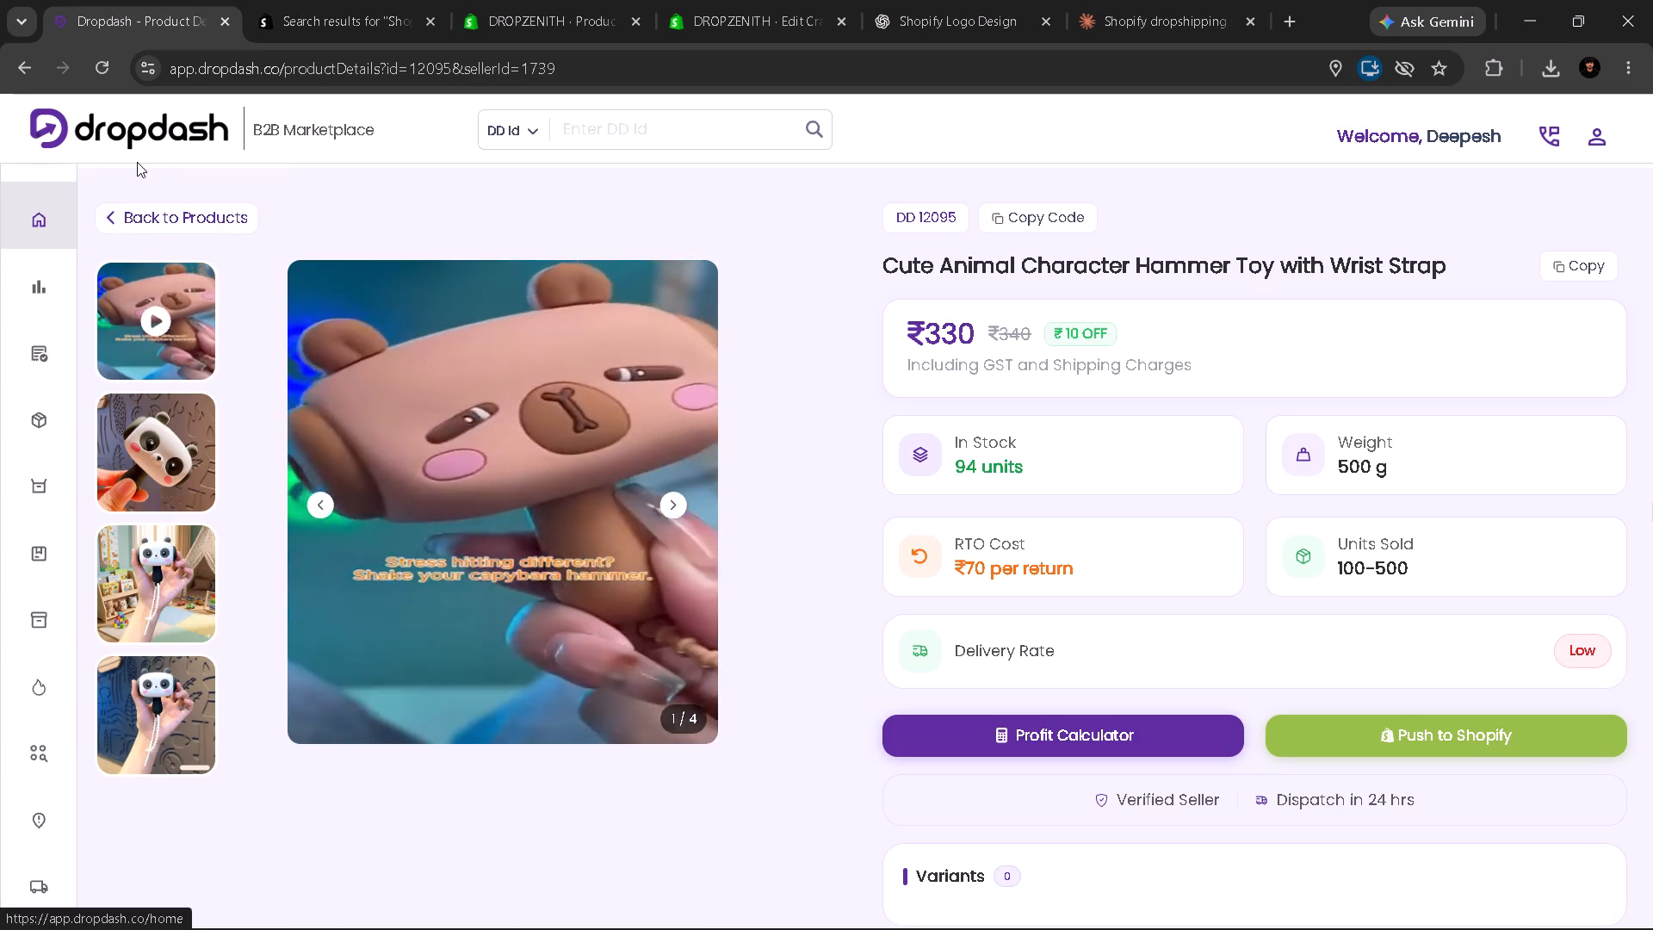
click(137, 162)
click(133, 231)
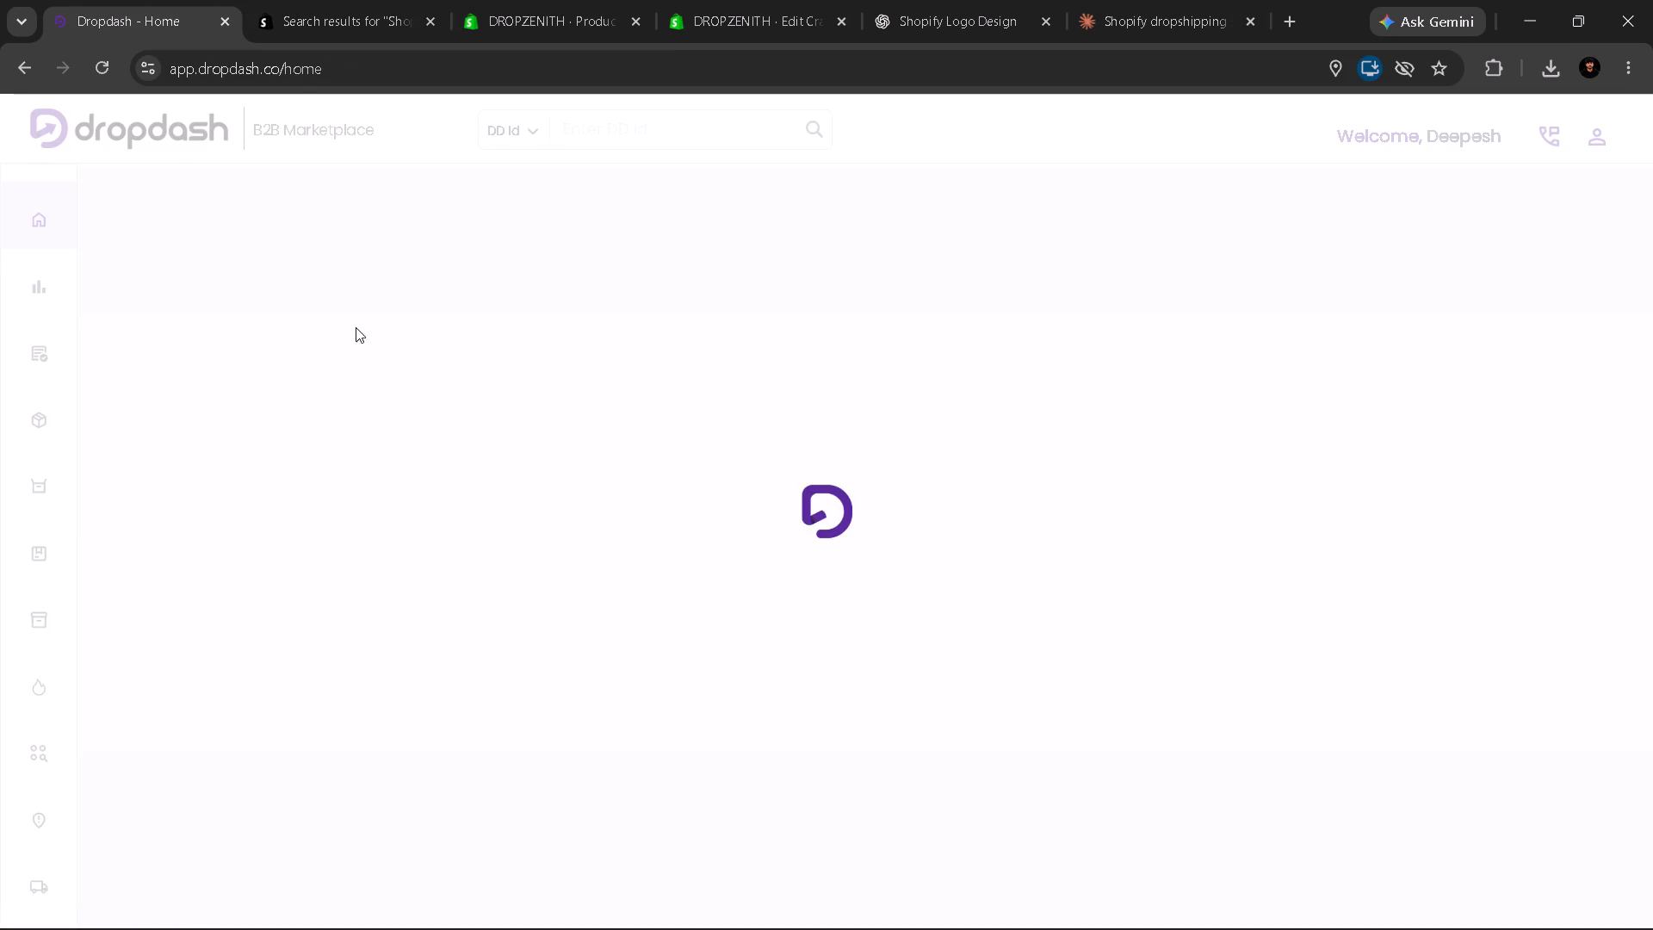
scroll(443, 386, down, 1)
click(289, 448)
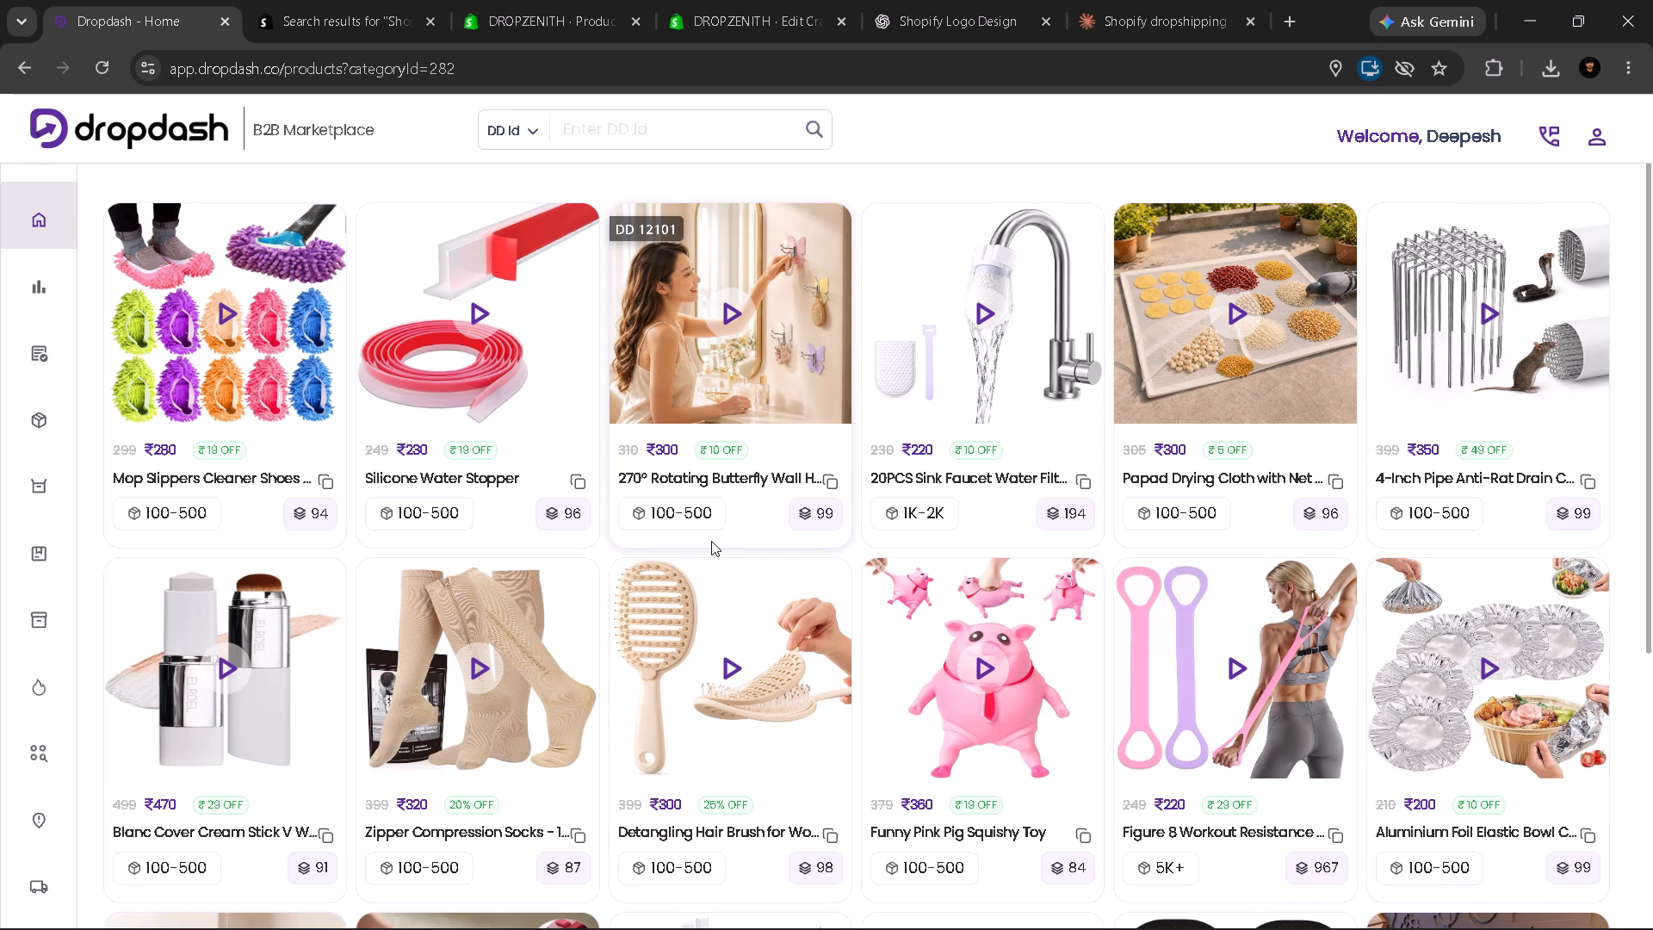
Browse the Testing Products category and open the Portable LED Selfie Light for Phone product page.
scroll(711, 541, down, 1)
scroll(938, 559, down, 1)
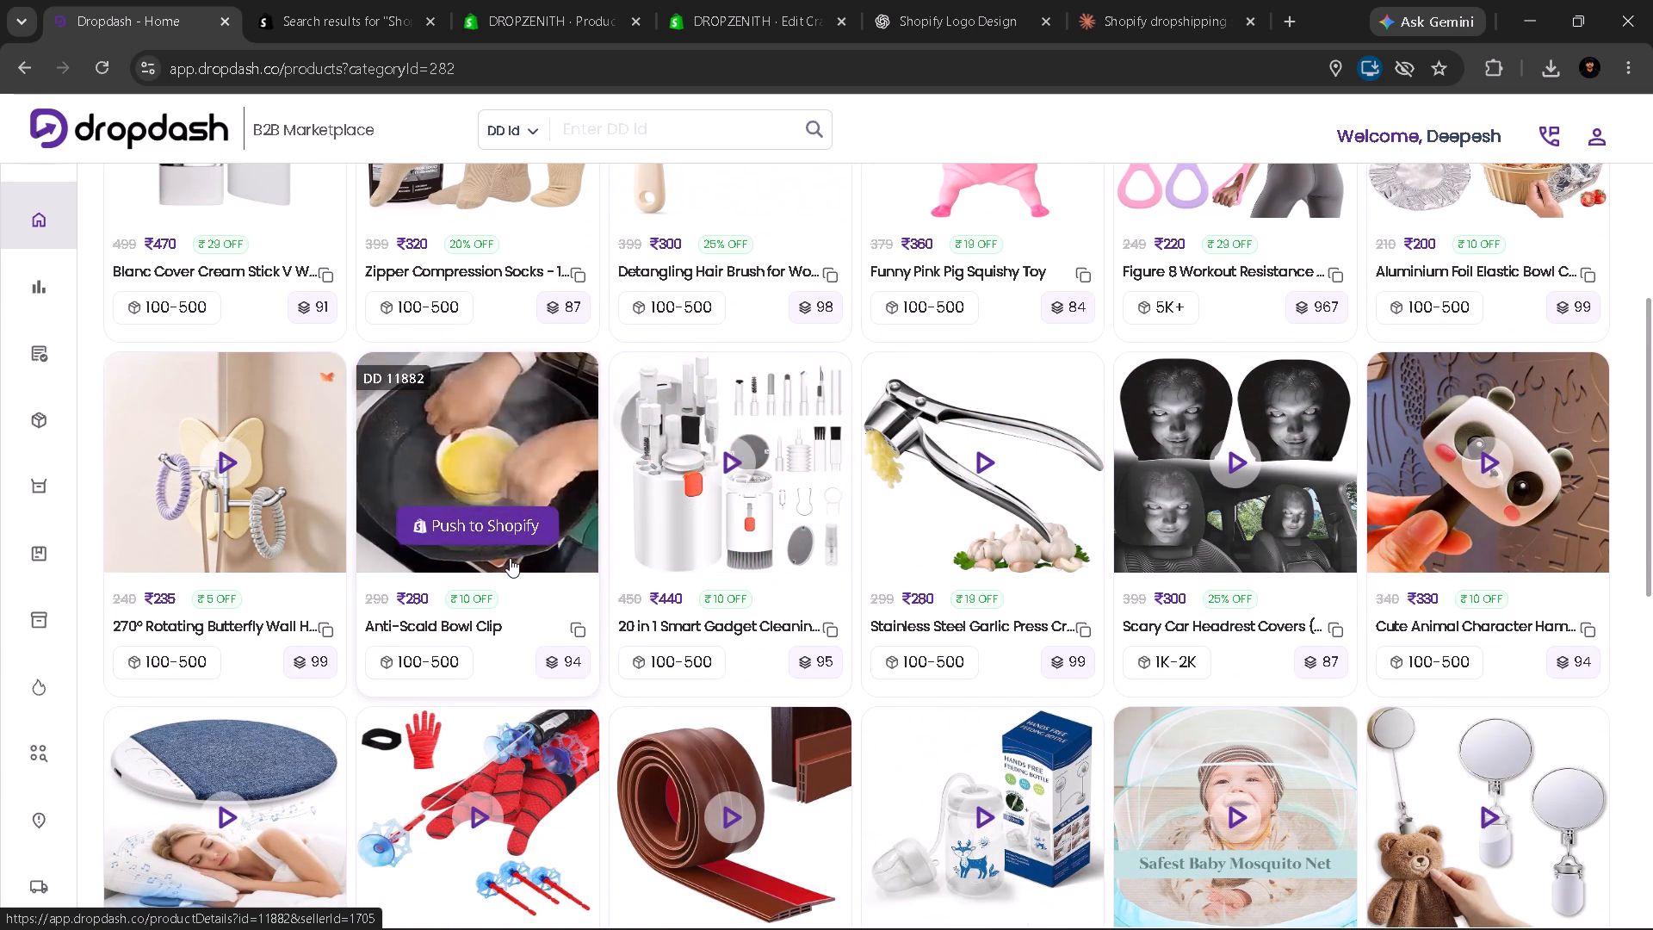
scroll(510, 558, down, 2)
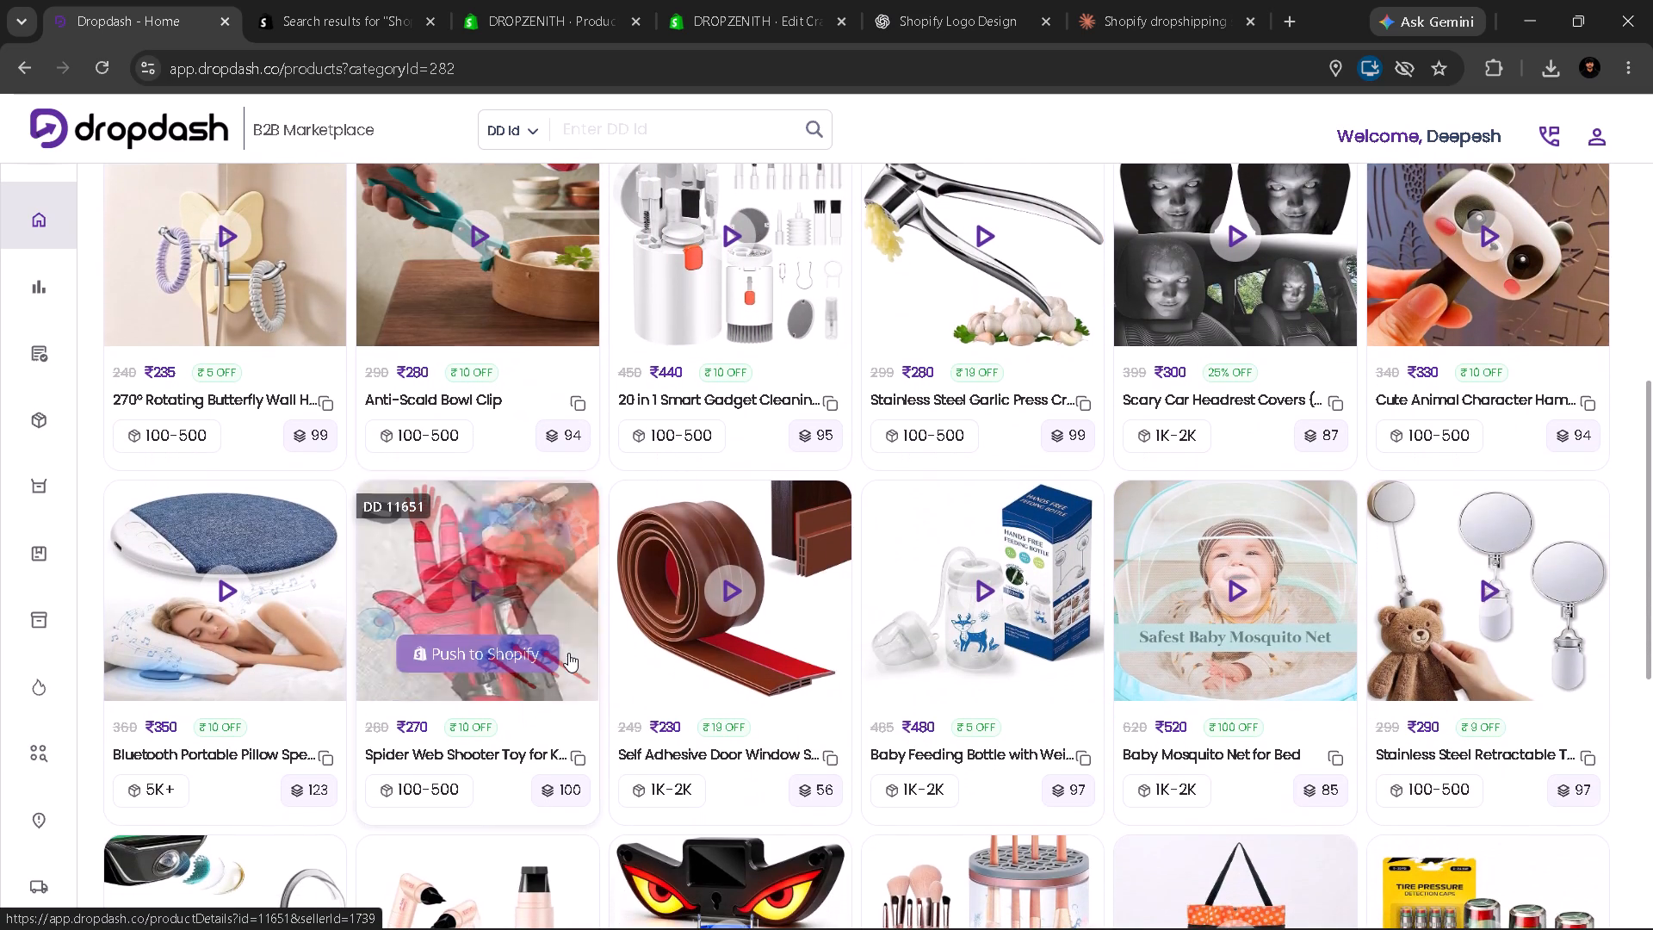
scroll(587, 415, down, 1)
scroll(1102, 577, down, 1)
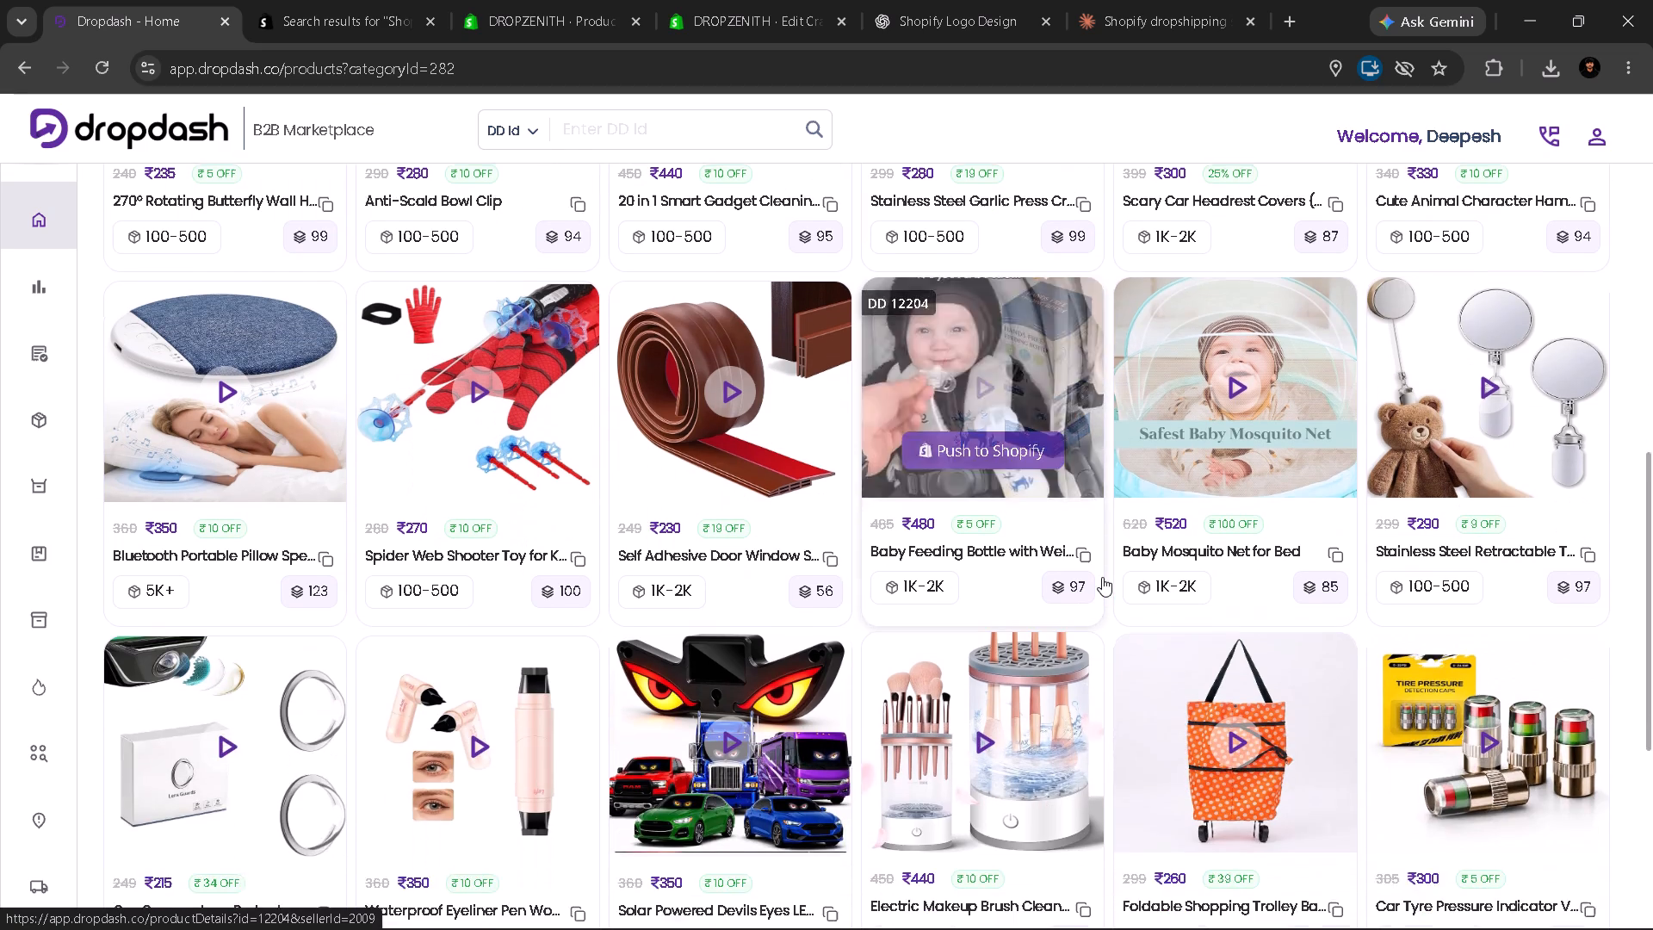
scroll(1102, 577, down, 2)
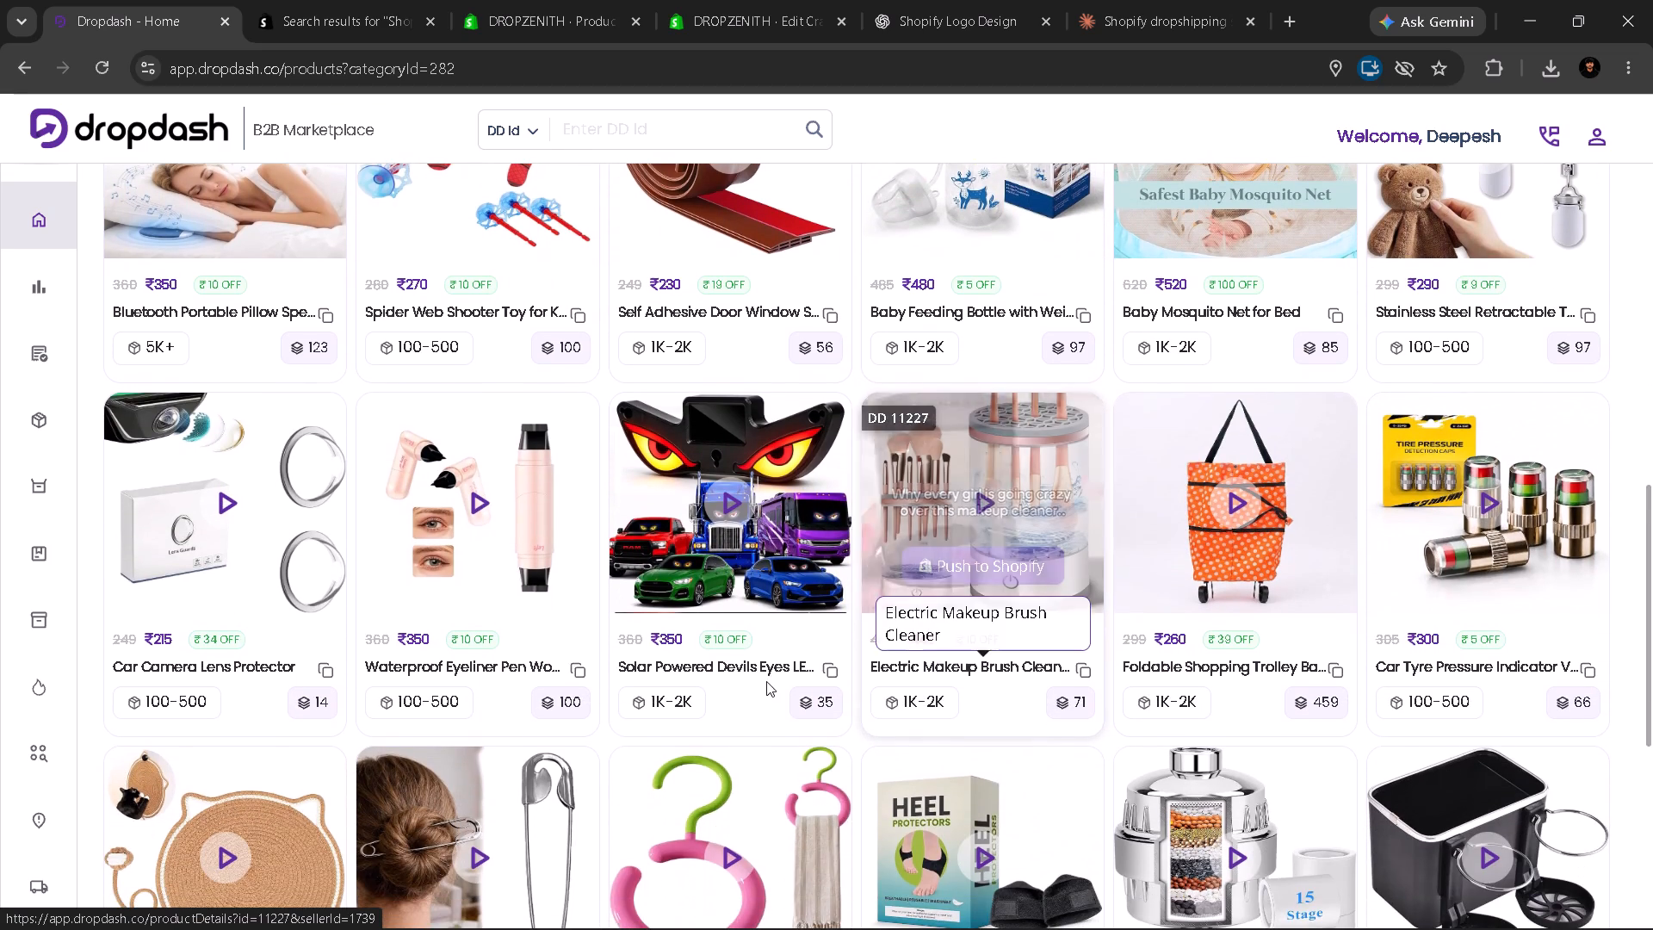
scroll(715, 665, down, 1)
scroll(524, 318, down, 2)
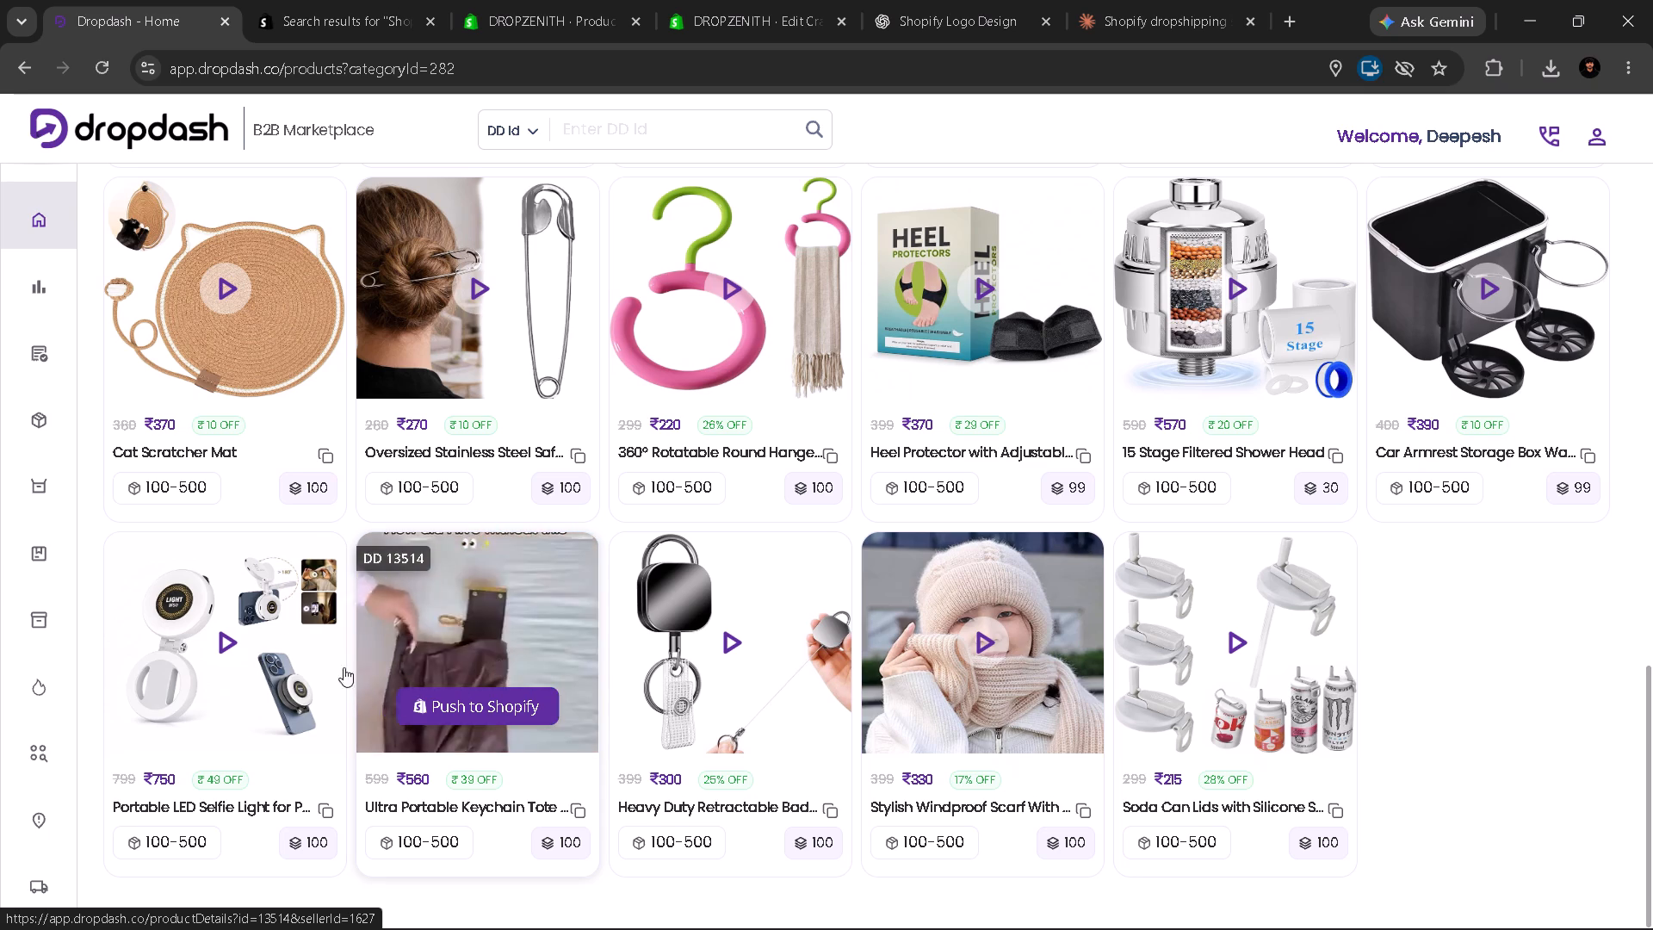
click(241, 580)
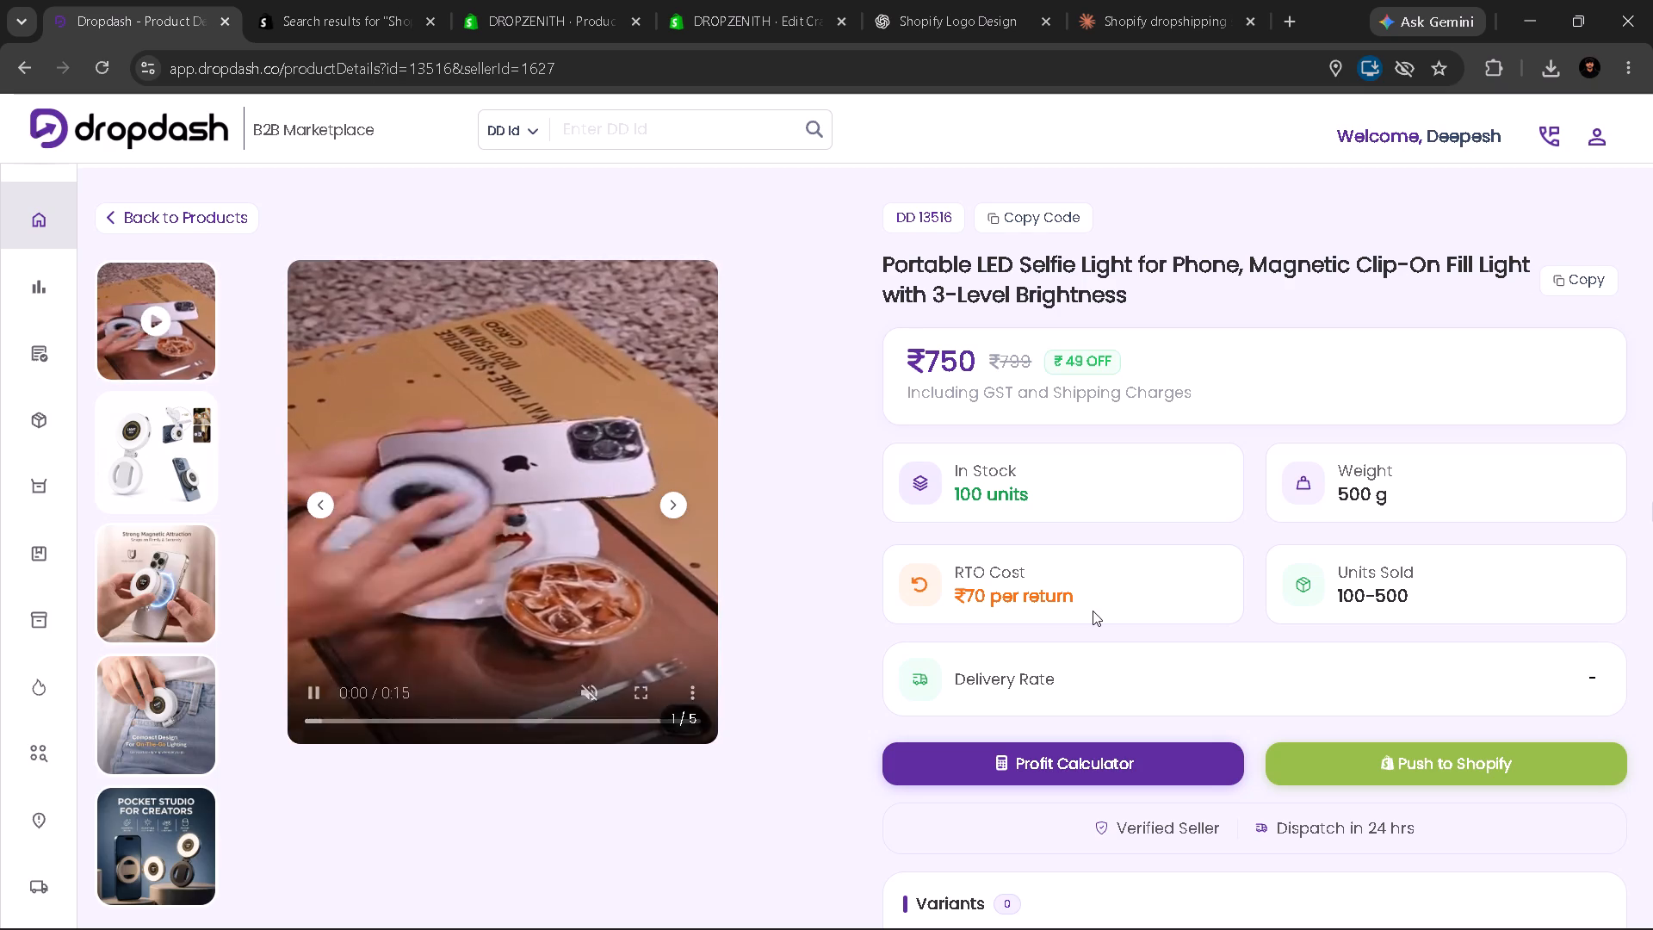
Start a Shopify listing for the LED selfie light, try a selling price of ₹1000, and settle on ₹900.
click(1377, 747)
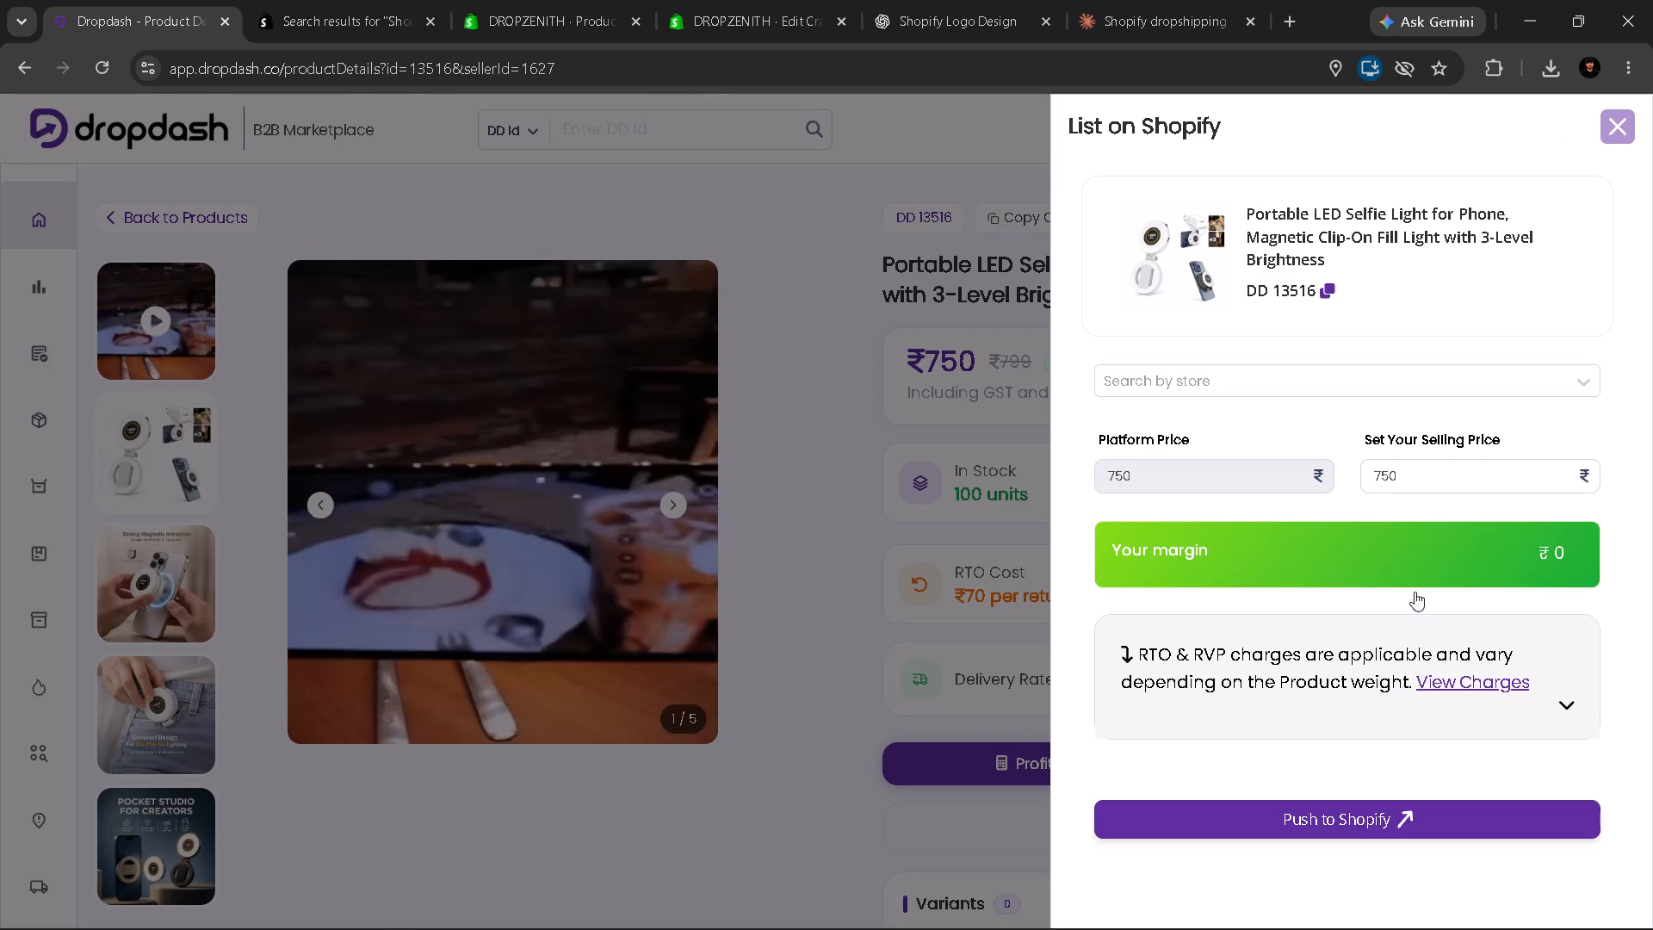
drag(1474, 465, 1396, 476)
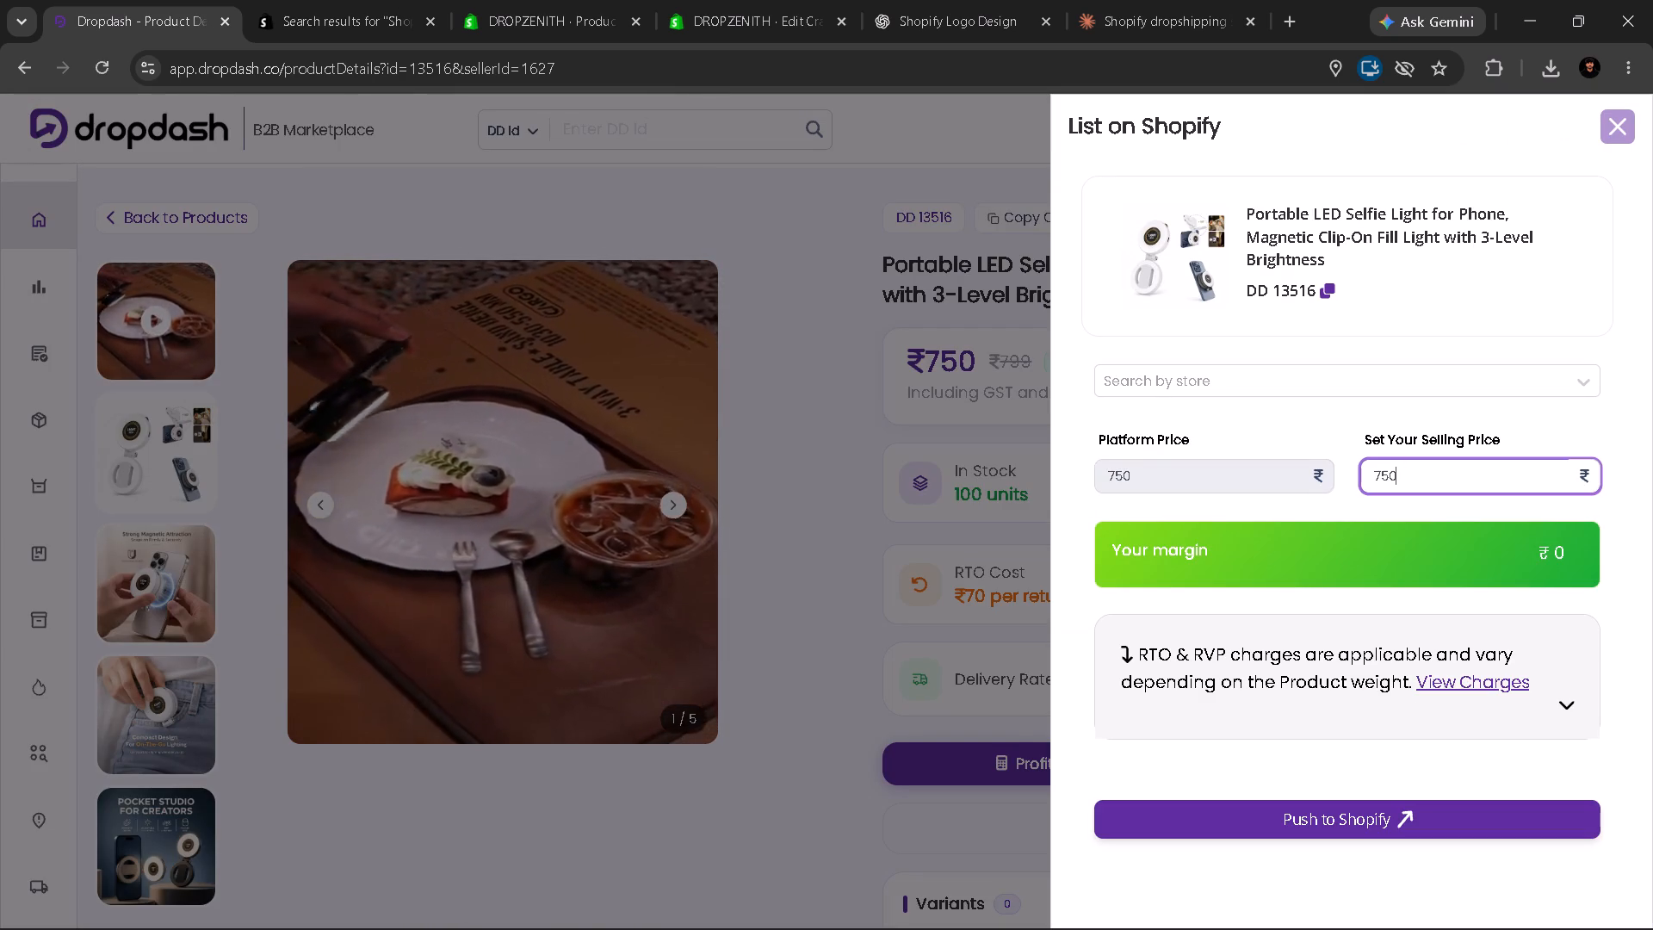
drag(1396, 476, 1347, 479)
text(100)
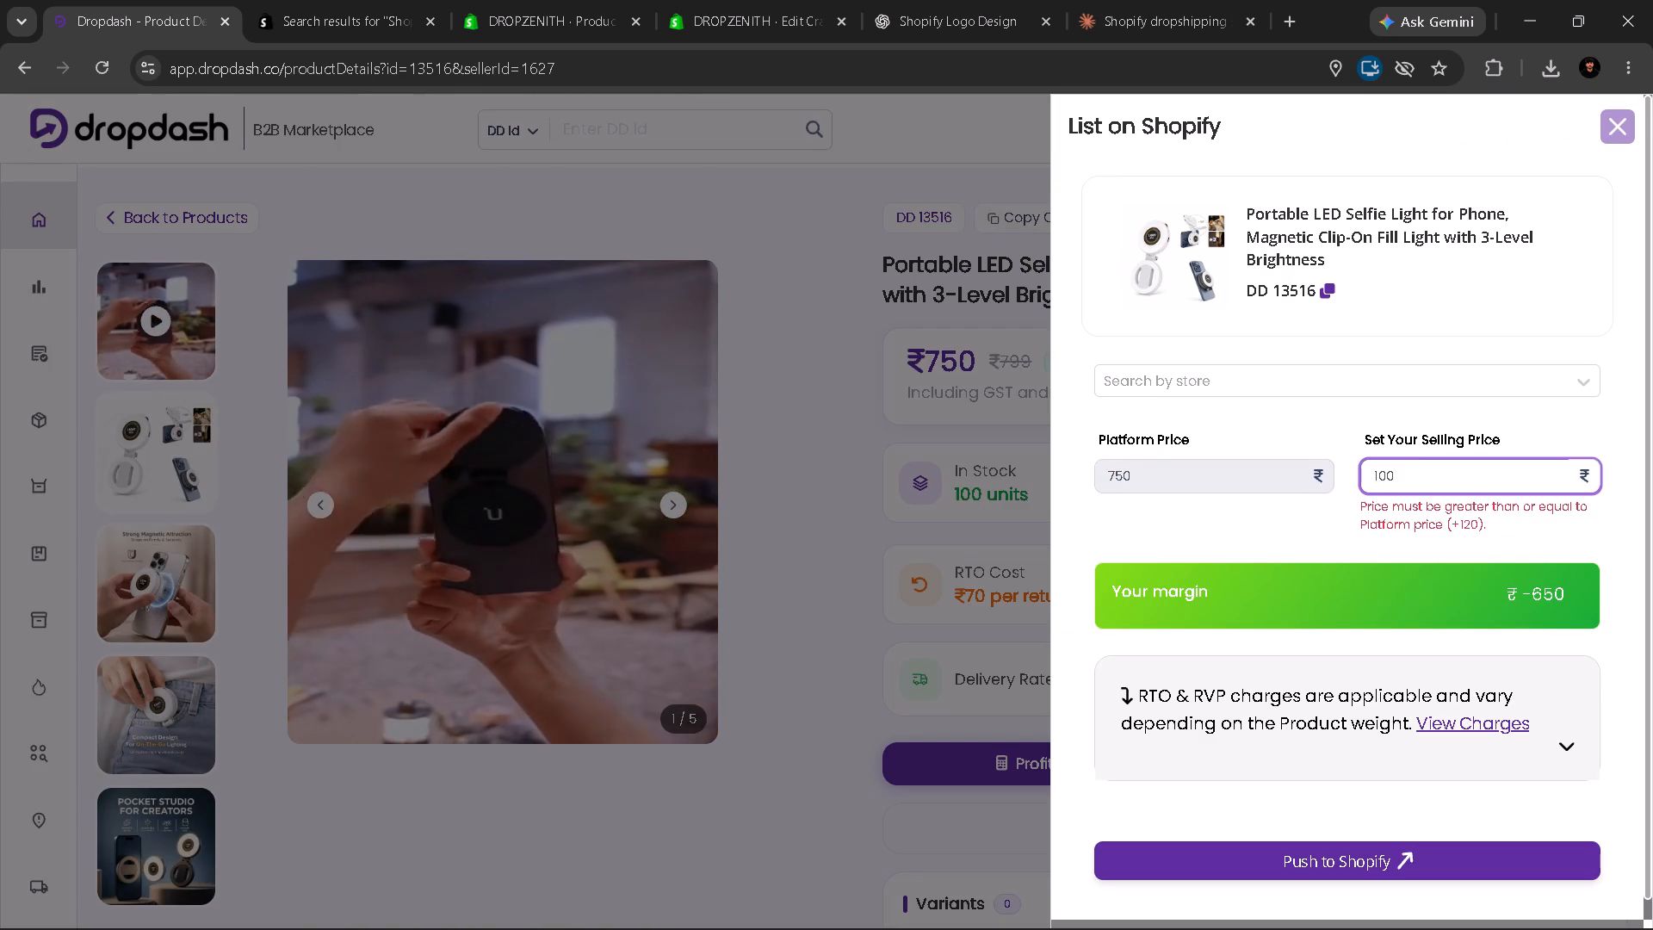
key(0)
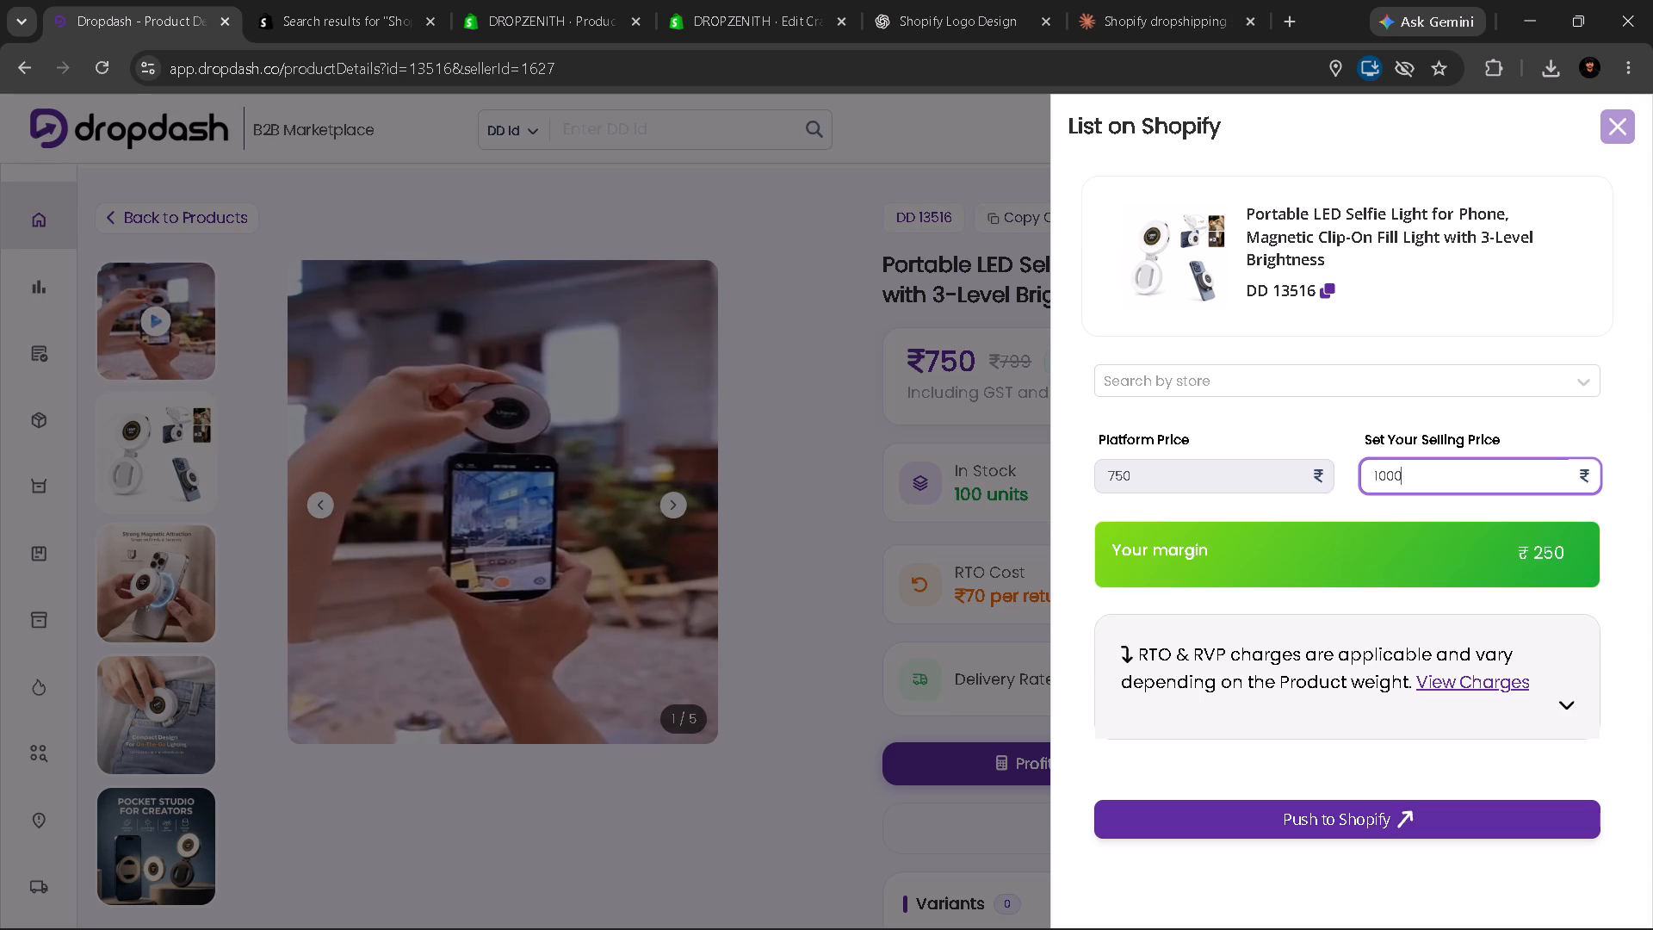
key(BackSpace)
key(BackSpace)
key(BackSpace)
key(BackSpace)
key(BackSpace)
key(BackSpace)
key(BackSpace)
key(BackSpace)
key(BackSpace)
key(BackSpace)
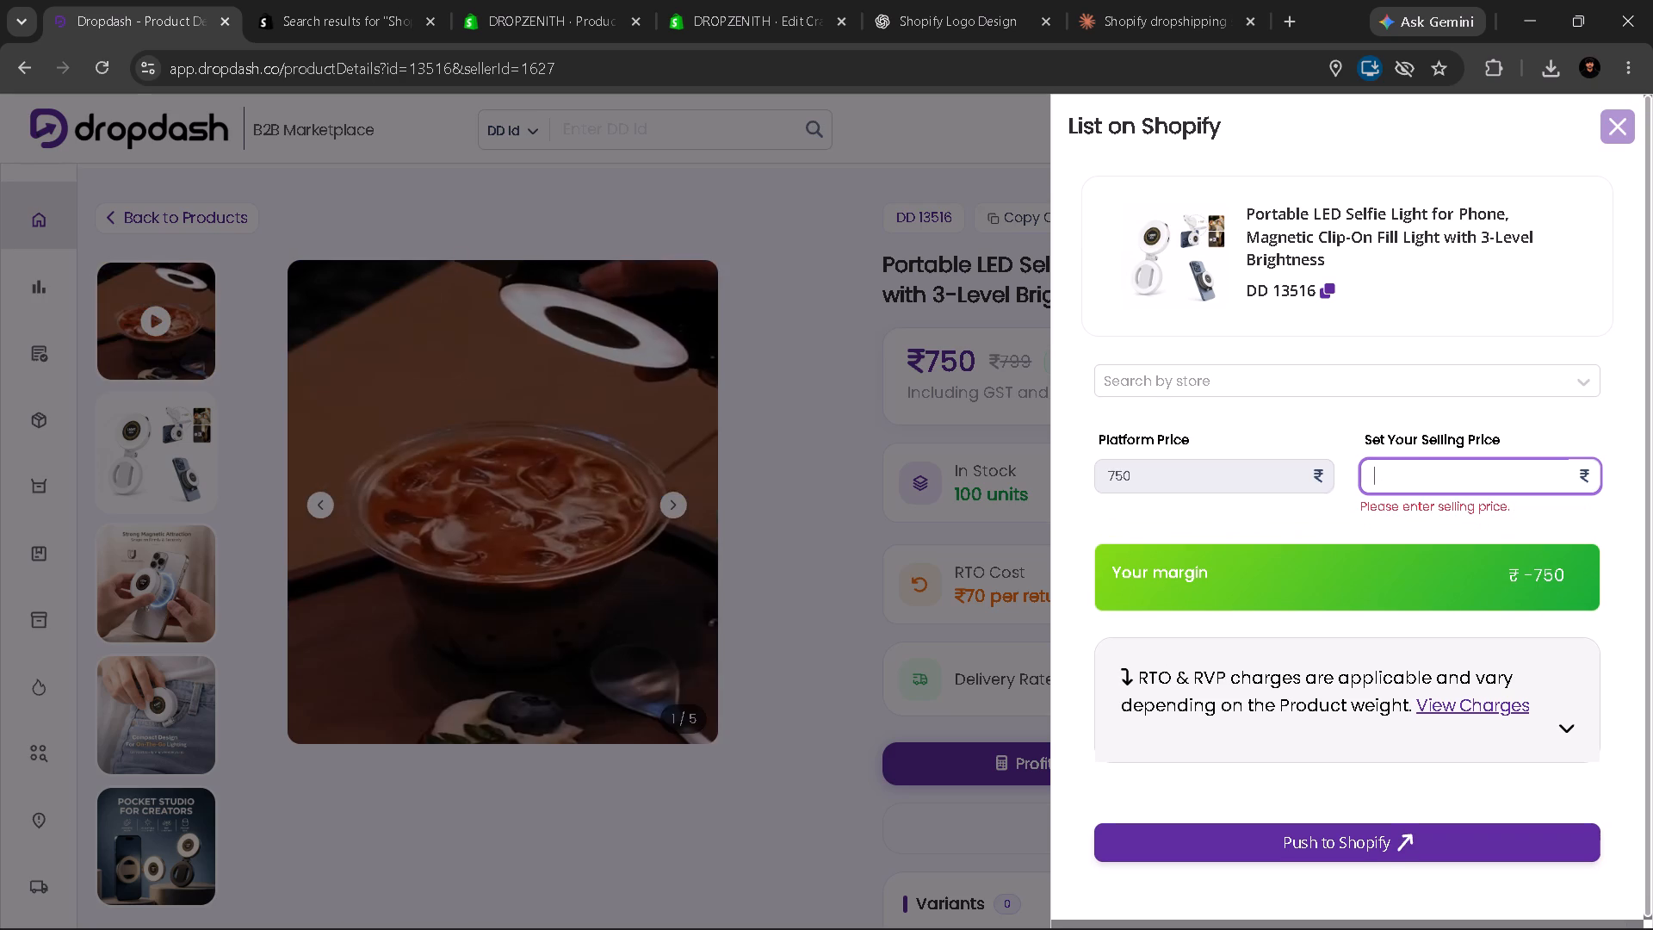
text(9000)
key(BackSpace)
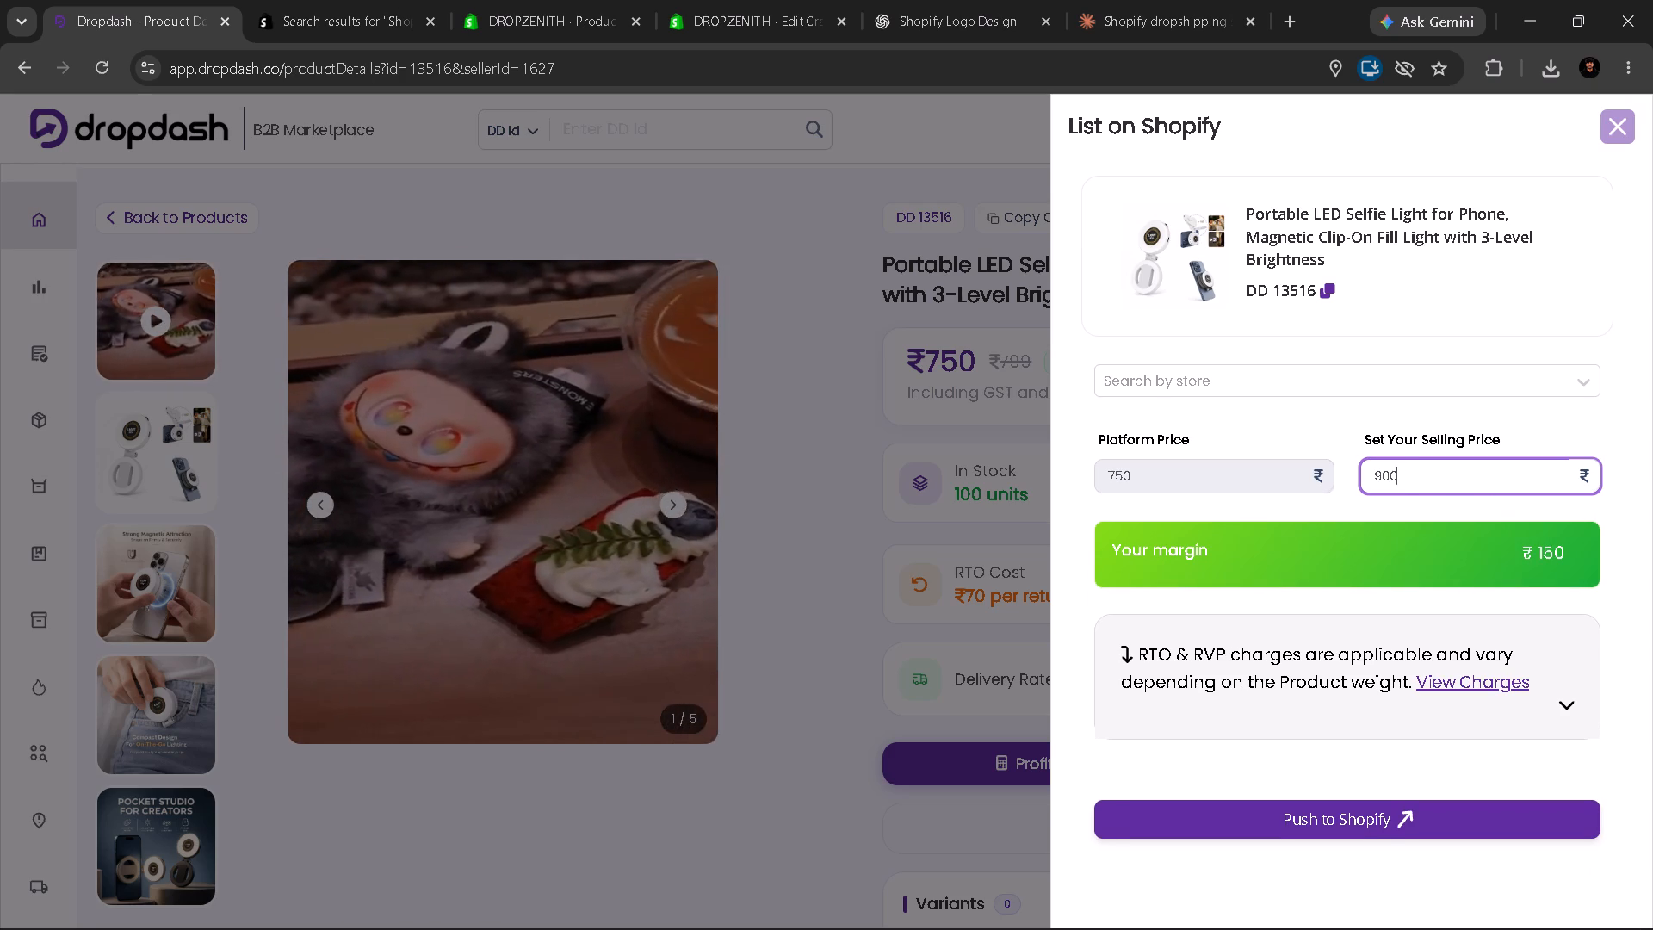
Push the LED selfie light listing to Shopify with My Store 2 selected as the store.
click(1257, 812)
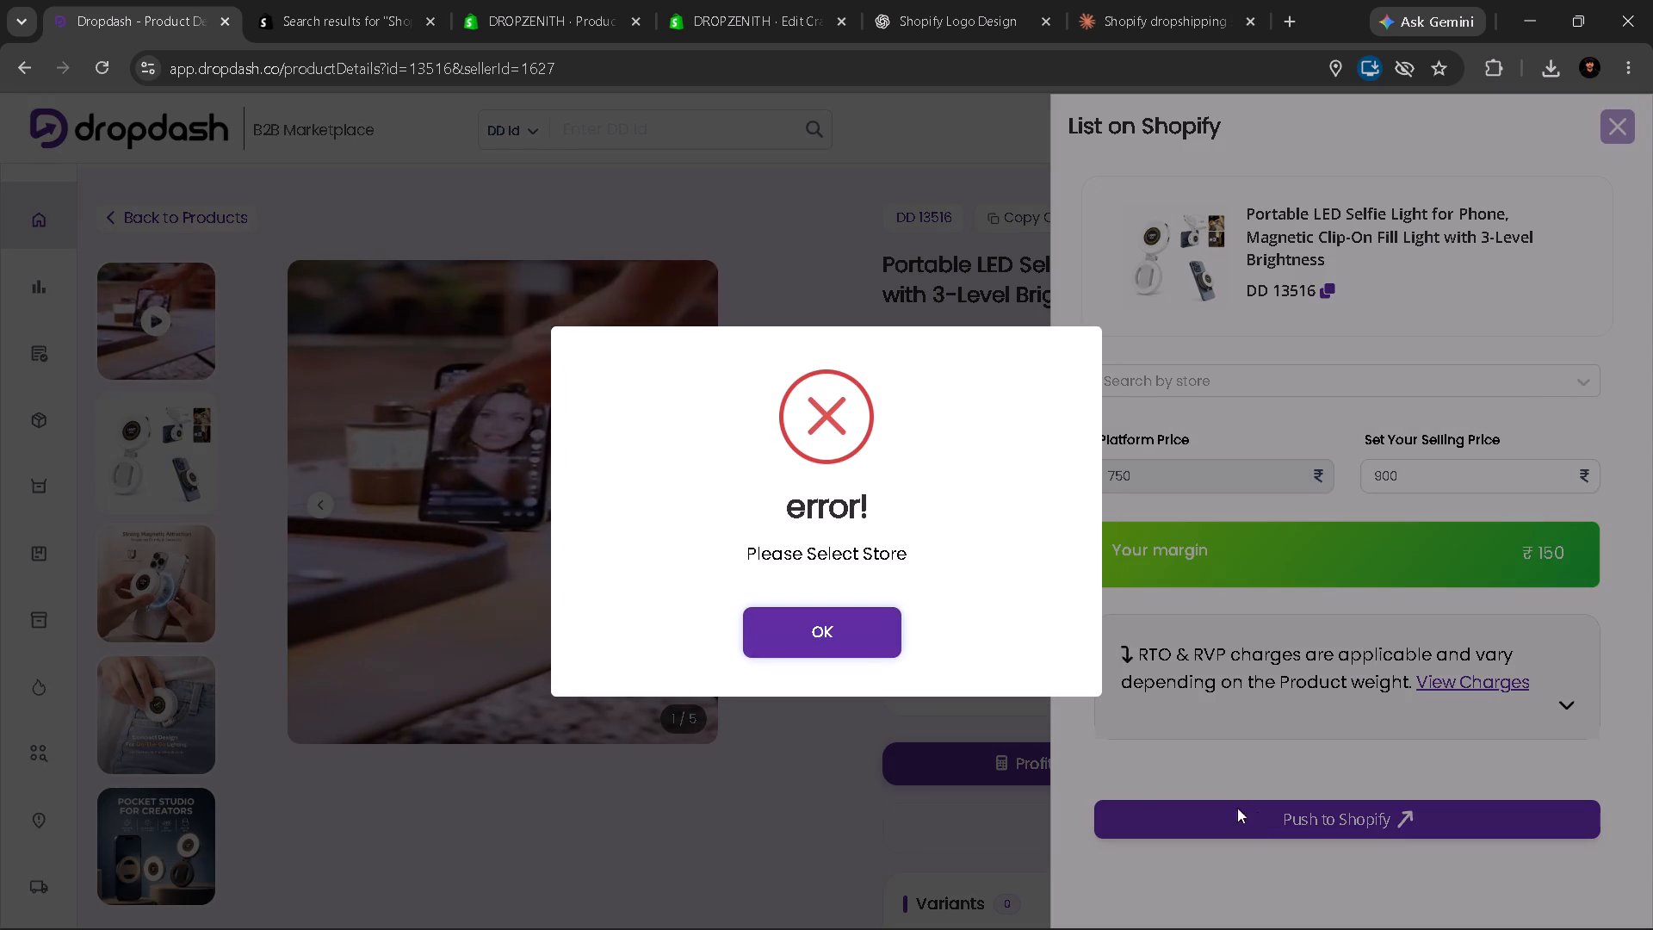
click(887, 640)
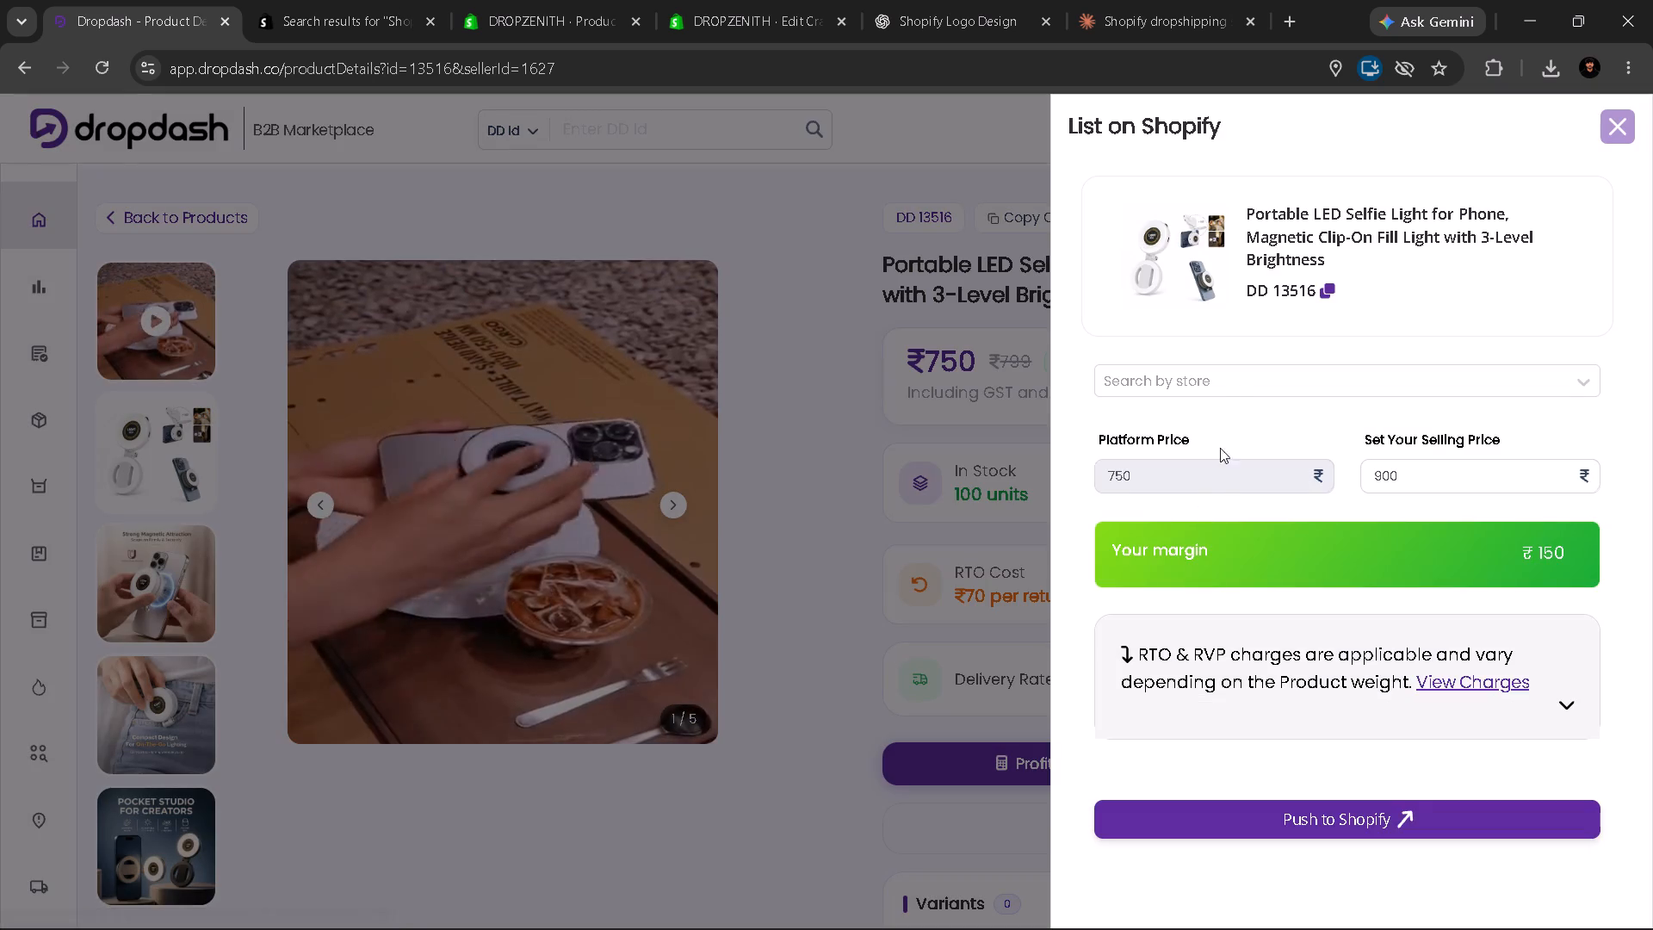
click(1215, 376)
click(1203, 431)
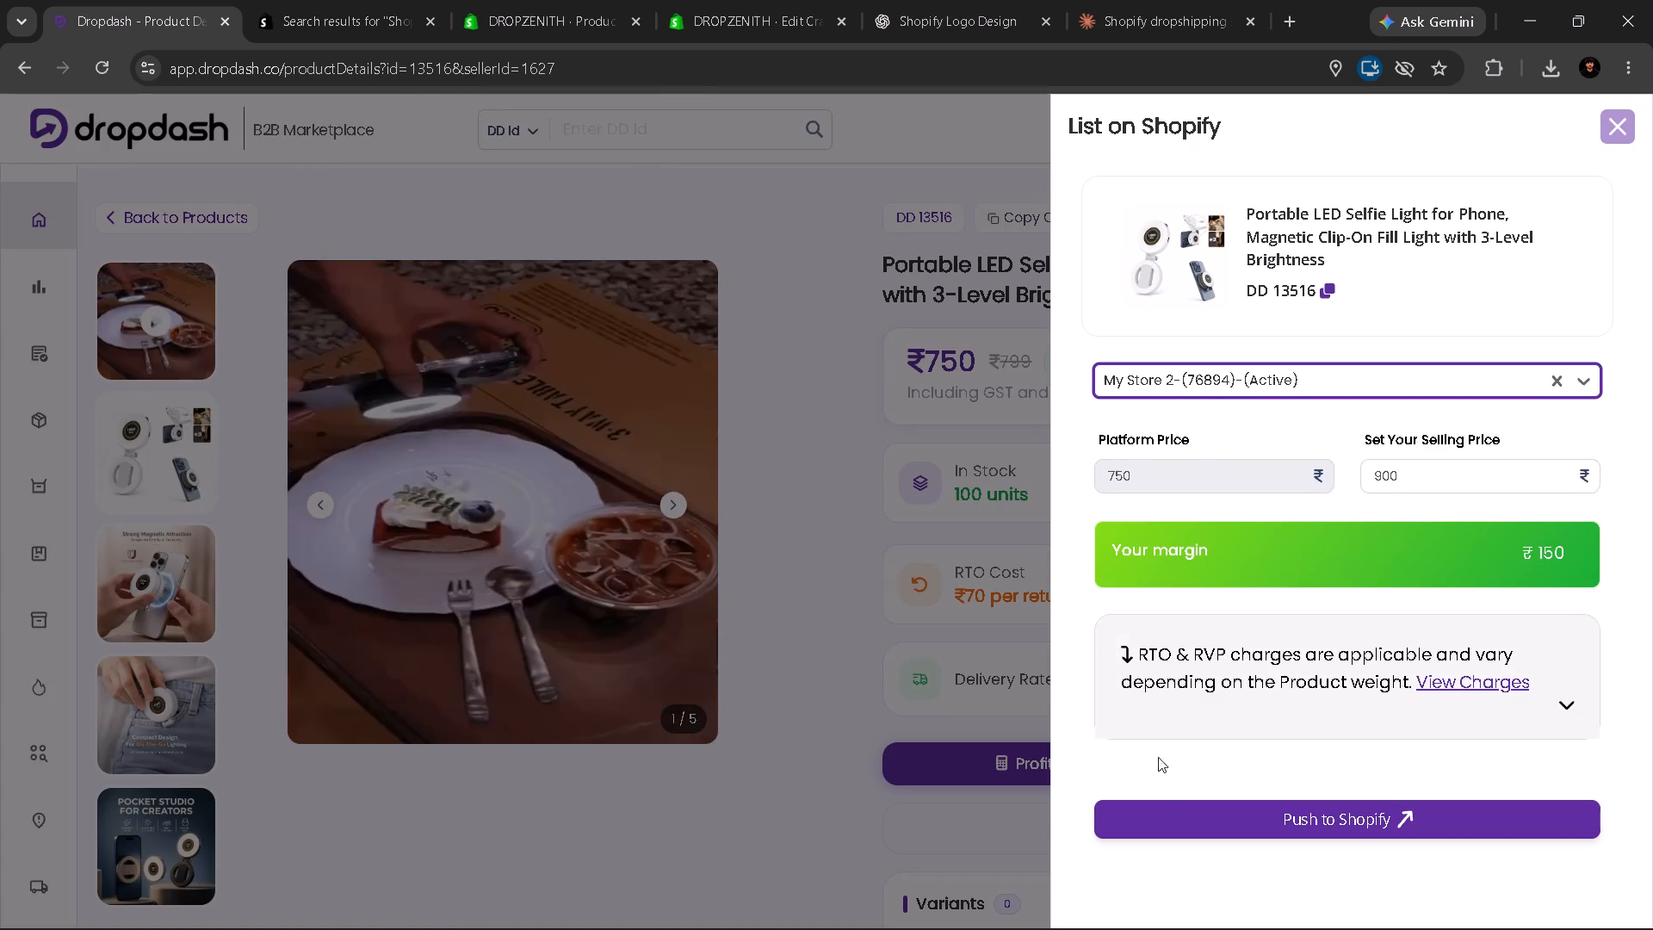
click(1164, 783)
click(1184, 812)
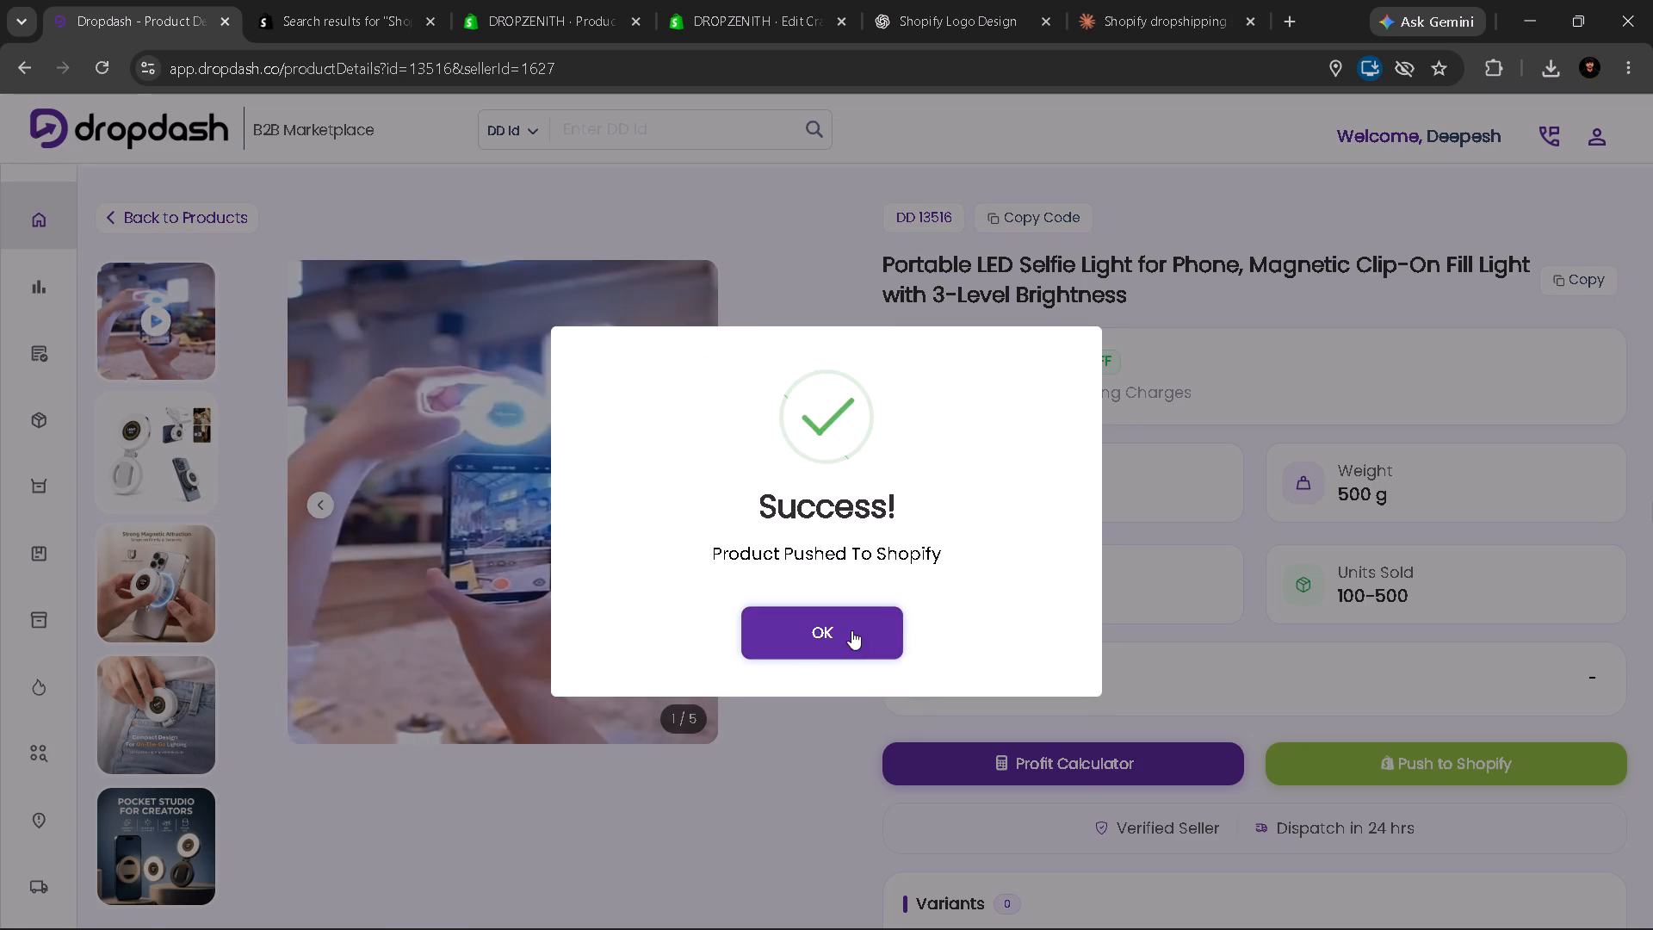
click(851, 630)
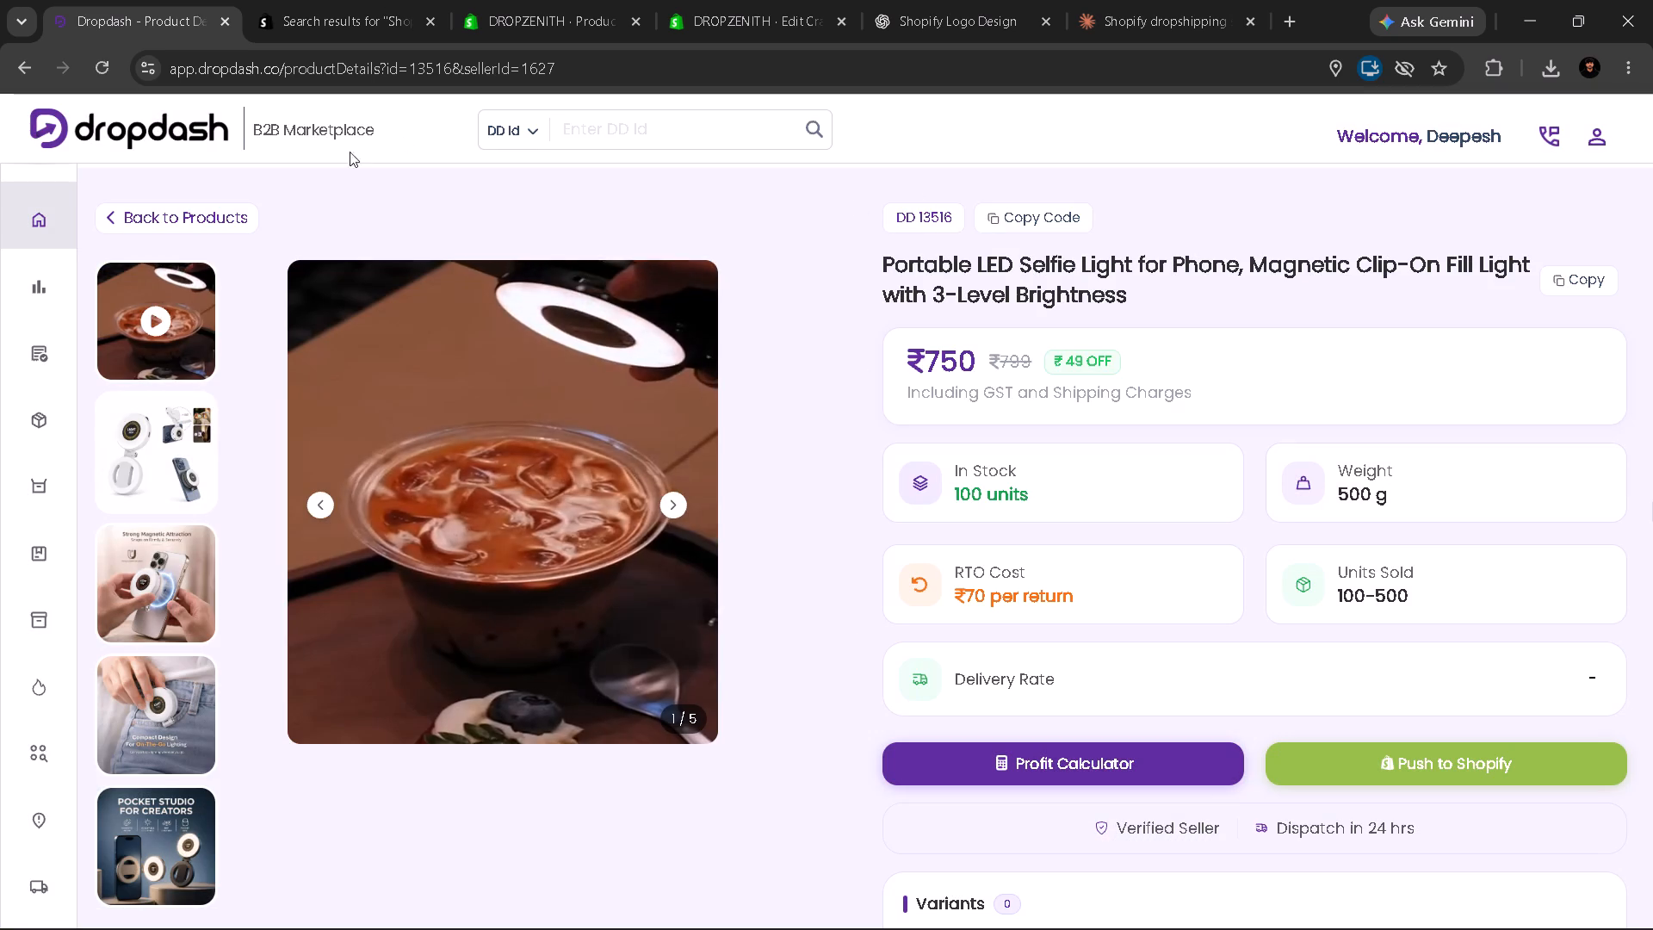
click(306, 0)
click(450, 0)
click(485, 0)
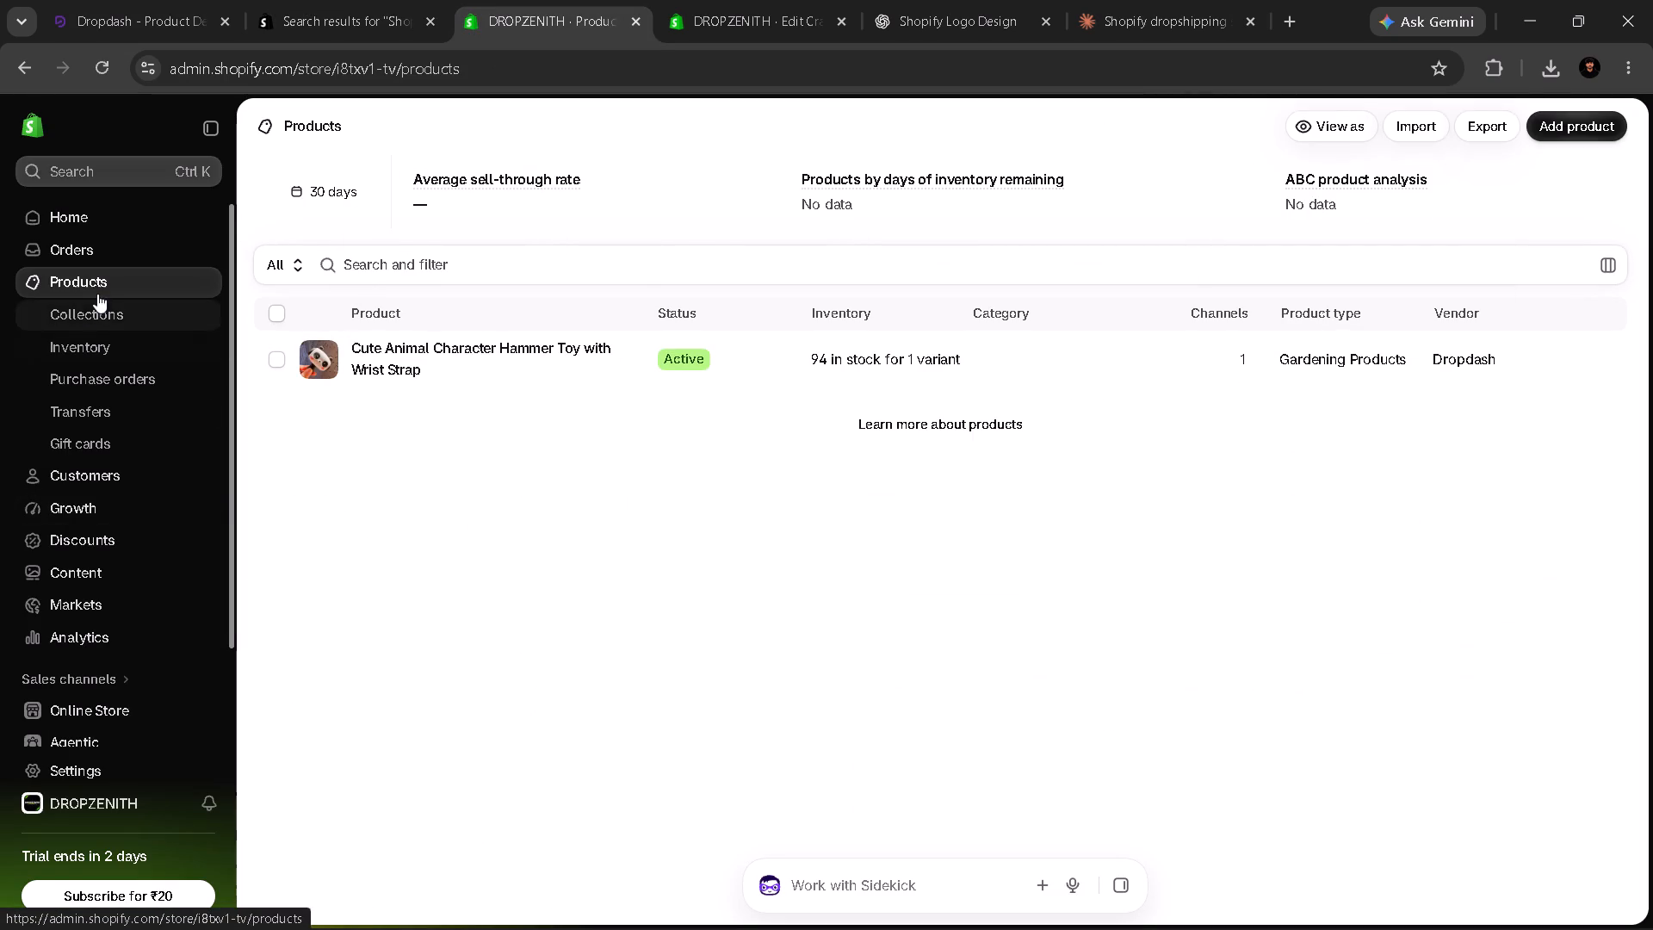
click(90, 316)
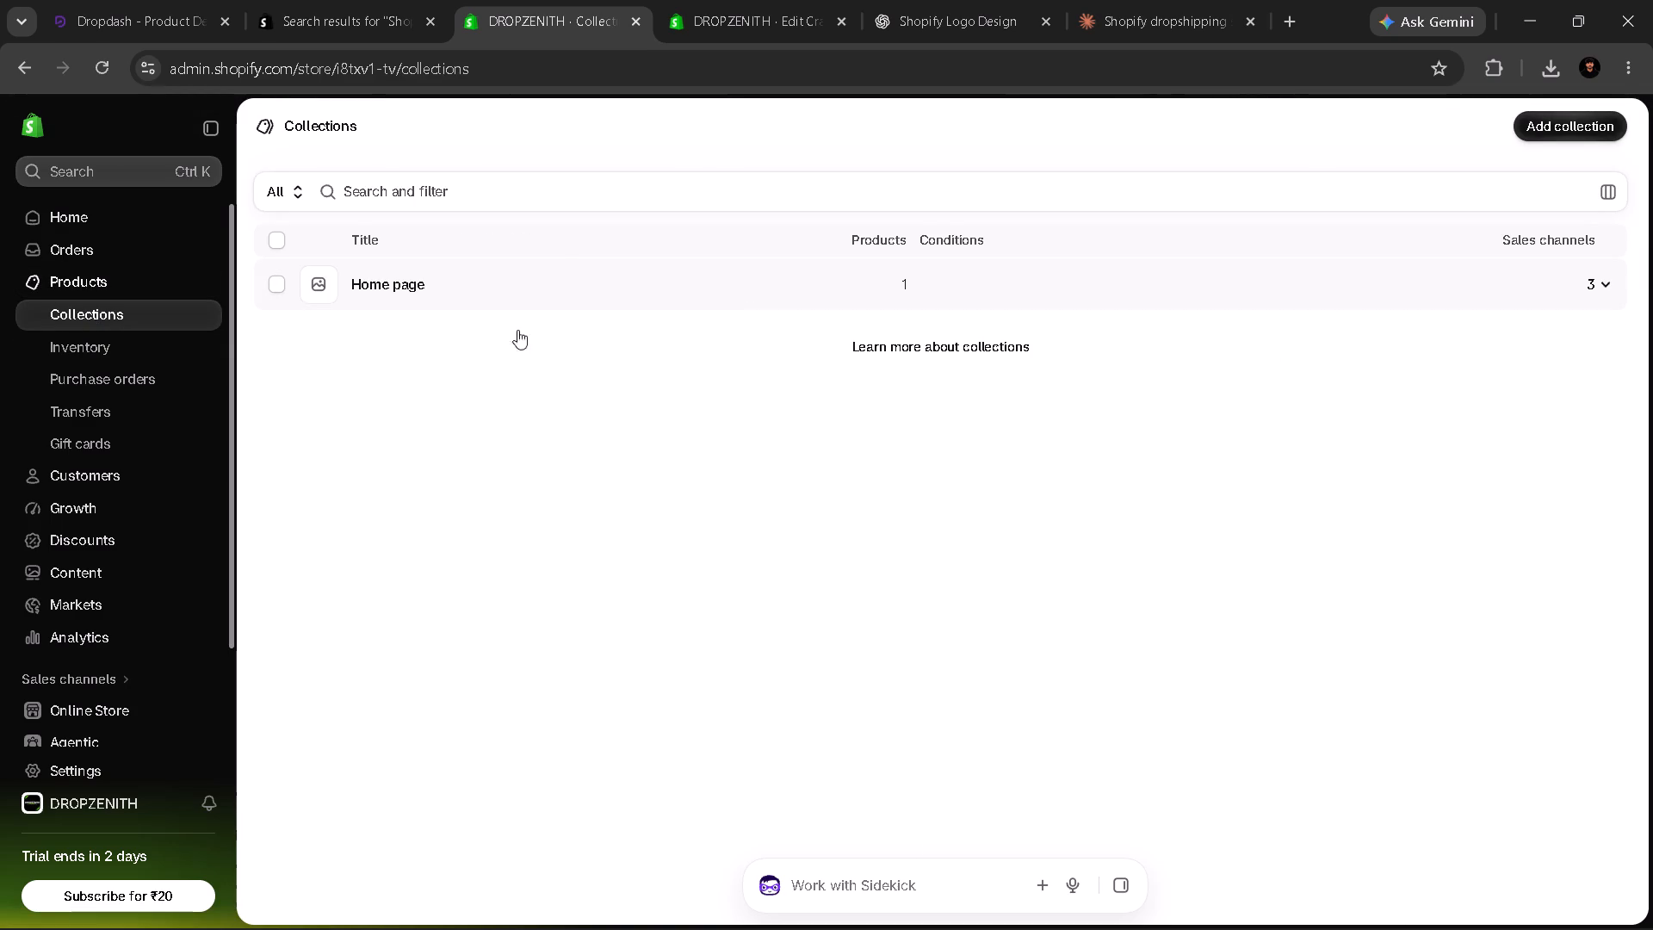
click(386, 288)
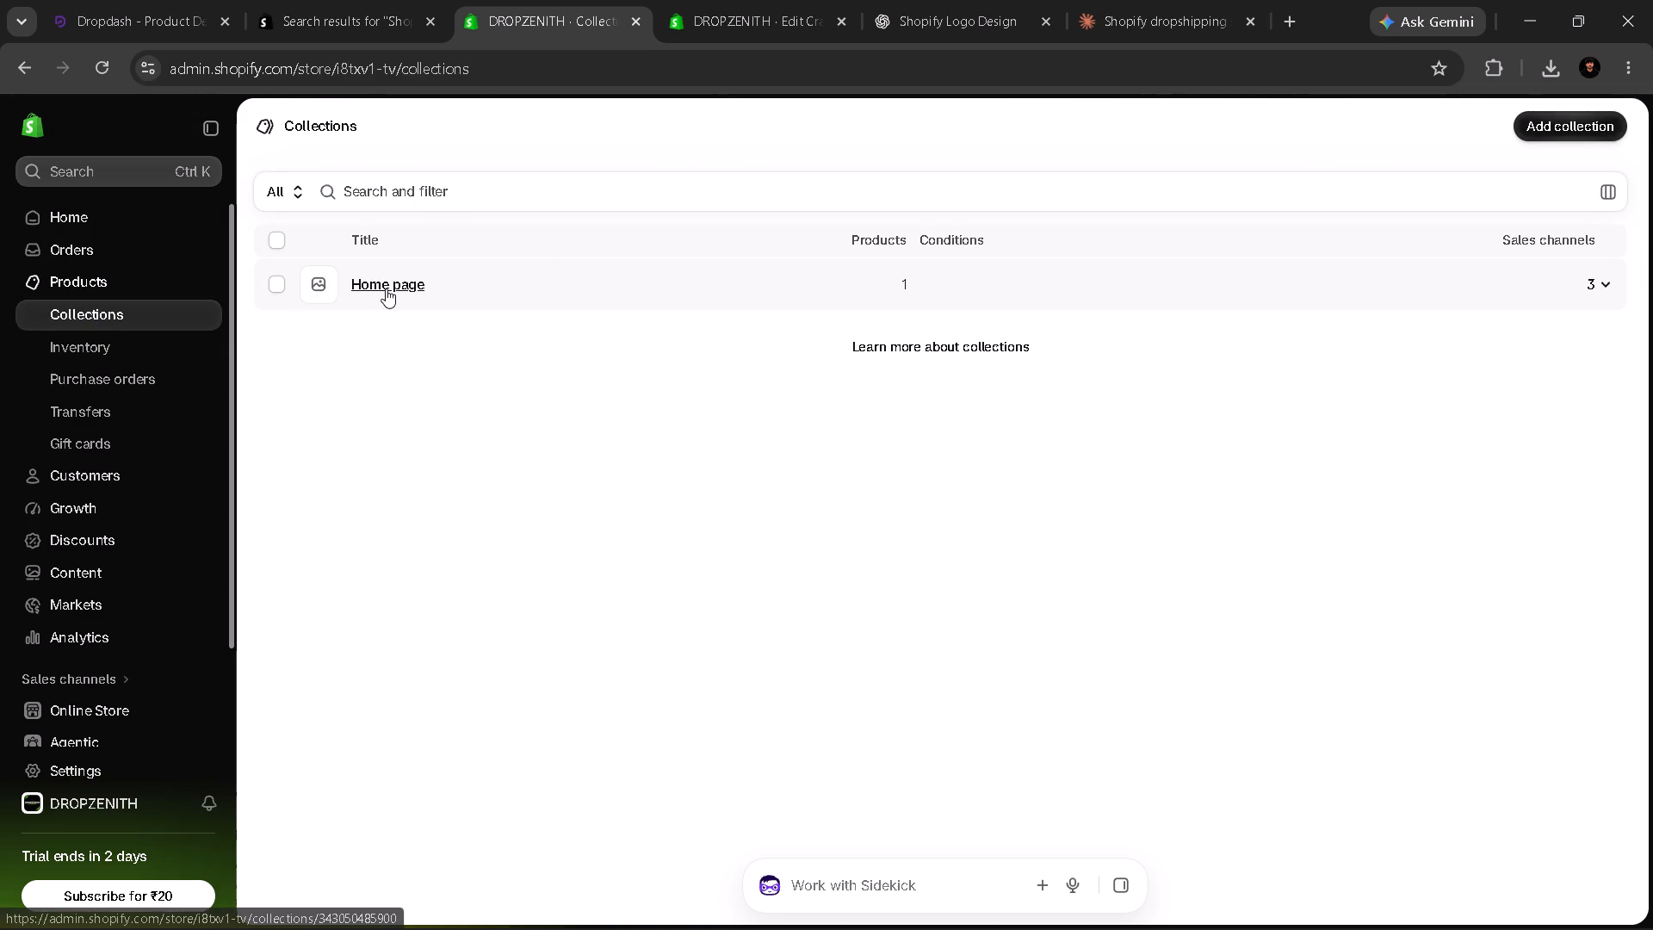
scroll(488, 419, down, 1)
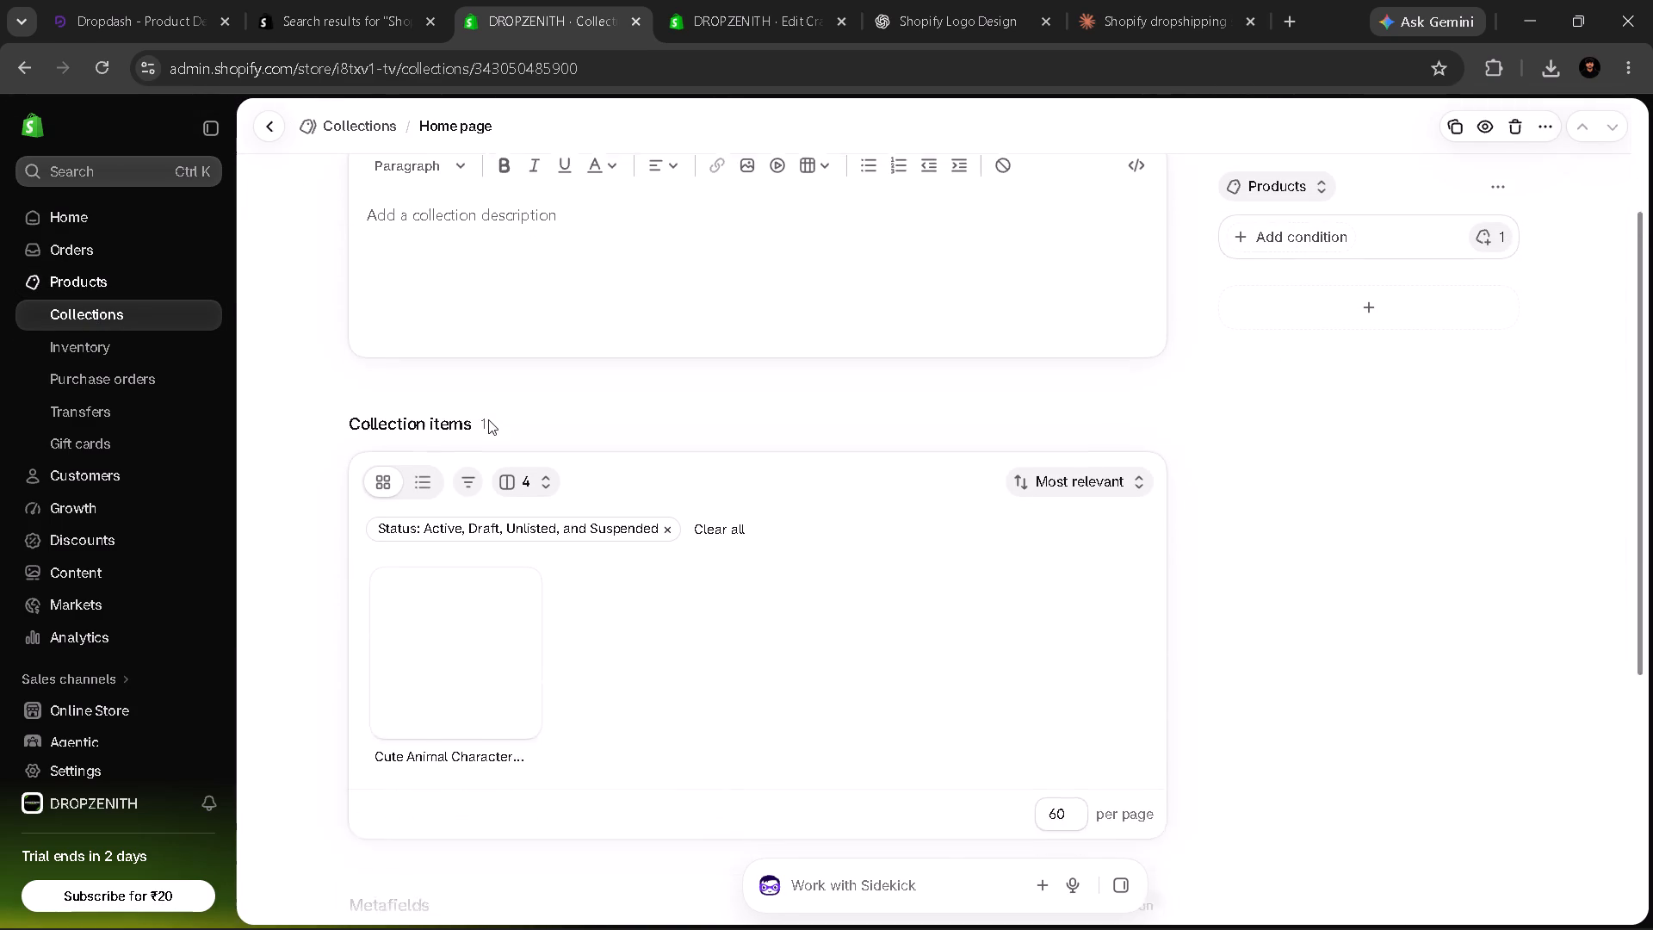
scroll(488, 419, down, 1)
scroll(488, 419, up, 2)
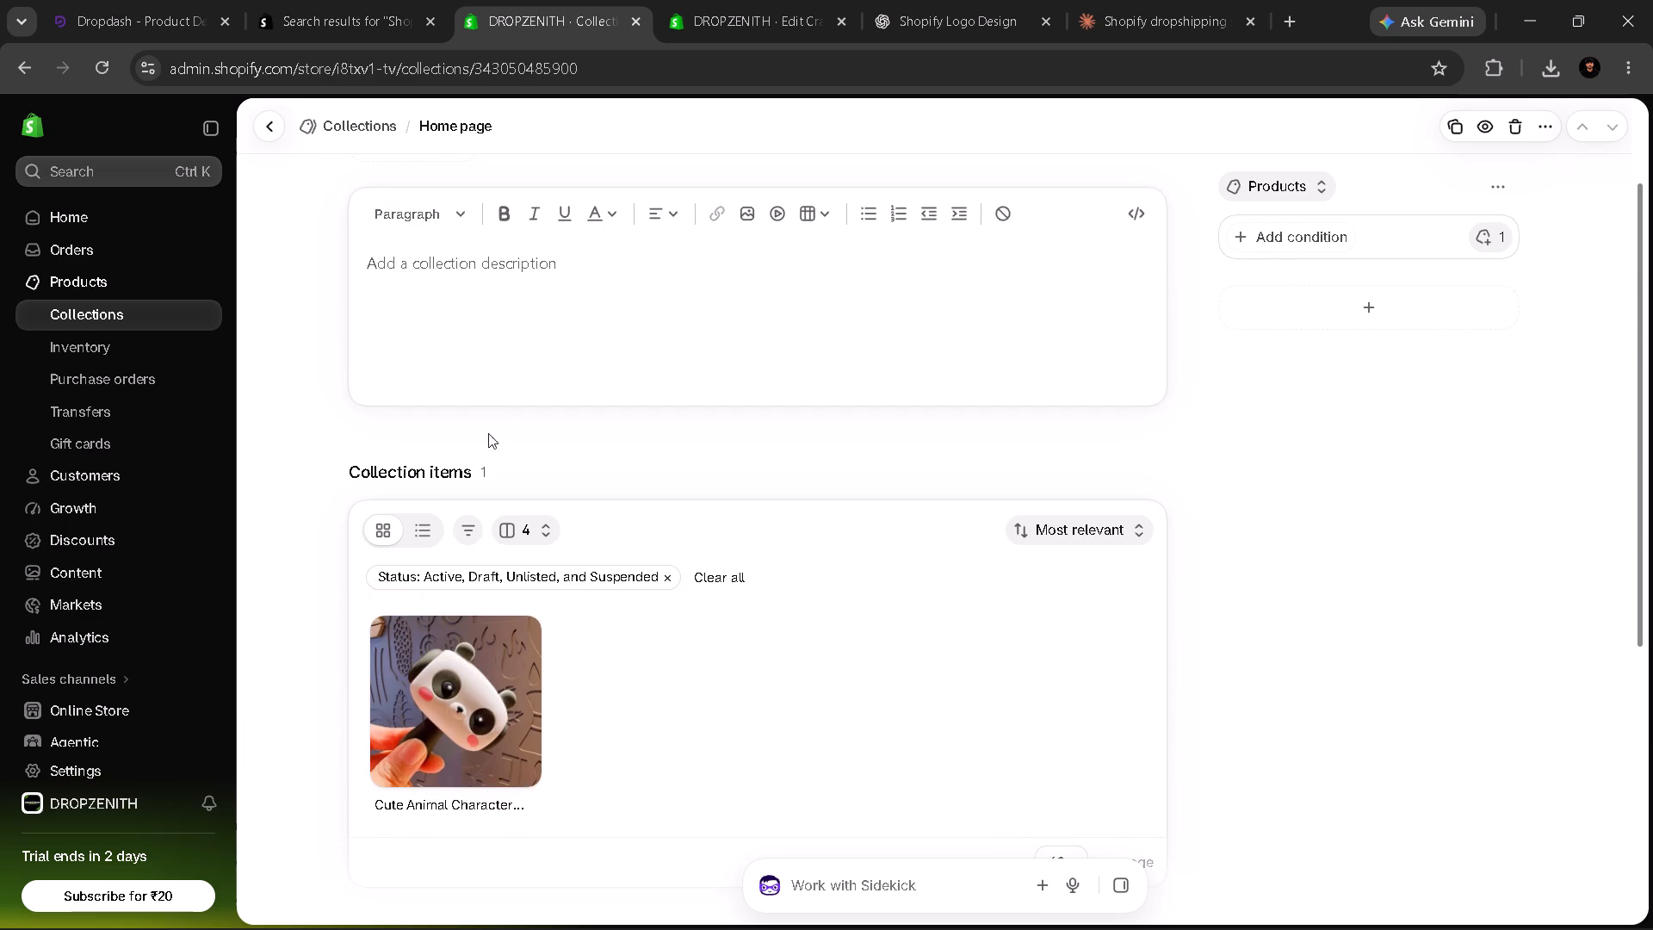